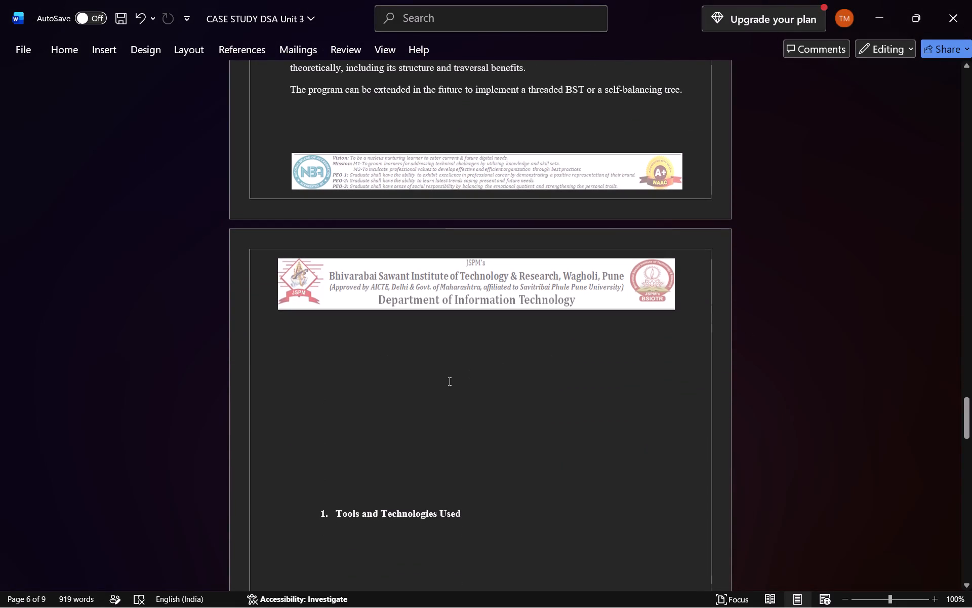
Replace the "Tools and Technologies Used" heading with the copied Theory text covering sections 5.1 to 5.5 on binary trees and BSTs.
scroll(374, 469, "down", 1)
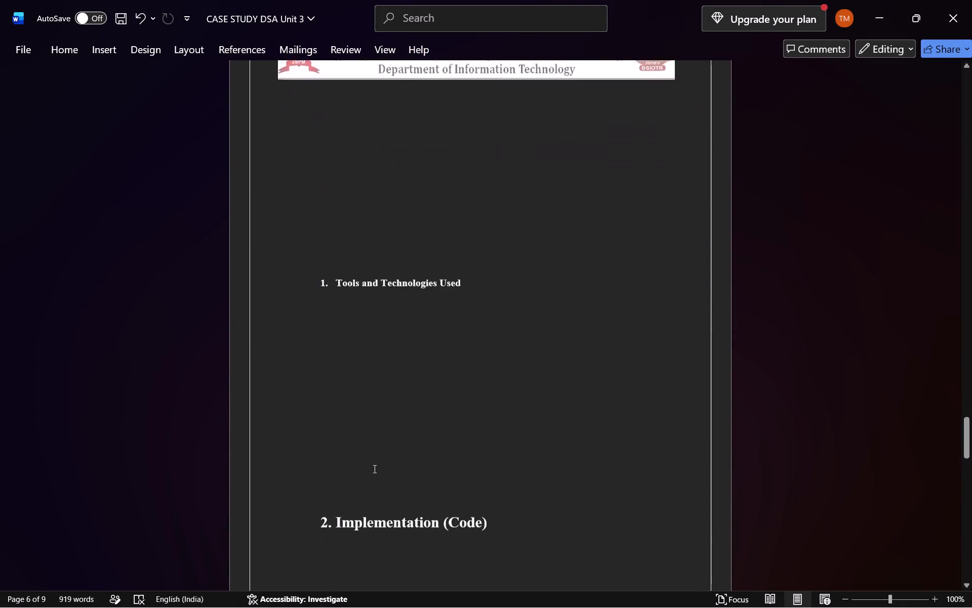
scroll(374, 469, "down", 2)
left_click_drag(488, 269, 336, 268)
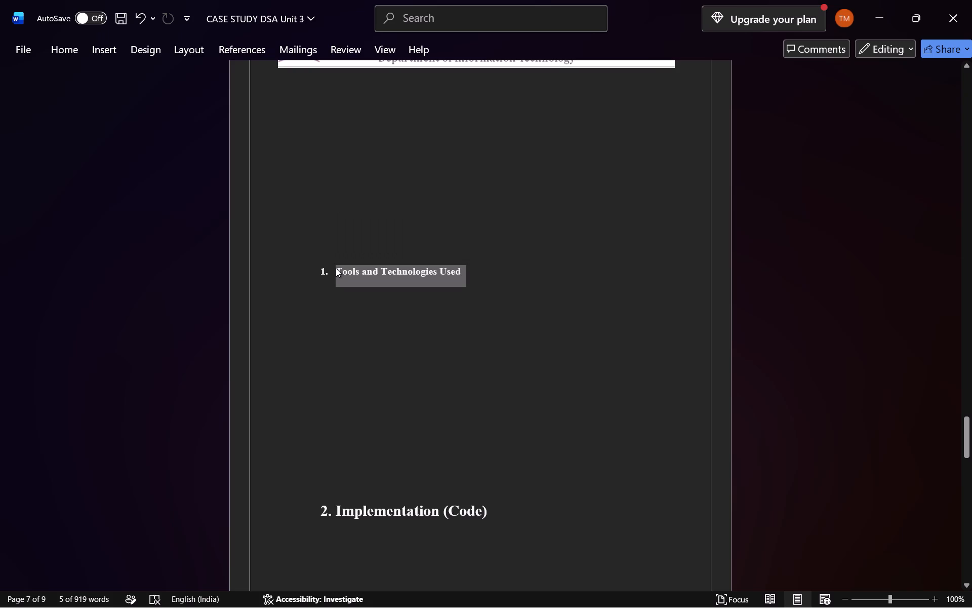
key("ctrl+v")
Review the pasted theory content from its closing section on types of binary trees back up to the Theory heading.
scroll(336, 268, "up", 1)
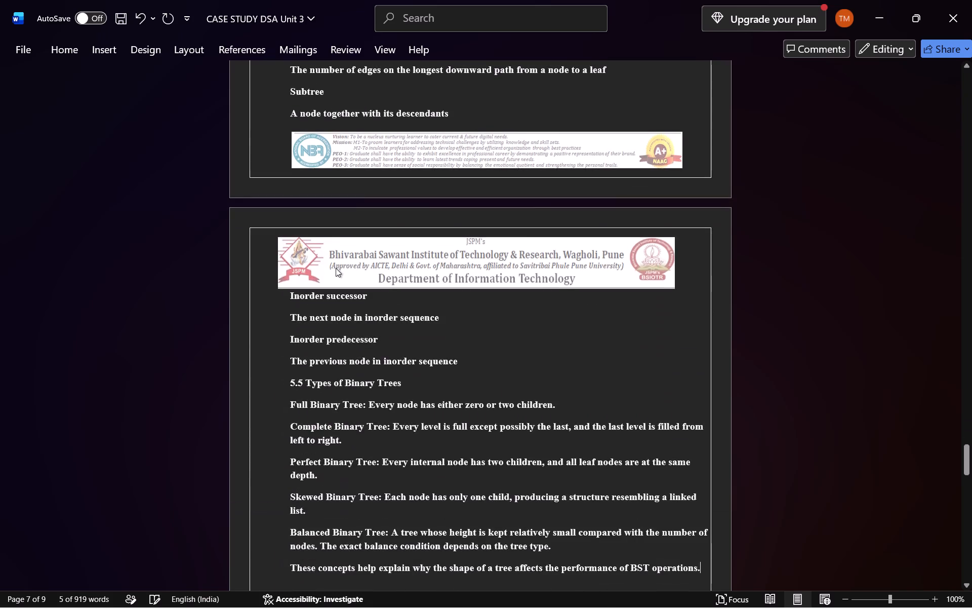
scroll(336, 268, "up", 6)
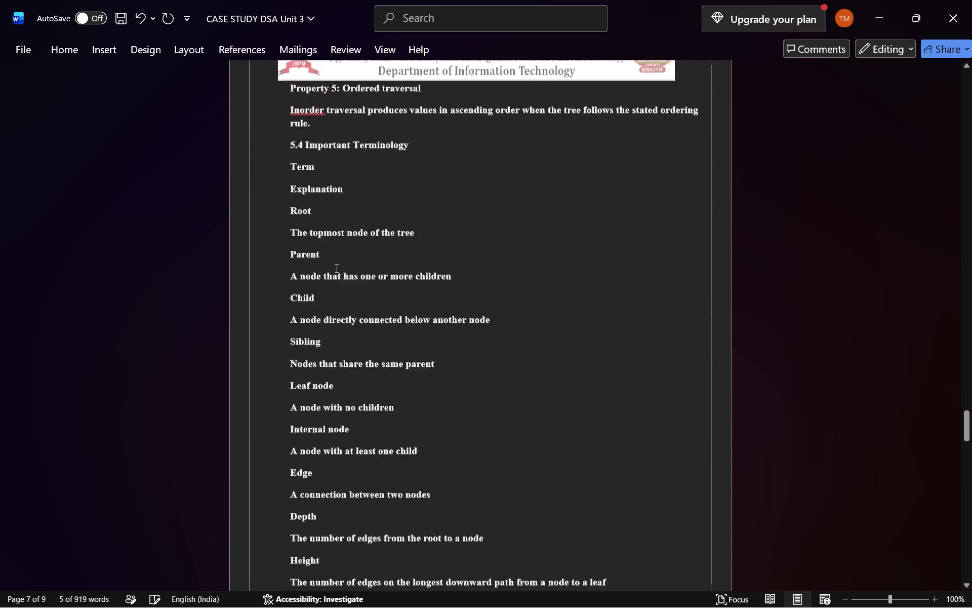
scroll(336, 268, "up", 6)
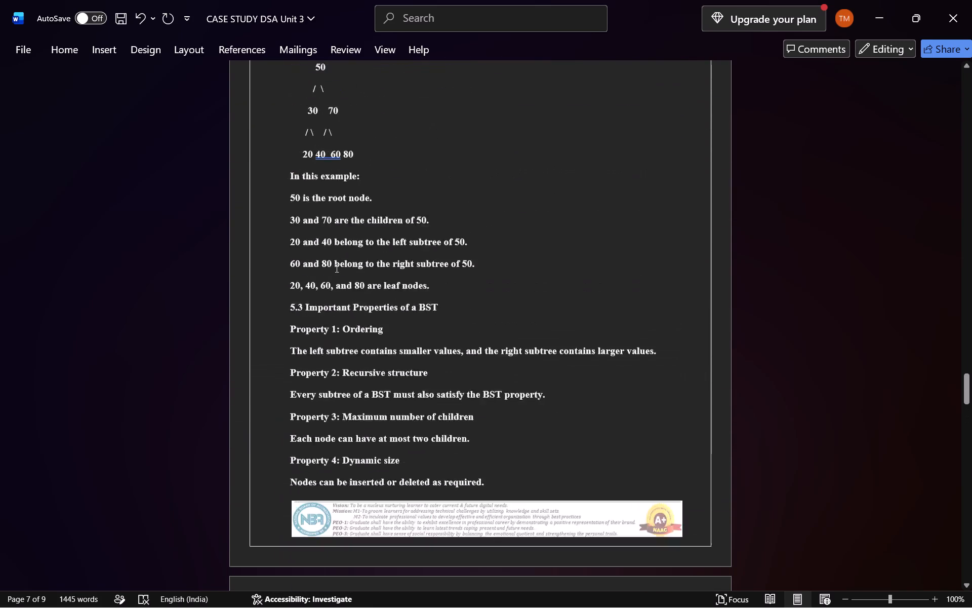
scroll(336, 268, "up", 5)
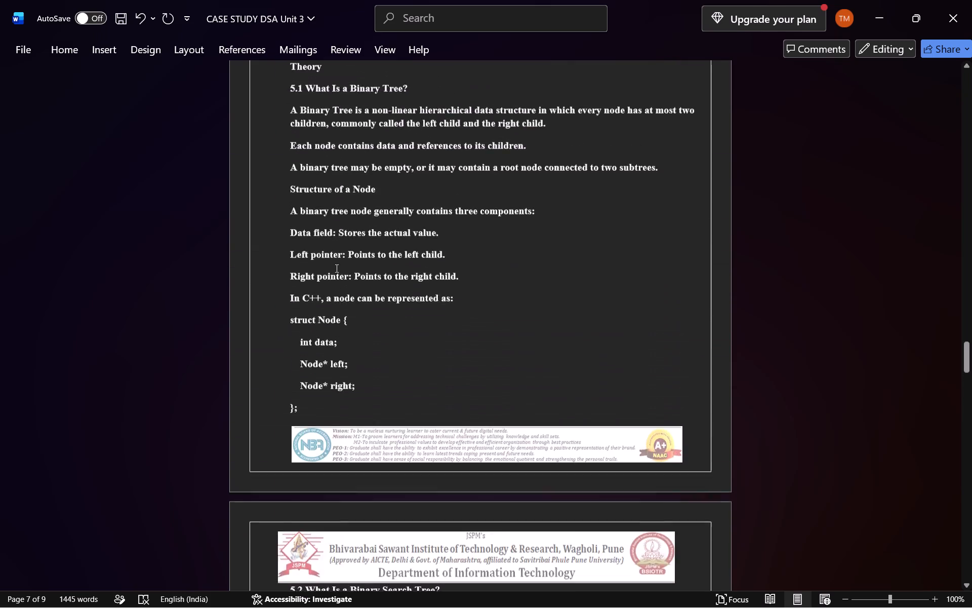
scroll(336, 268, "up", 3)
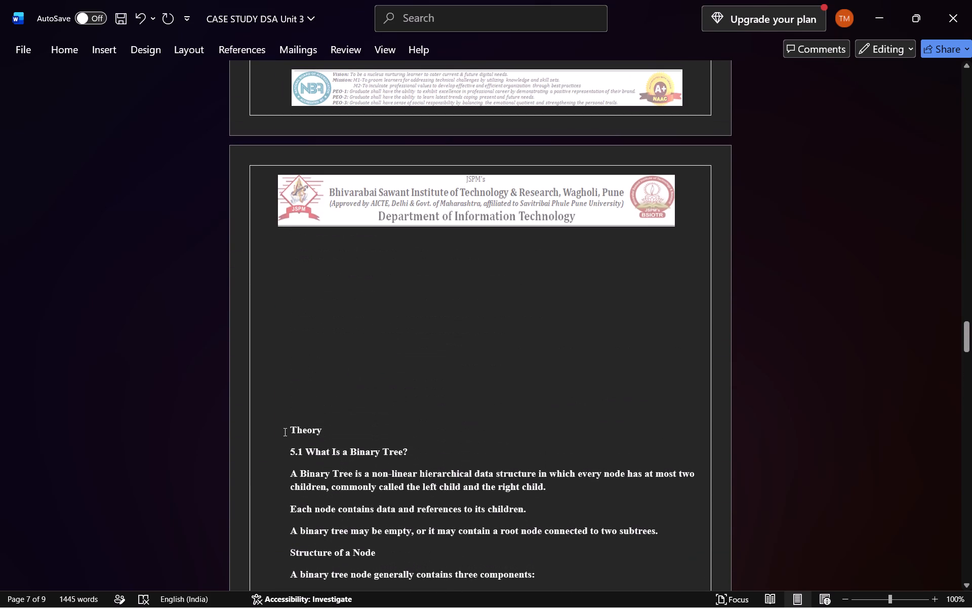
Set the font size of everything from the Theory heading through the Implementation (Code) heading to 12.
left_click_drag(284, 432, 371, 607)
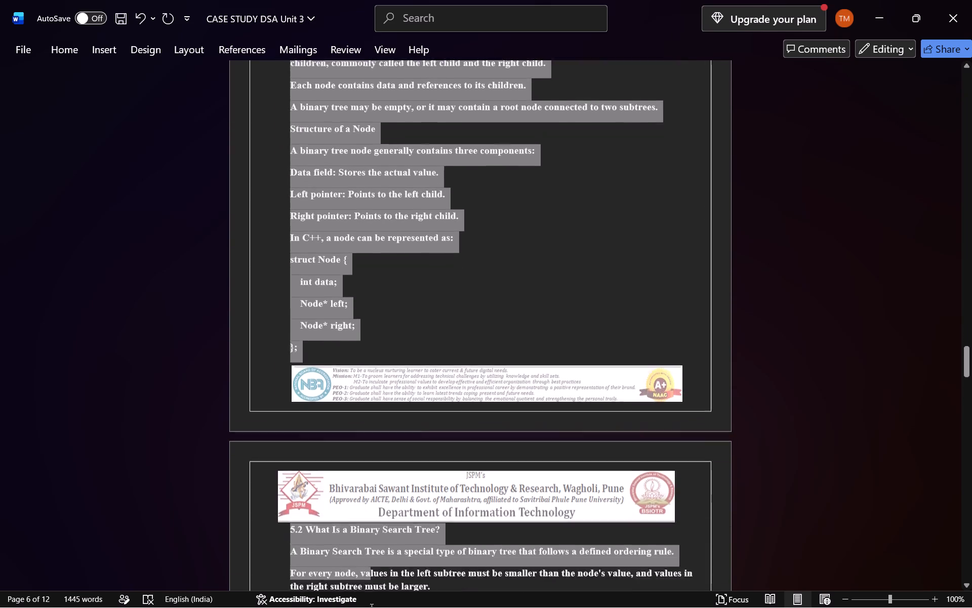
left_click_drag(371, 607, 371, 607)
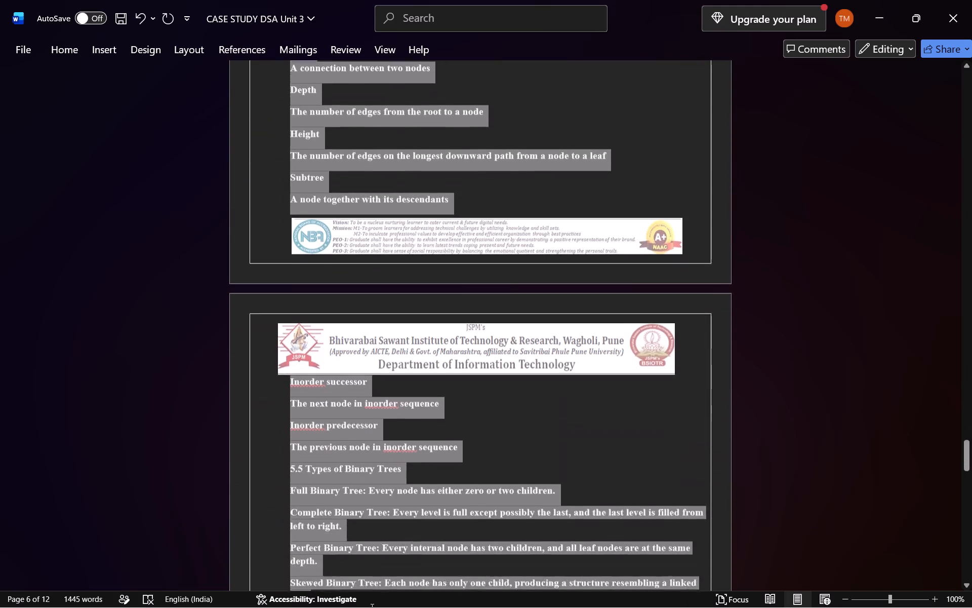
left_click_drag(371, 607, 370, 607)
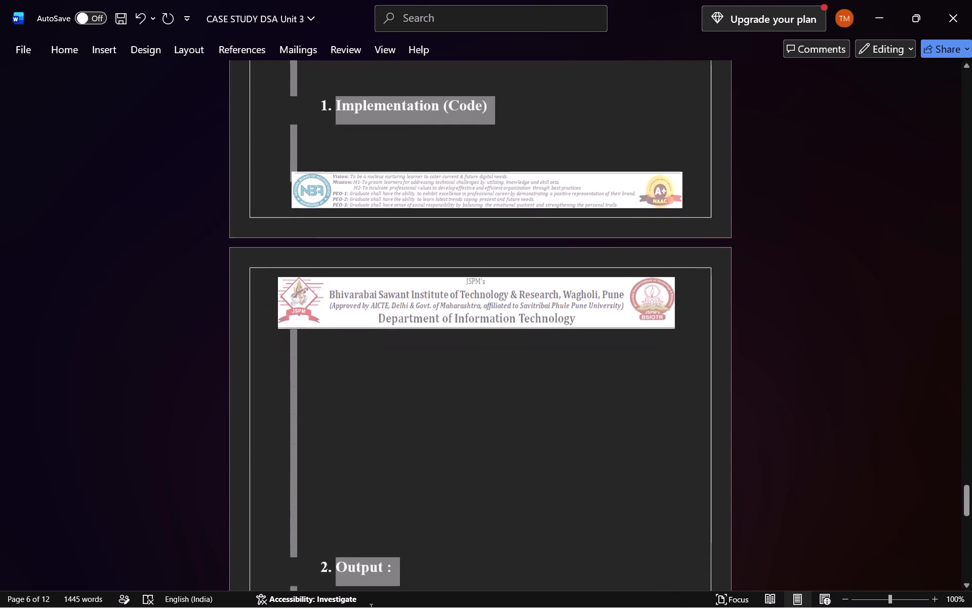
left_click_drag(370, 607, 458, 69)
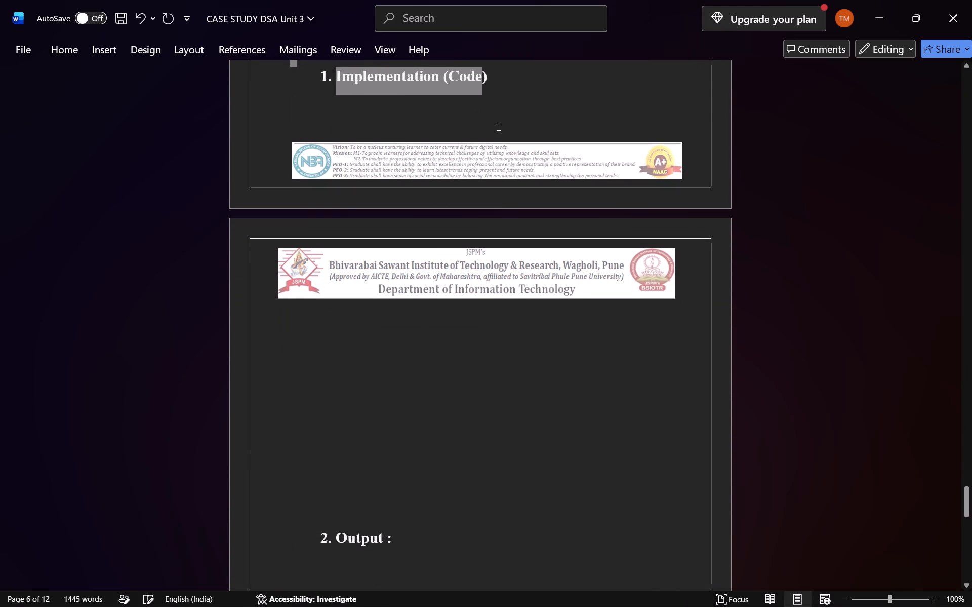
scroll(498, 127, "up", 2)
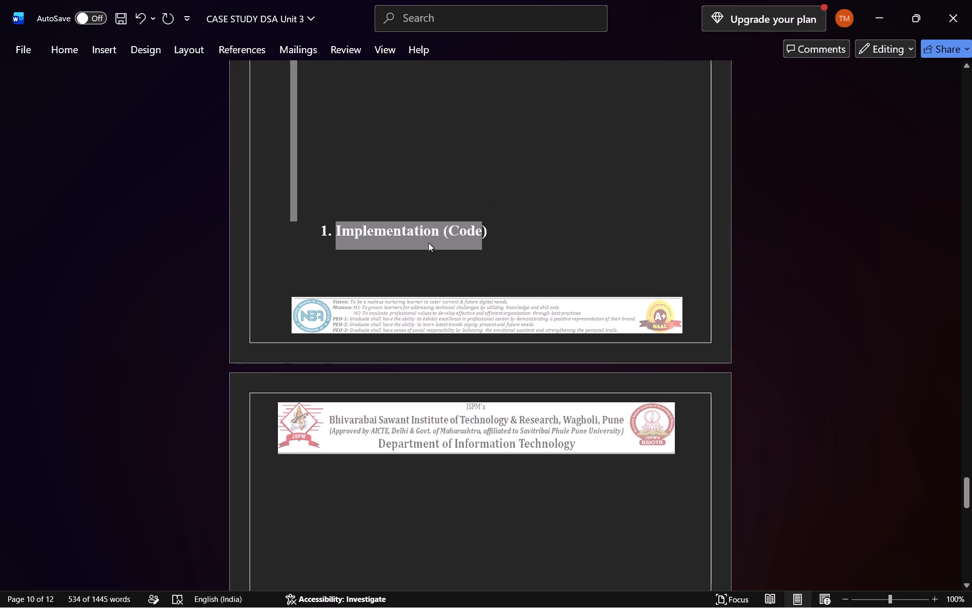
scroll(428, 243, "up", 1)
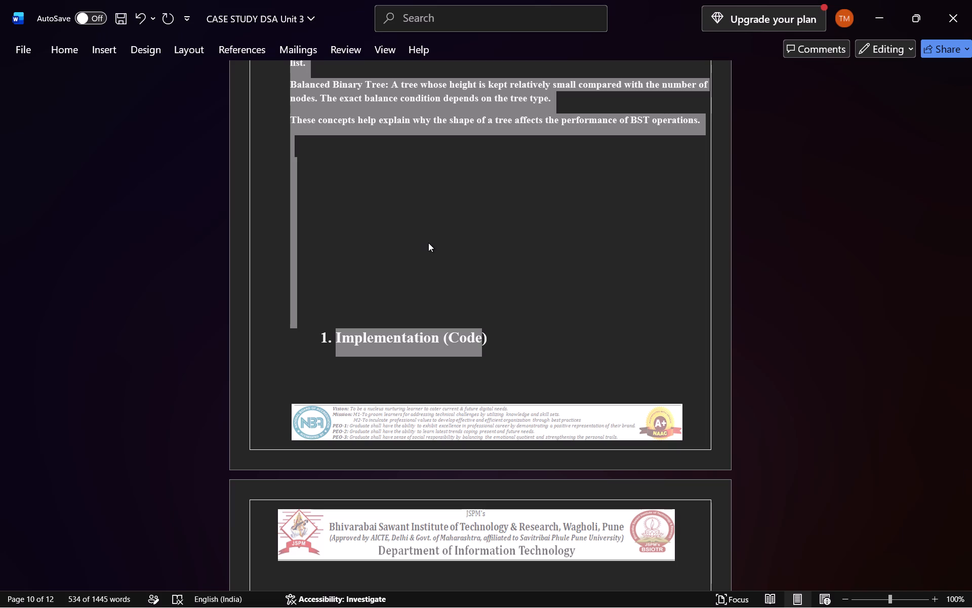
scroll(428, 243, "up", 2)
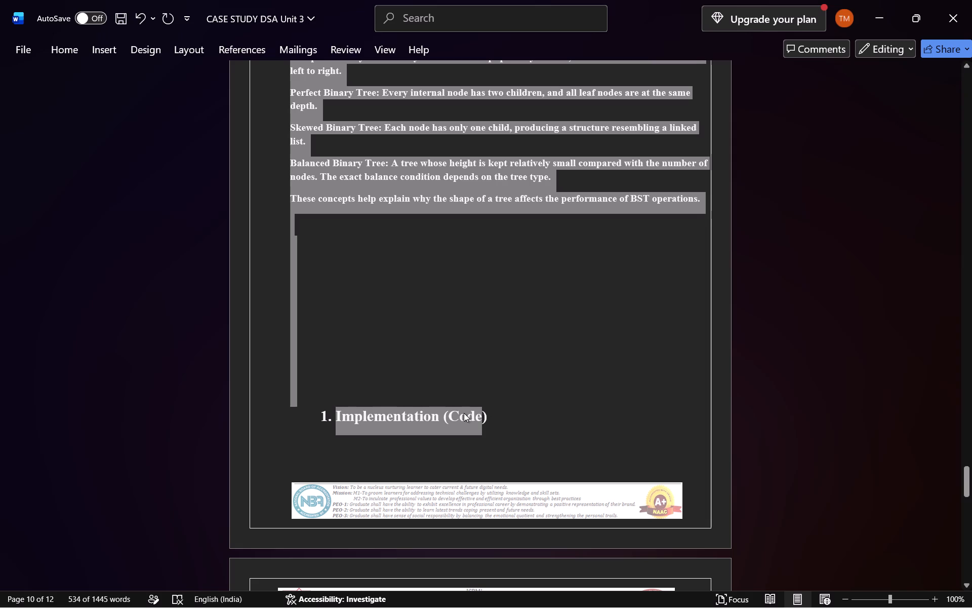
right_click(464, 413)
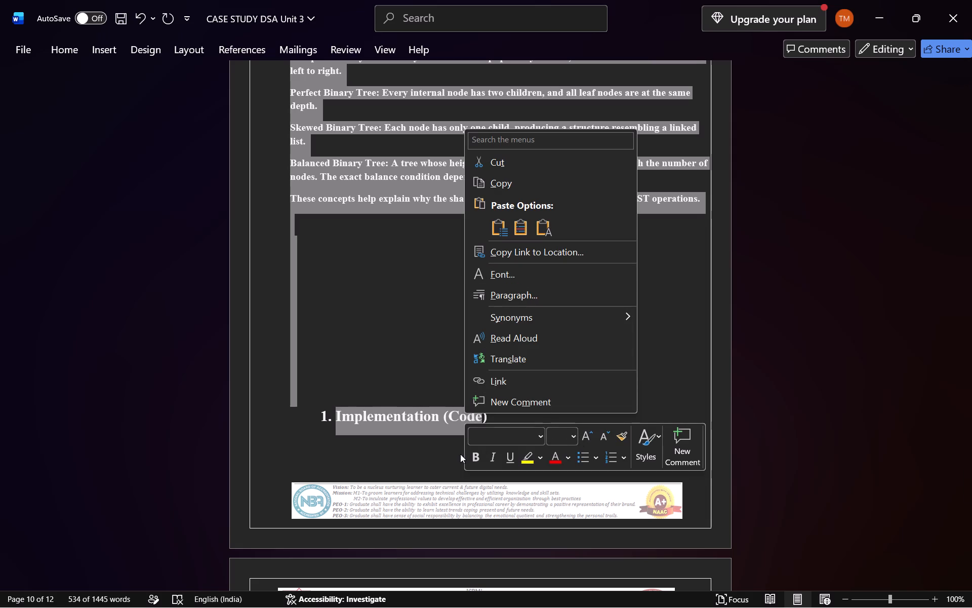
left_click(572, 437)
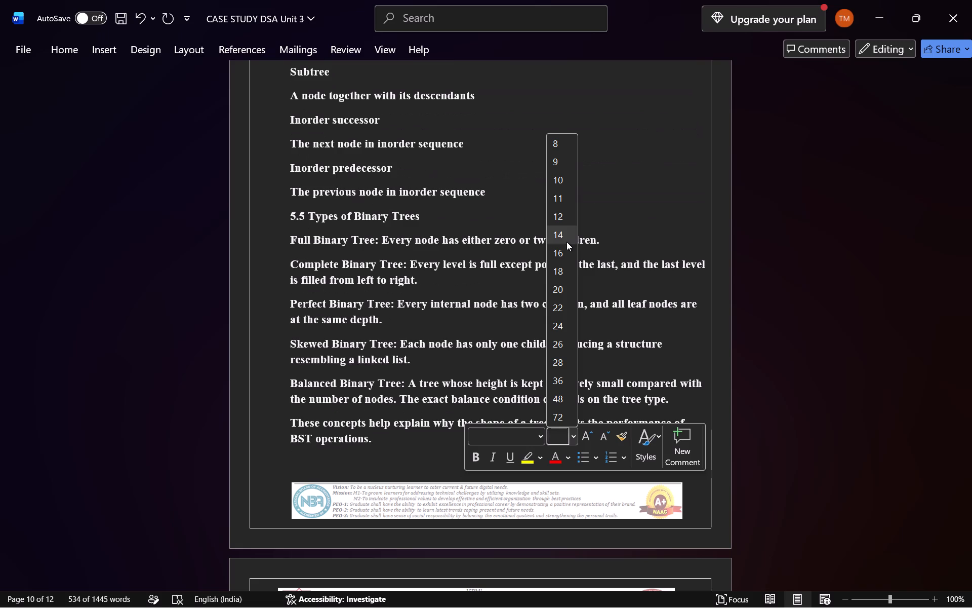
left_click(561, 217)
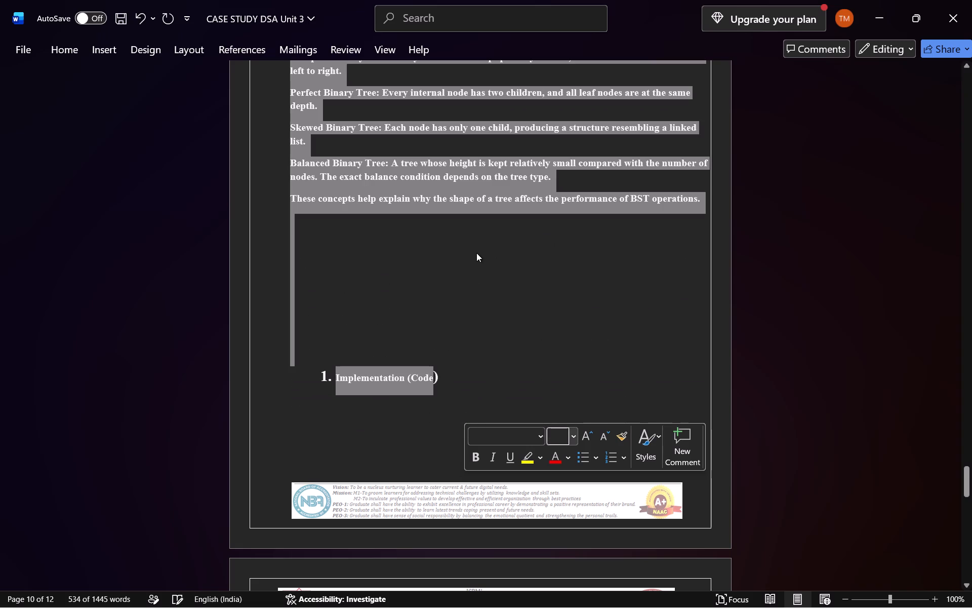
Set the font size of the Theory heading to 14.
scroll(476, 253, "up", 8)
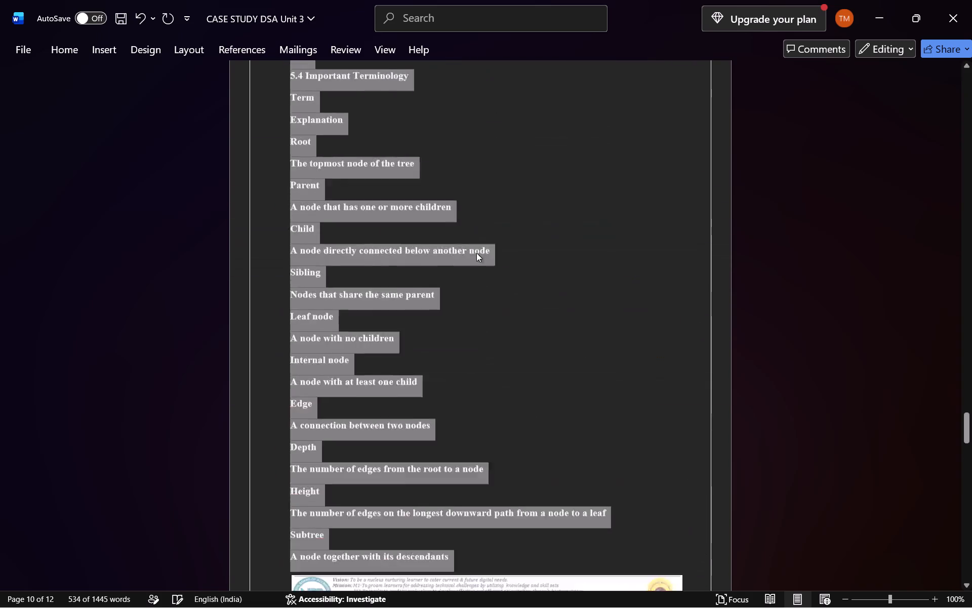
scroll(476, 253, "up", 8)
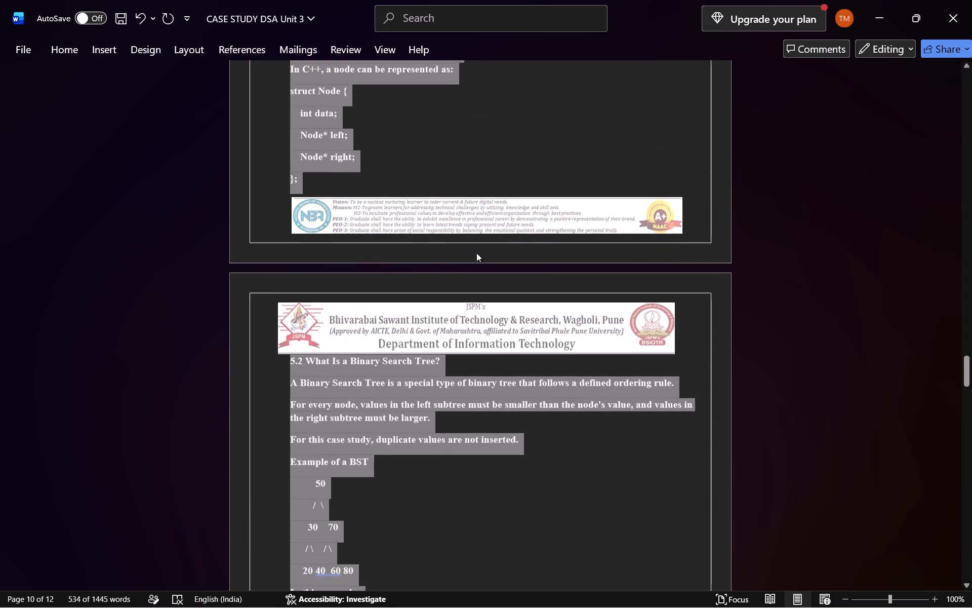
scroll(476, 253, "up", 4)
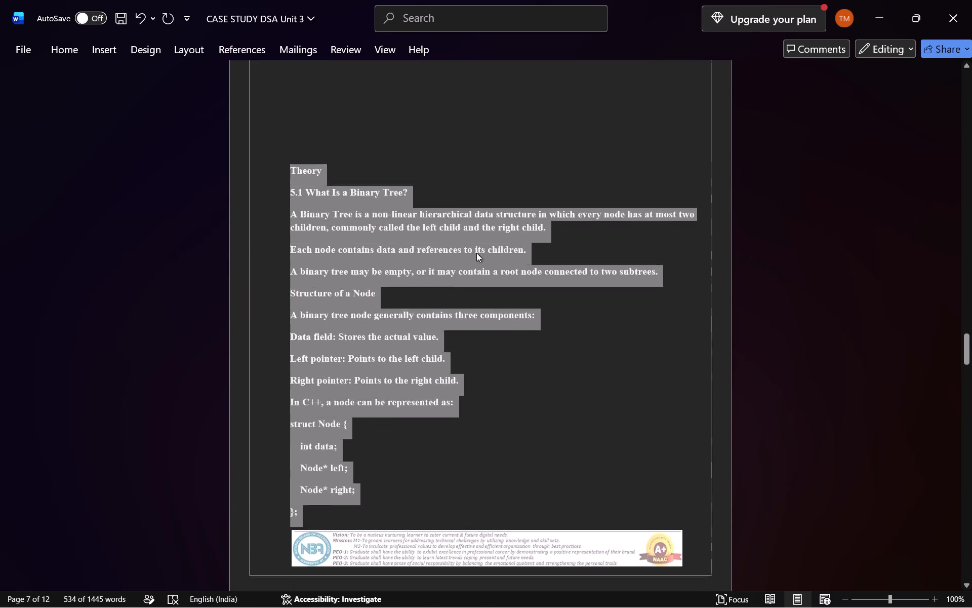
scroll(476, 253, "up", 1)
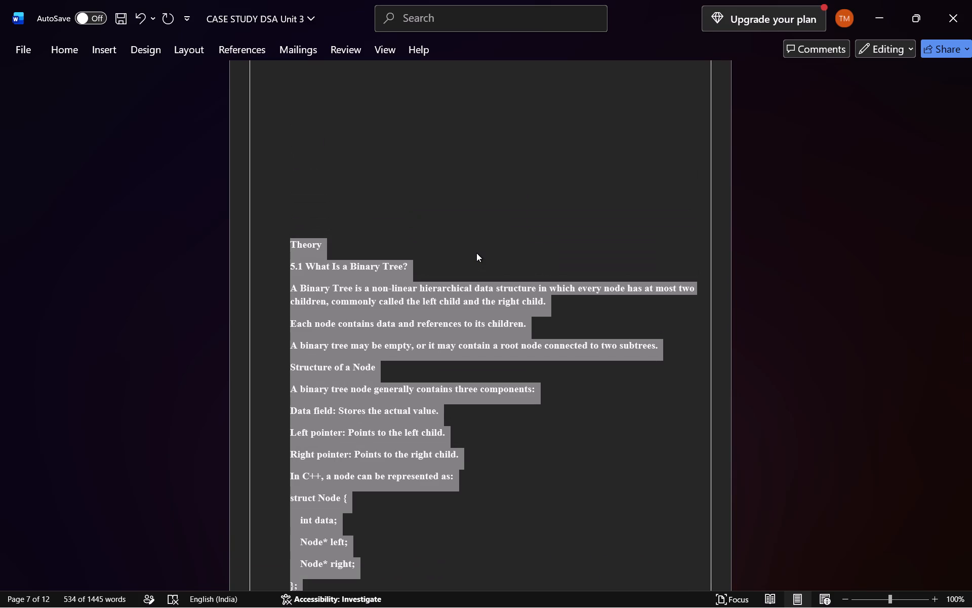
scroll(476, 253, "up", 2)
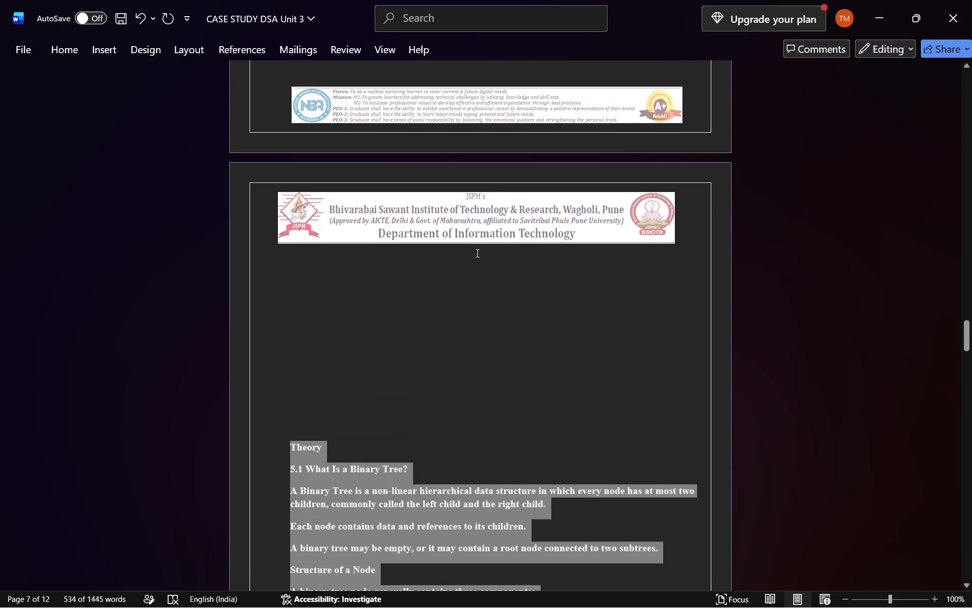
left_click(326, 448)
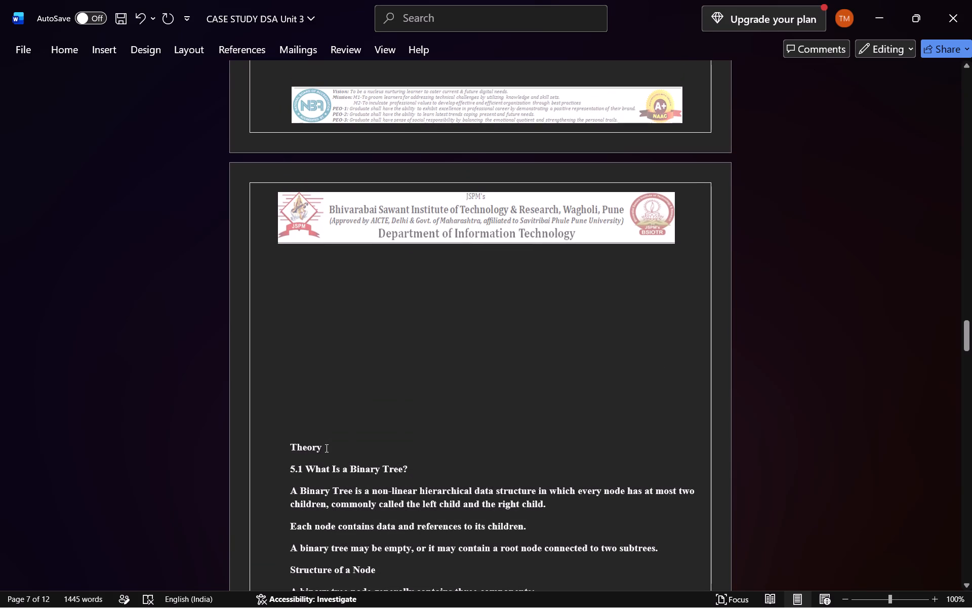
left_click_drag(326, 448, 279, 457)
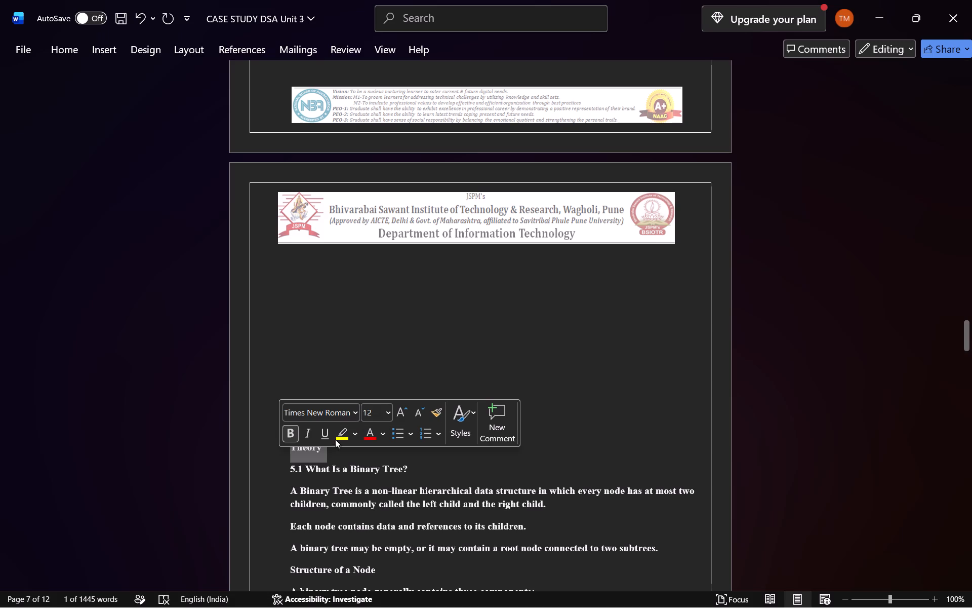
left_click(387, 410)
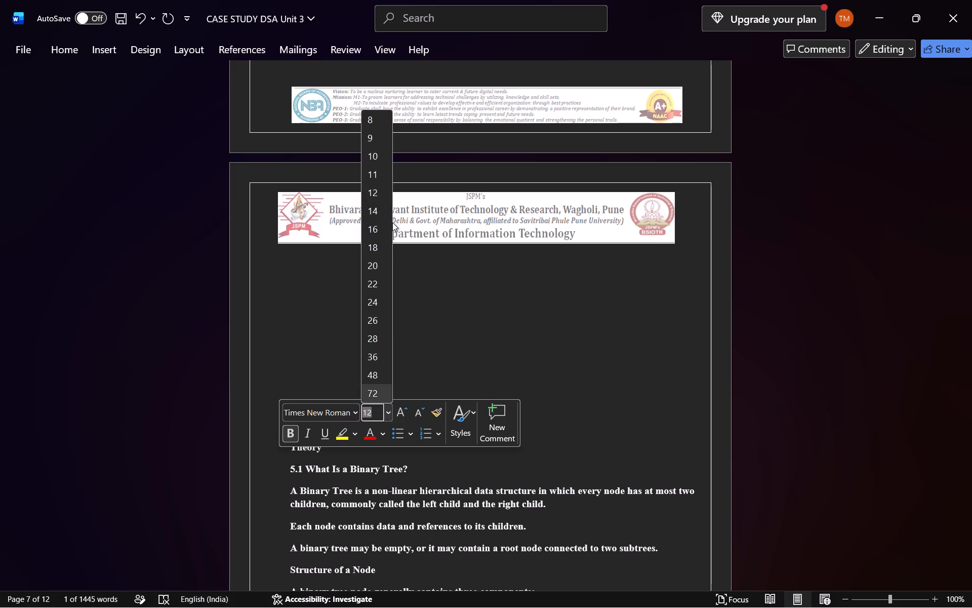
left_click(374, 213)
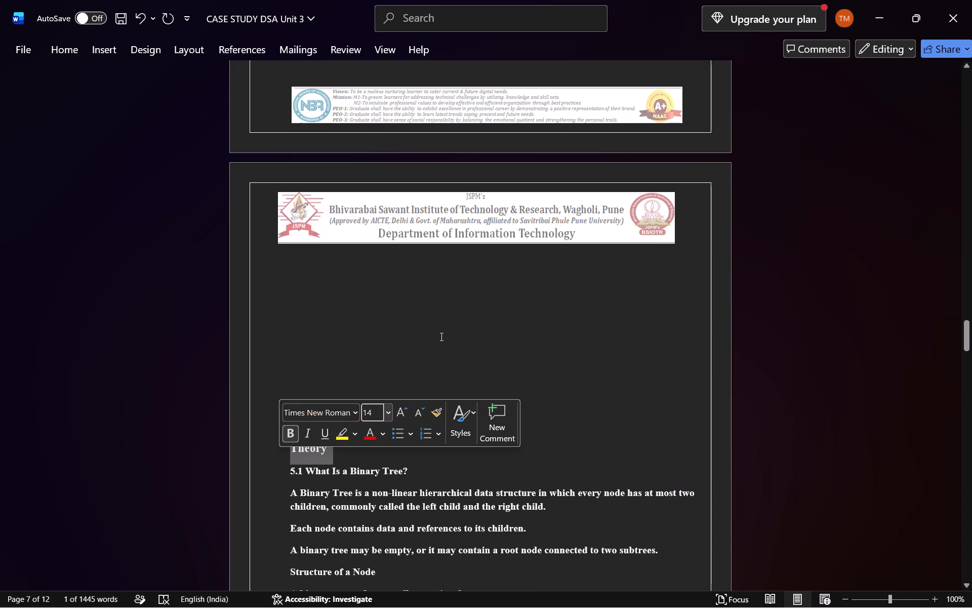
Delete the section number 5.1 in front of the "What Is a Binary Tree?" heading.
left_click(421, 468)
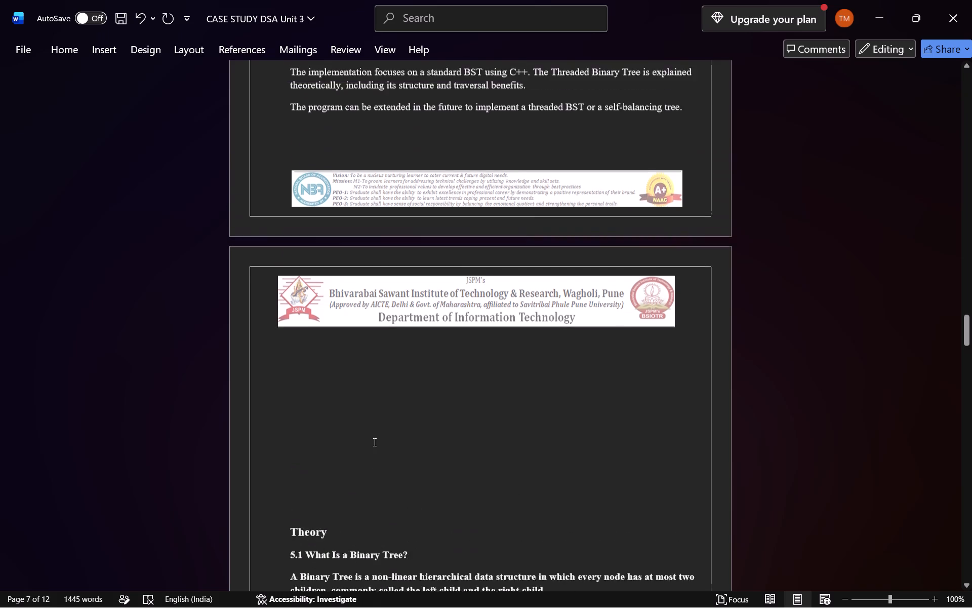
left_click_drag(305, 481, 291, 483)
key("BackSpace")
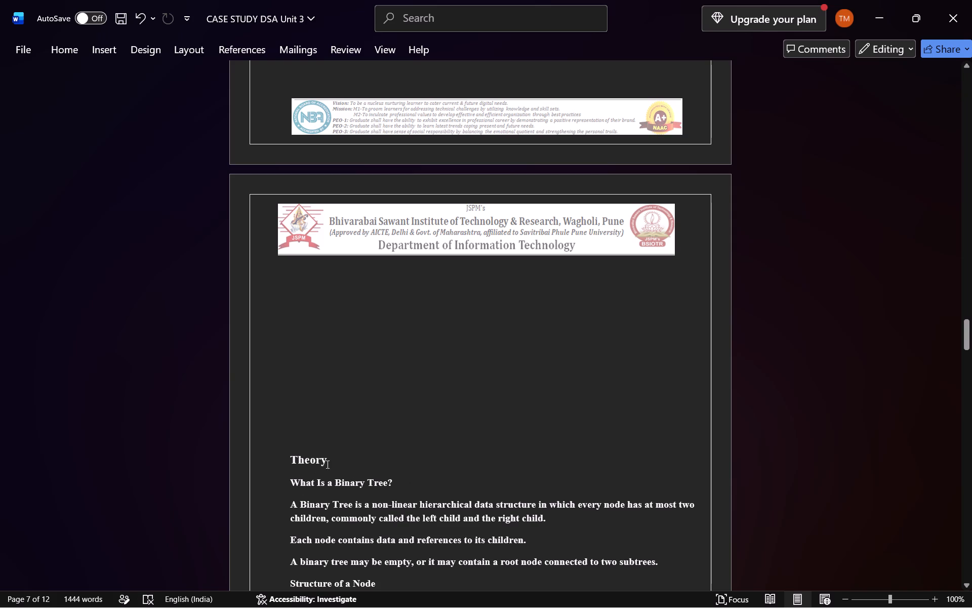
Delete the empty lines above the Theory heading so it starts near the top of its page.
left_click(313, 422)
key("BackSpace")
key("BackSpace")
key("BackSpace")
key("BackSpace")
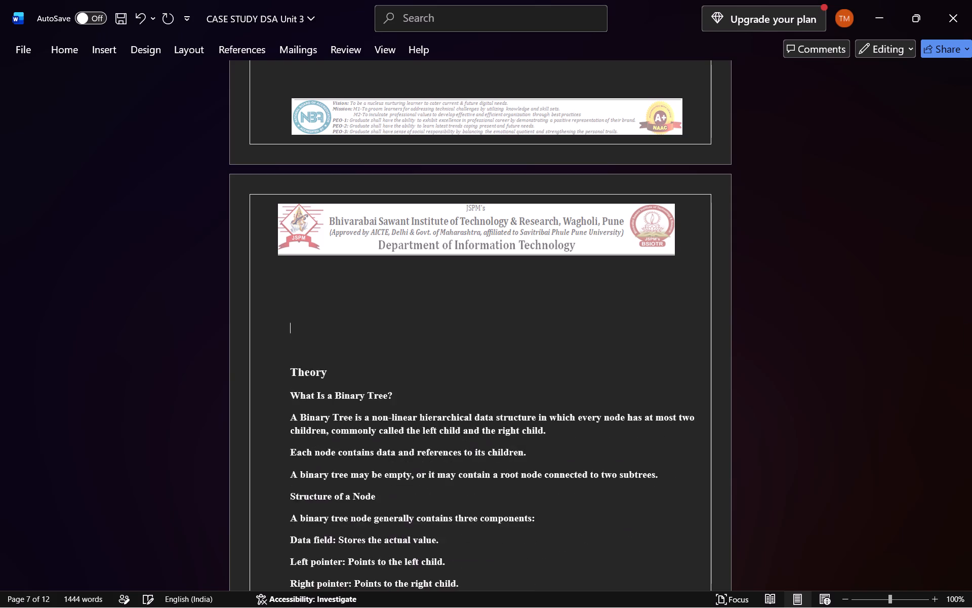
key("BackSpace")
key("BackSpace")
key("BackSpace")
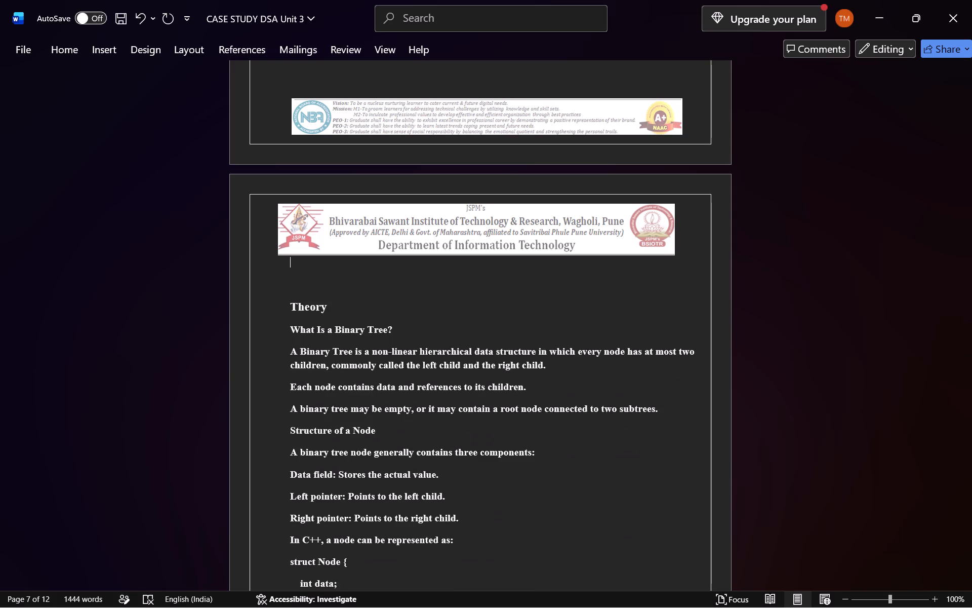
key("BackSpace")
Remove bold from the Theory text, from "A Binary Tree is a non-linear" through "The topmost node of the tree".
scroll(313, 422, "down", 2)
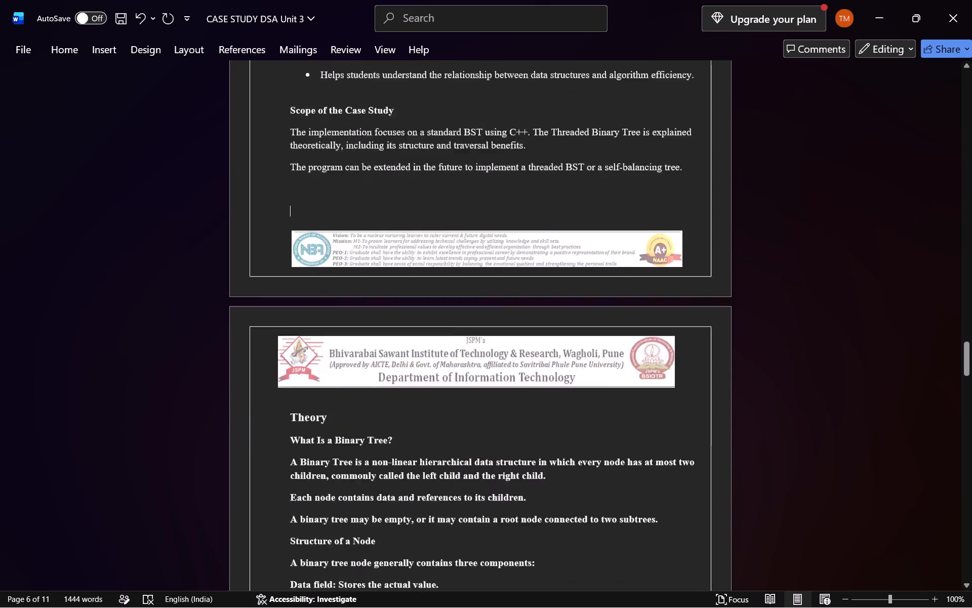
scroll(313, 422, "down", 1)
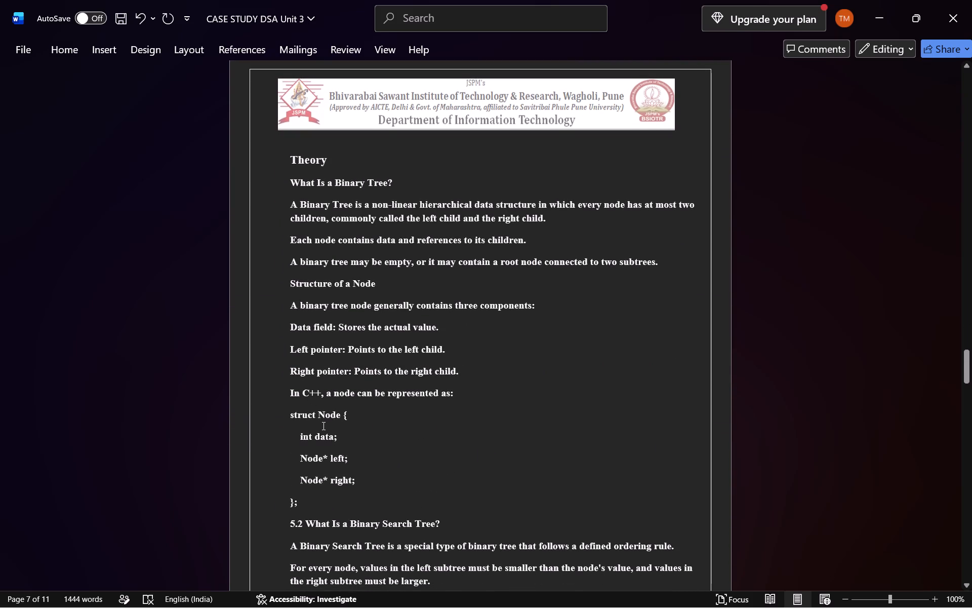
scroll(322, 426, "down", 1)
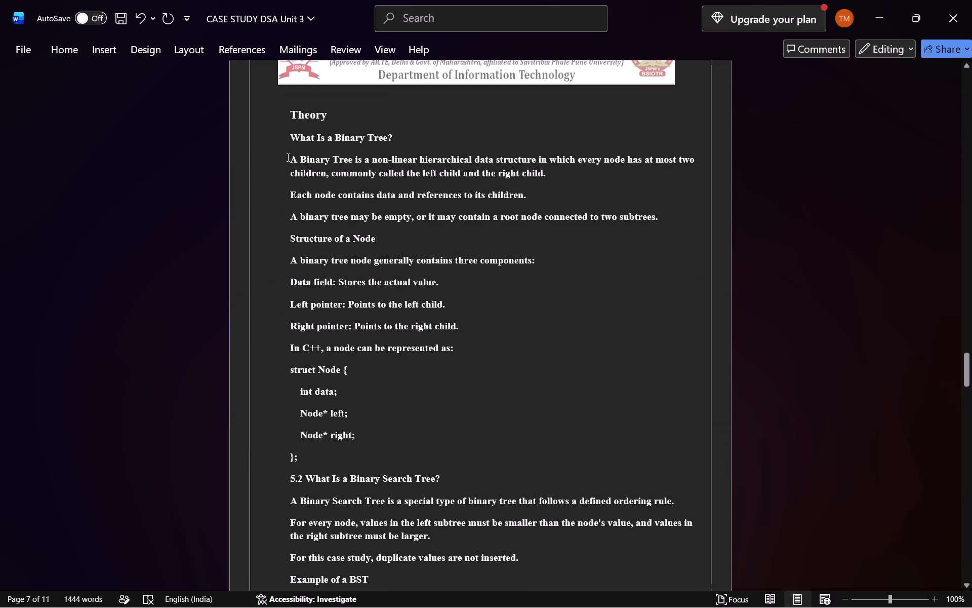
left_click_drag(287, 157, 415, 581)
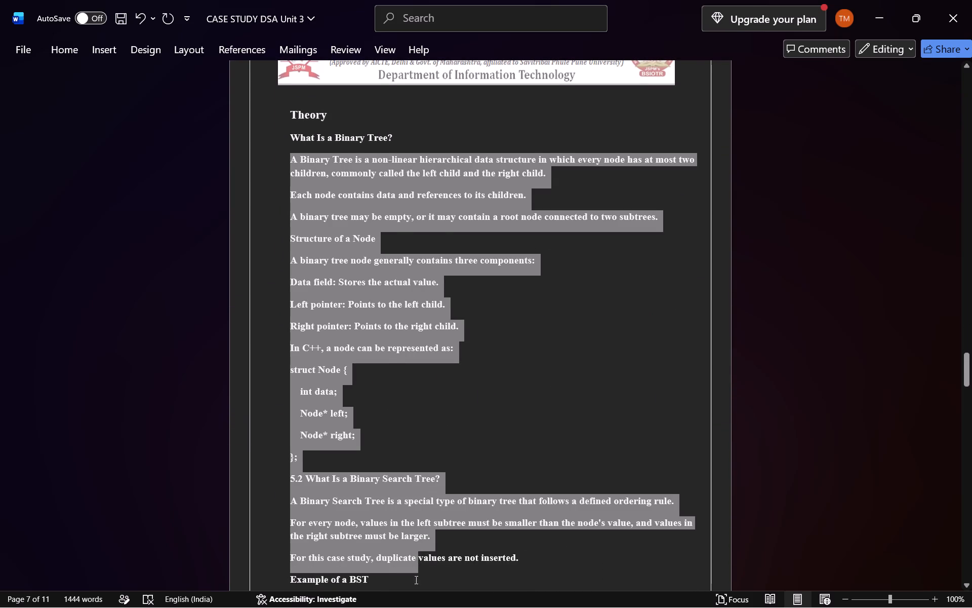
left_click_drag(415, 581, 414, 607)
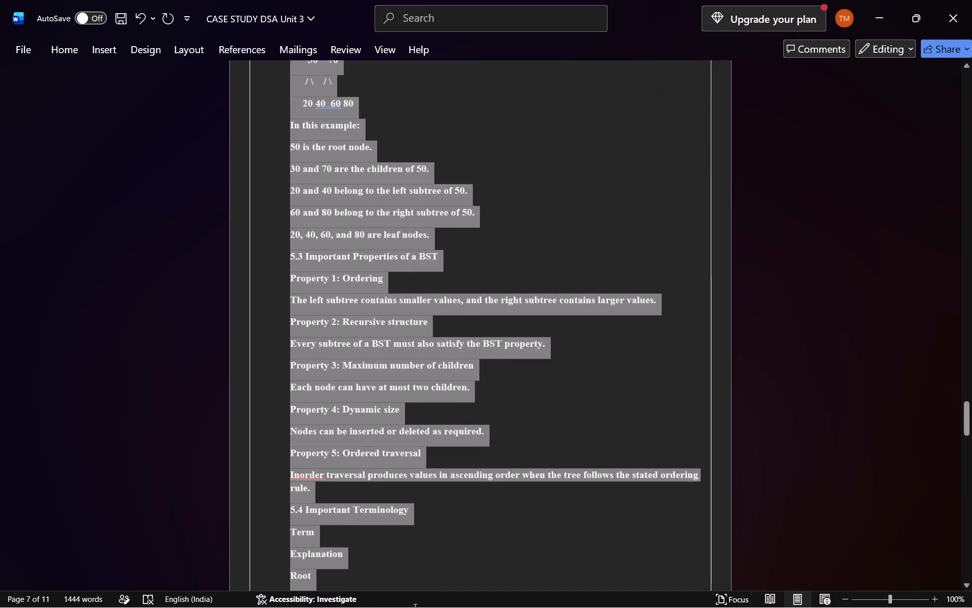
left_click_drag(414, 607, 412, 607)
left_click(425, 589)
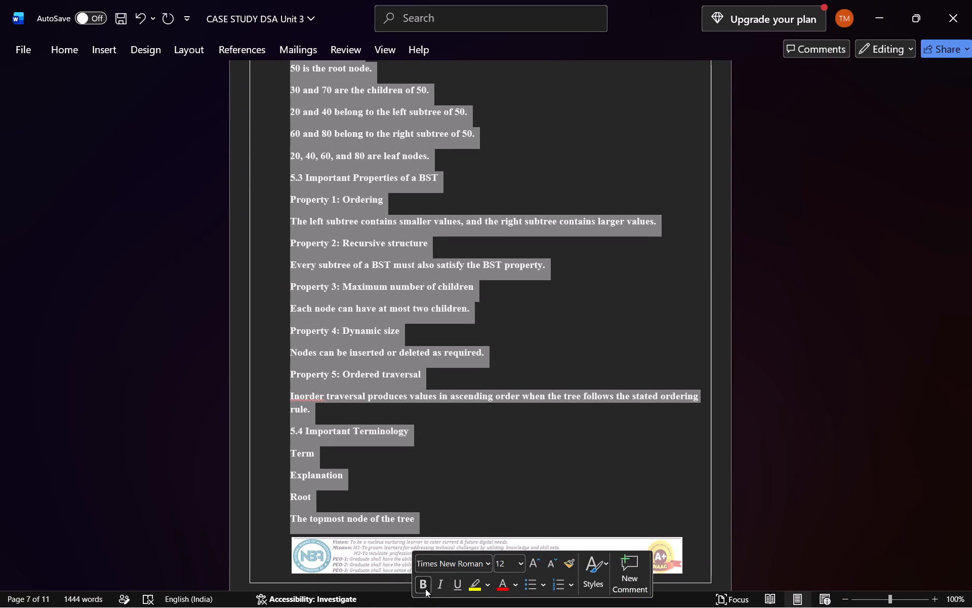
Remove bold from the remaining Theory text, from the term Parent through the closing sentence about BST operations.
scroll(465, 447, "down", 1)
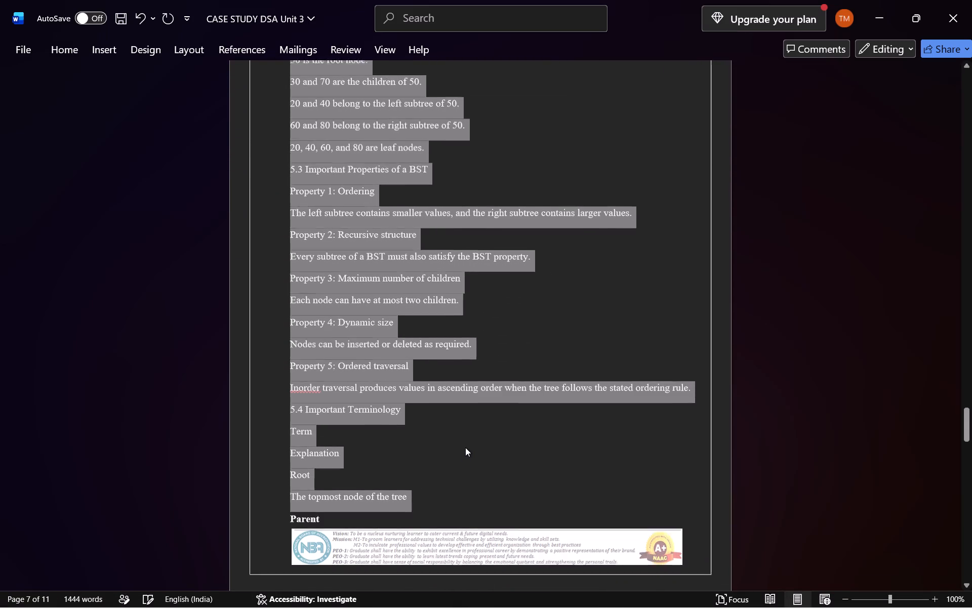
scroll(465, 447, "down", 1)
left_click_drag(288, 397, 415, 590)
left_click(426, 566)
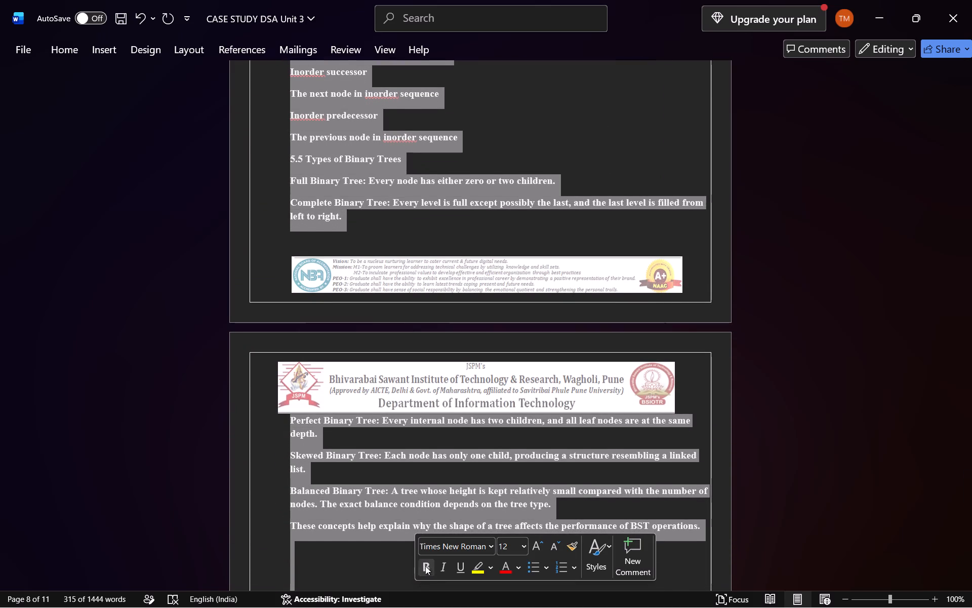
Delete the numbered "Implementation (Code)" heading below the Theory section.
scroll(348, 491, "down", 2)
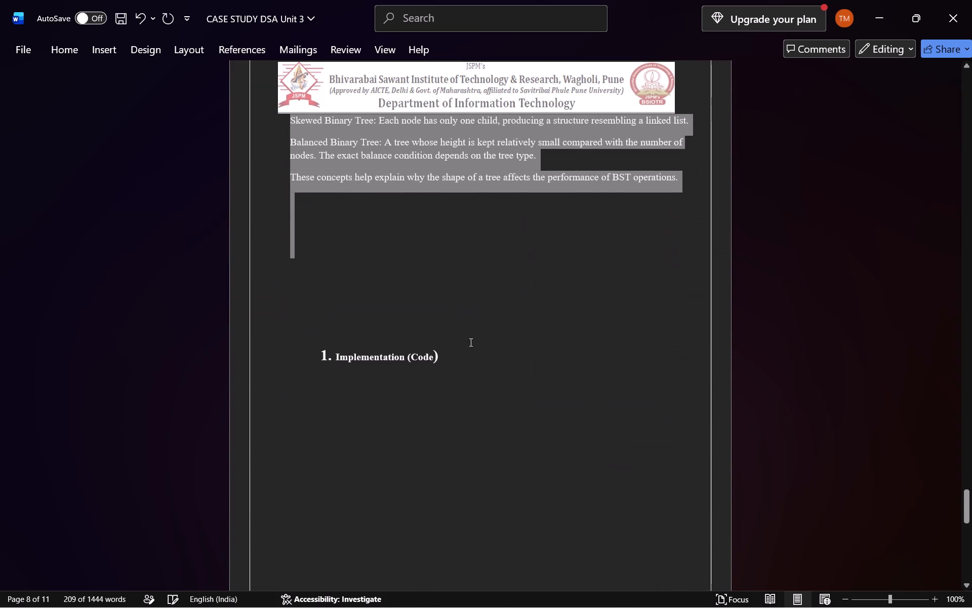
left_click_drag(456, 355, 288, 352)
key("BackSpace")
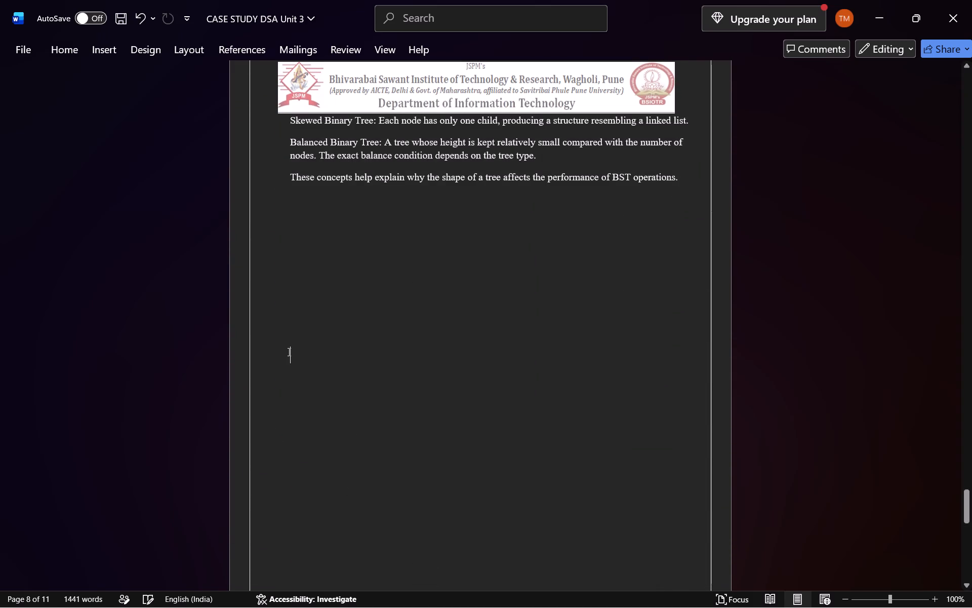
Review the heading styles and spacing on the earlier Proposed Solution pages, back to the Introduction to the Proposed Solution heading.
scroll(288, 352, "up", 11)
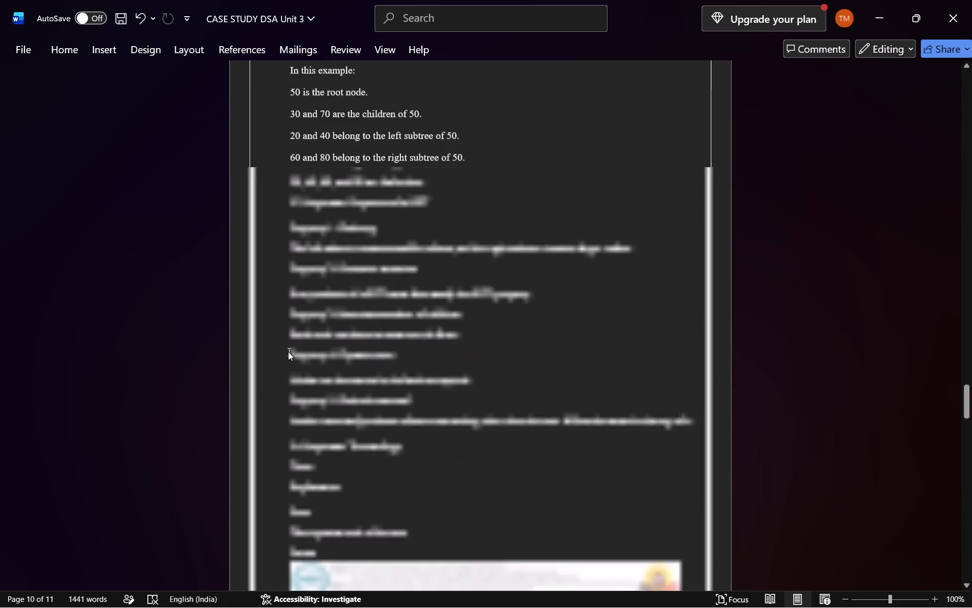
scroll(288, 352, "up", 4)
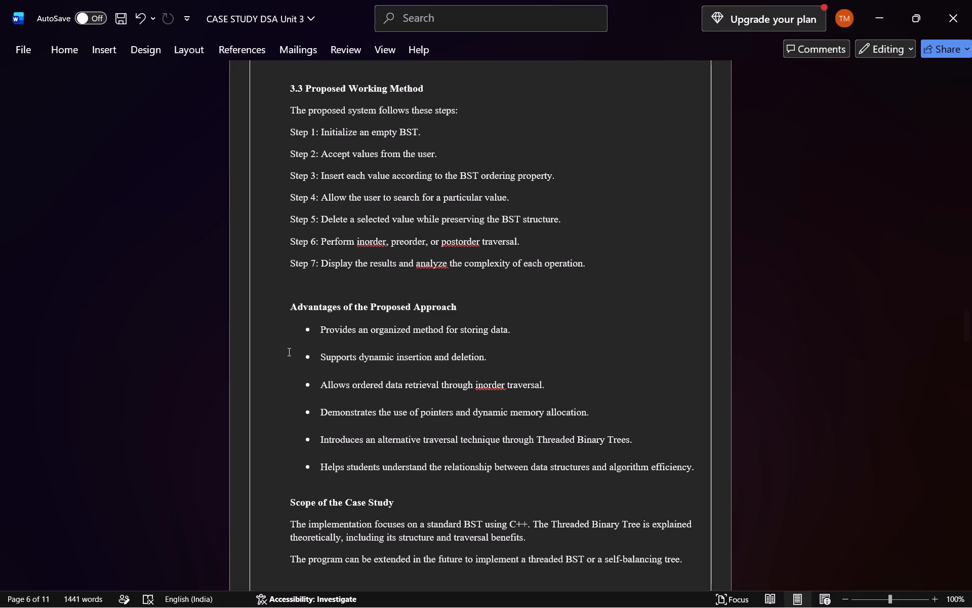
scroll(288, 352, "up", 2)
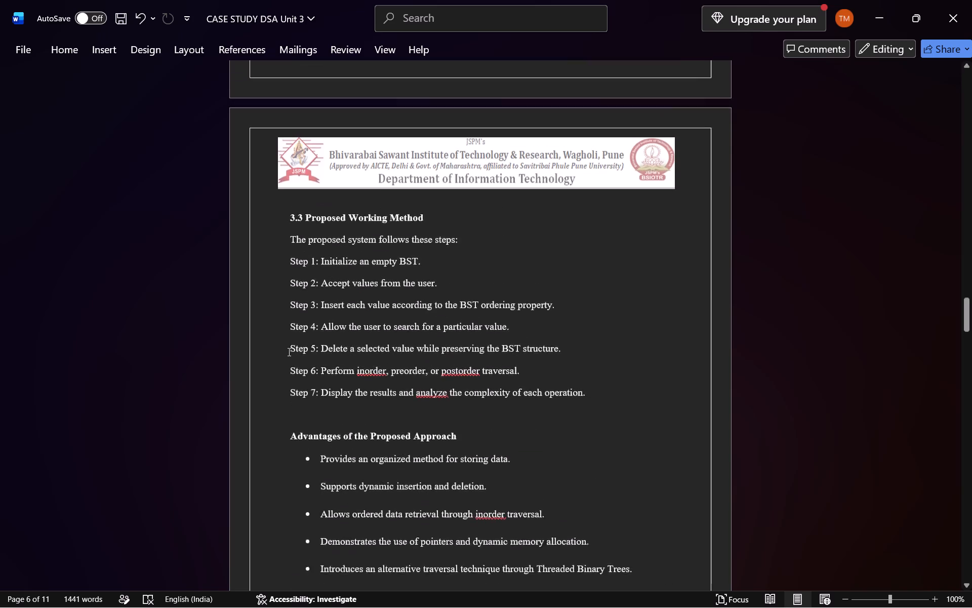
scroll(288, 352, "up", 5)
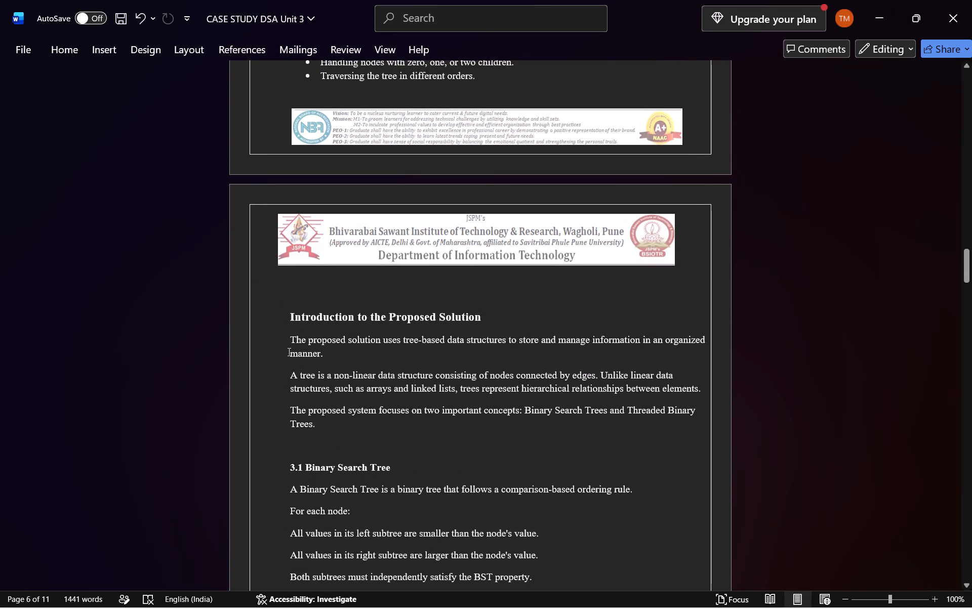
left_click(310, 297)
Return to the Theory section and check the formatting of the "Theory" and "What Is a Binary Tree?" headings.
scroll(310, 297, "down", 1)
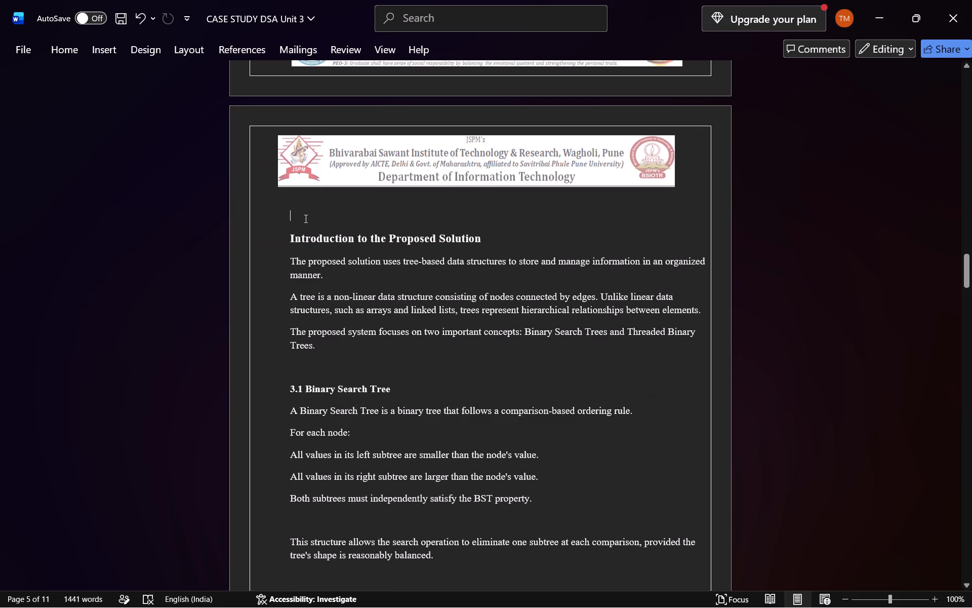
scroll(305, 218, "down", 5)
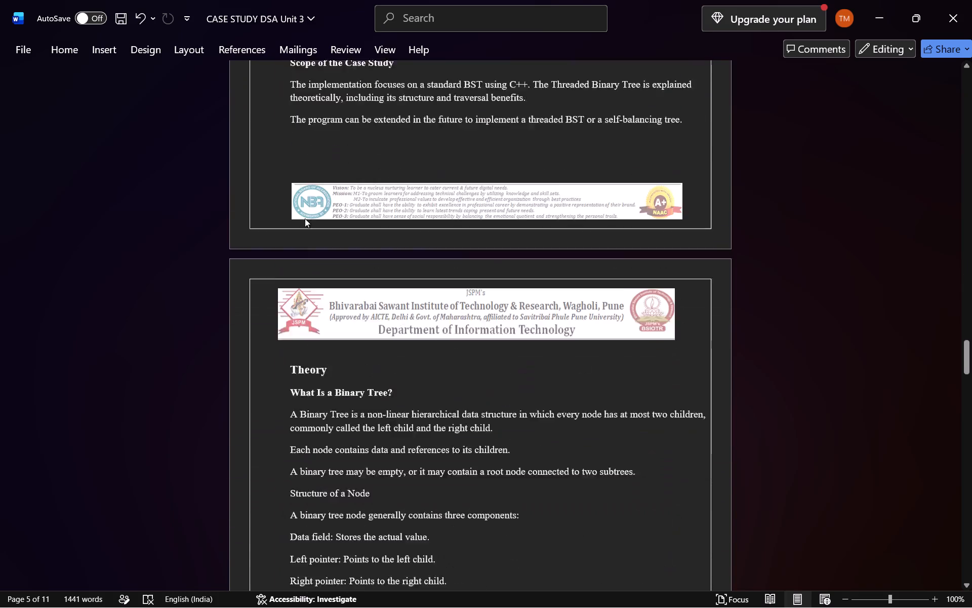
scroll(305, 218, "down", 6)
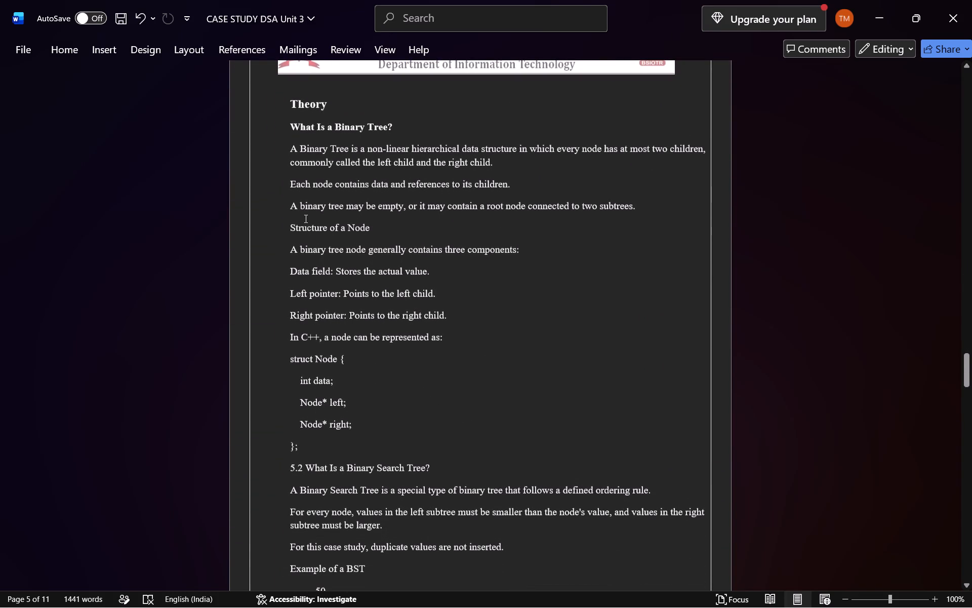
scroll(305, 218, "down", 1)
left_click_drag(289, 127, 384, 133)
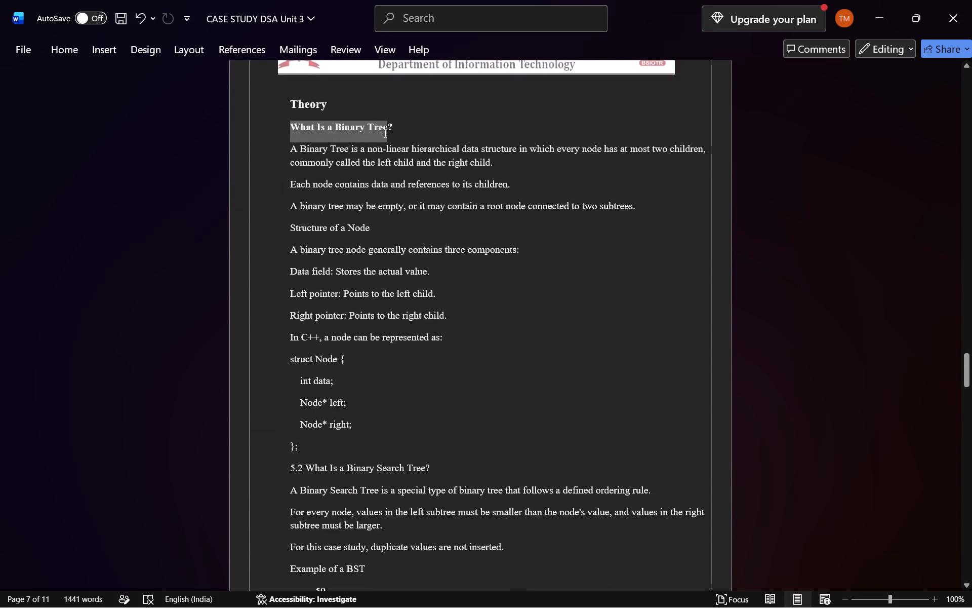
left_click_drag(384, 133, 405, 133)
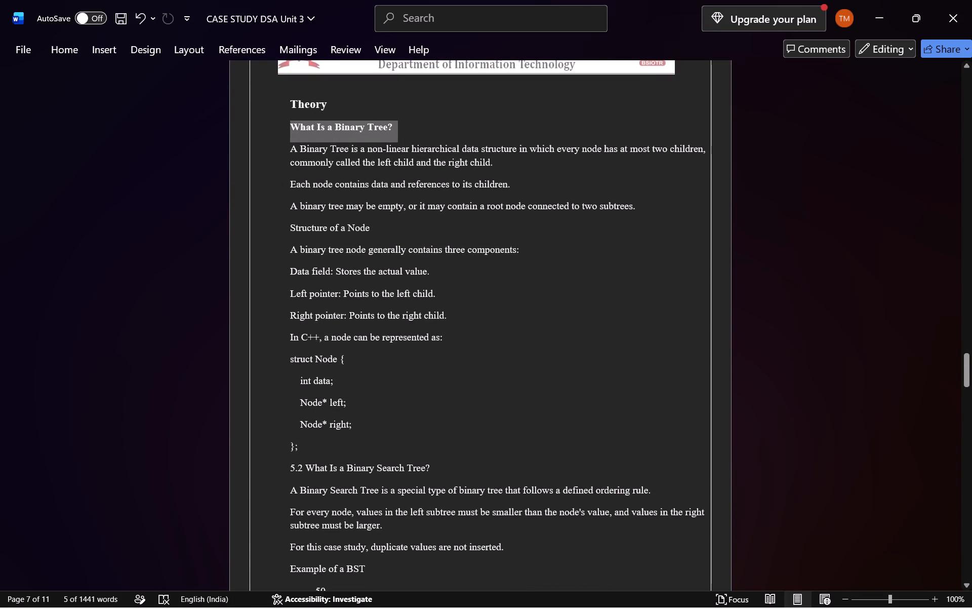
left_click_drag(336, 99, 279, 94)
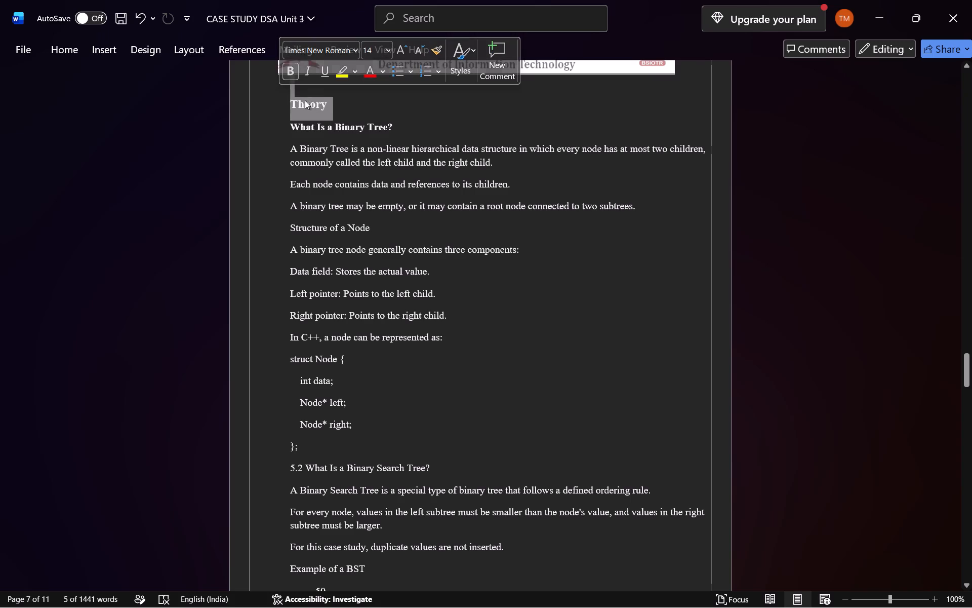
left_click(368, 97)
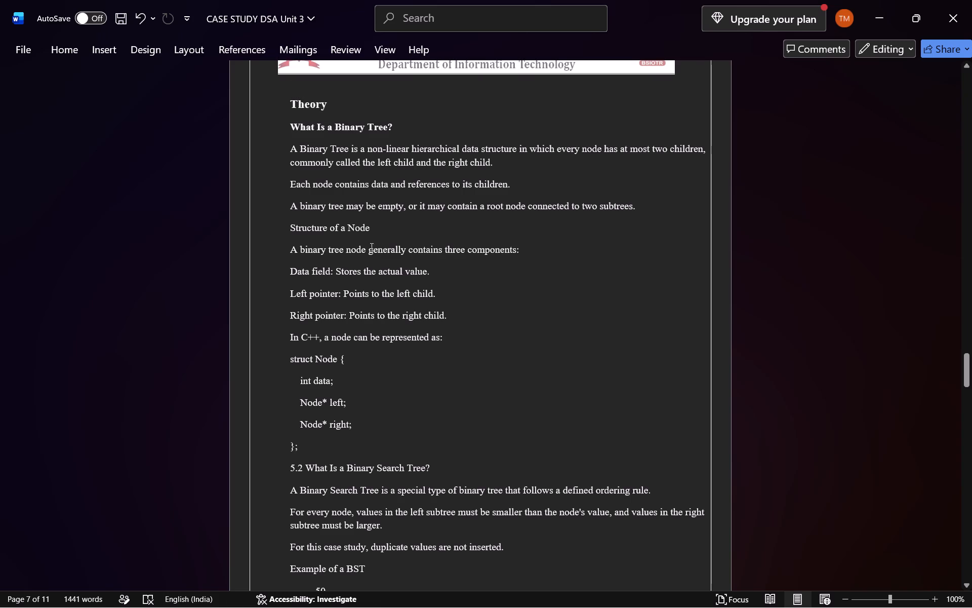
Make the "Structure of a Node" subheading in the Theory section bold.
left_click_drag(375, 228, 286, 227)
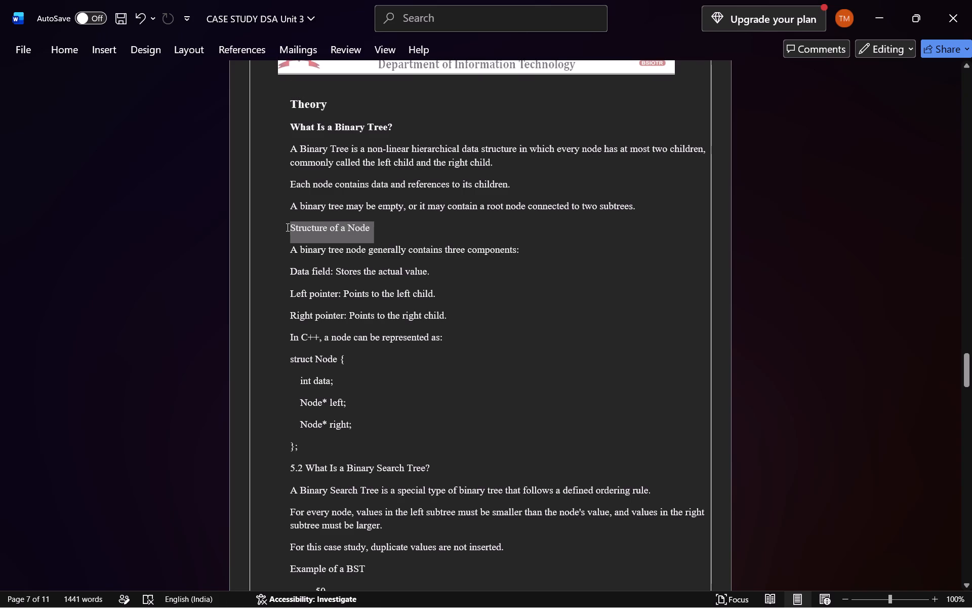
left_click(295, 205)
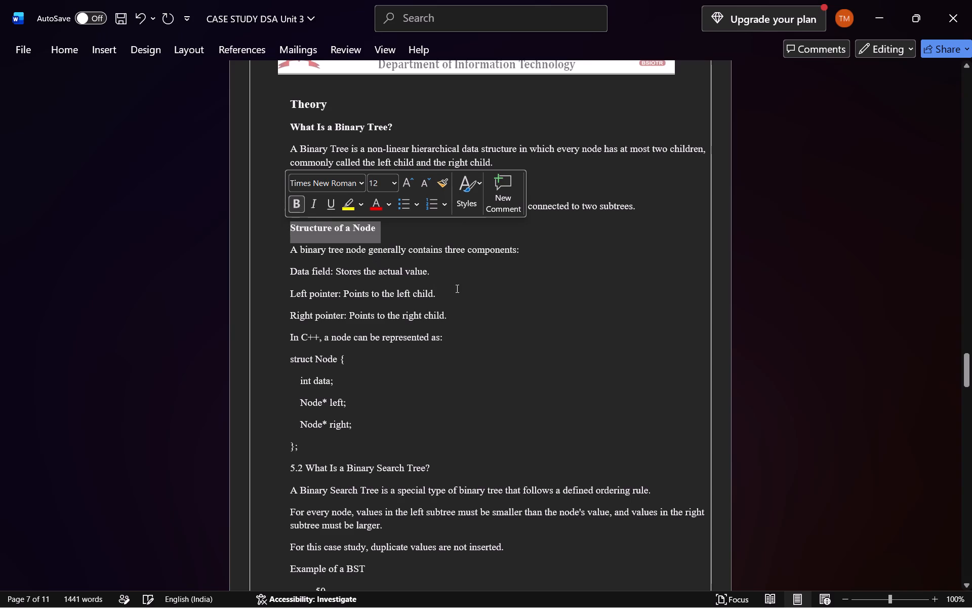
left_click(460, 288)
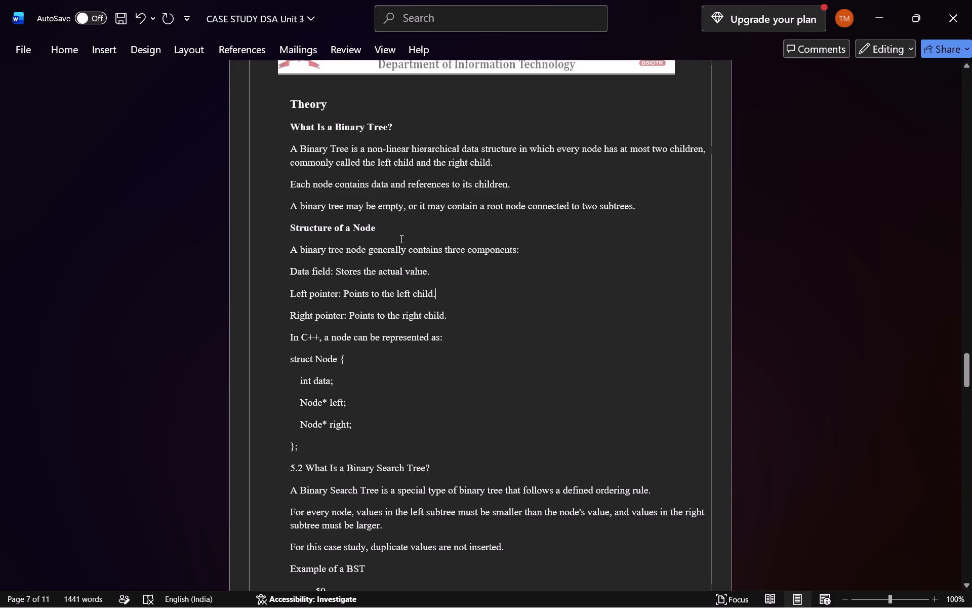
Remove the number 5.2 from the "What Is a Binary Search Tree?" subheading and make the subheading bold.
scroll(414, 251, "down", 1)
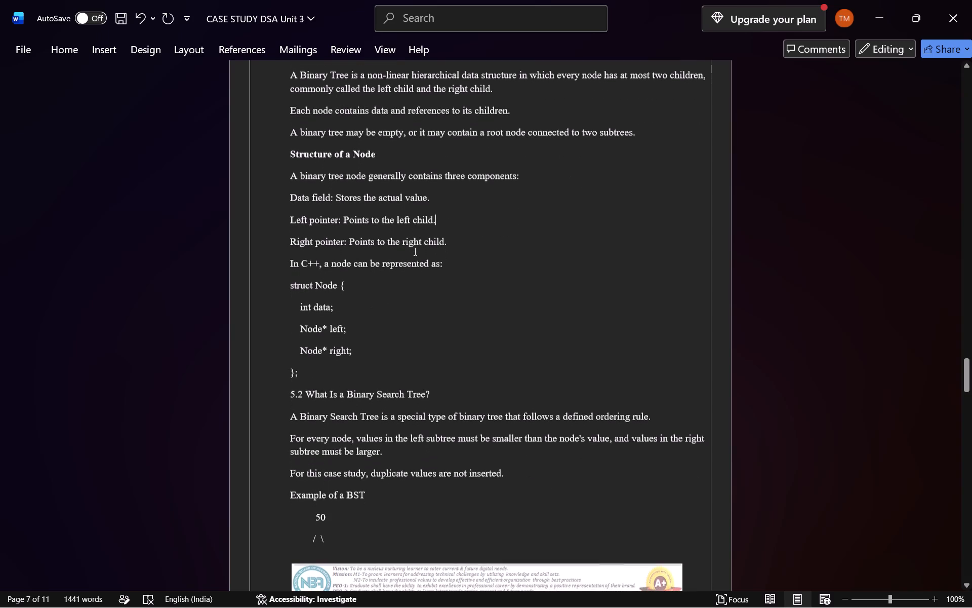
left_click_drag(303, 395, 283, 395)
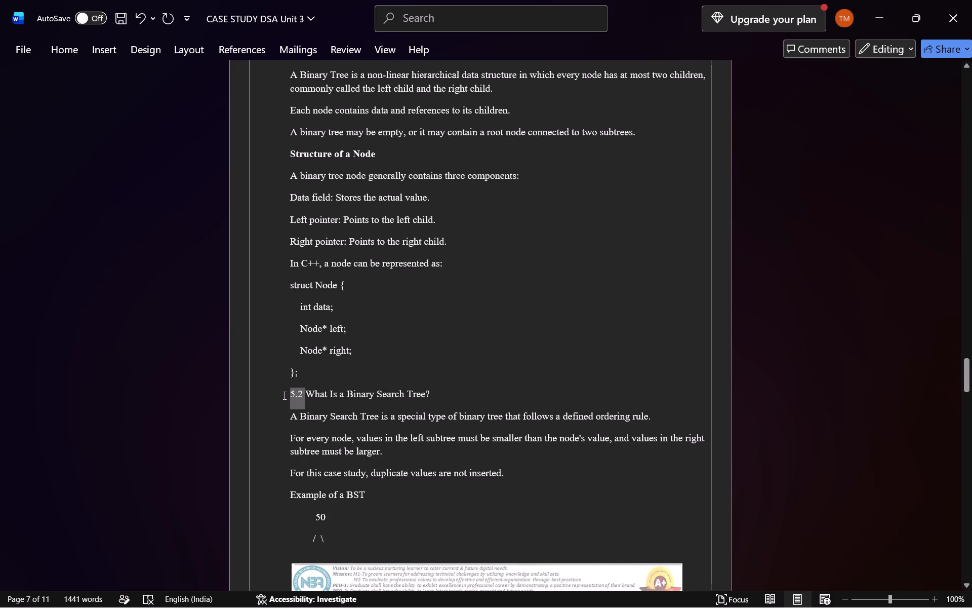
key("BackSpace")
left_click_drag(288, 394, 365, 400)
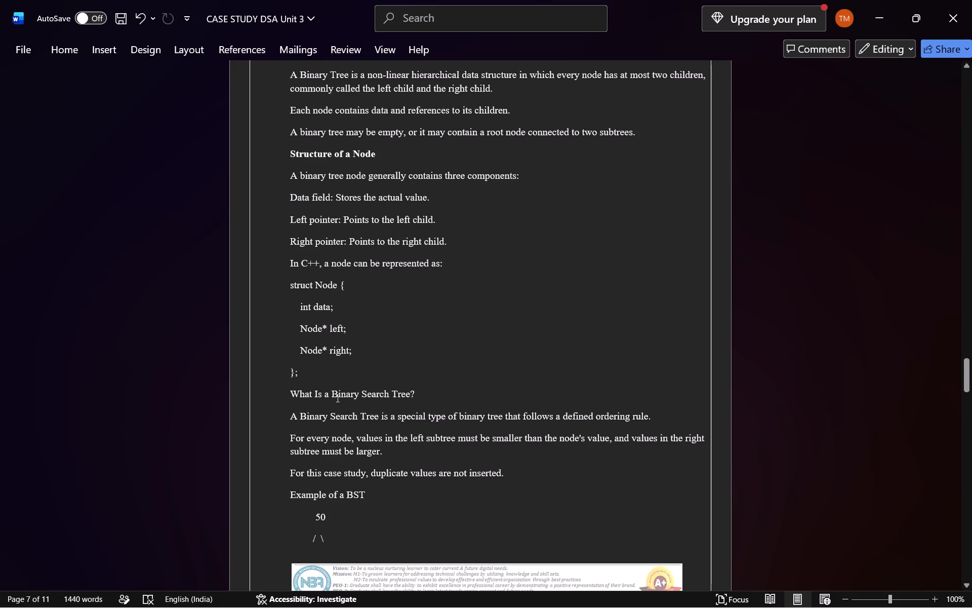
left_click_drag(365, 400, 443, 406)
left_click(454, 379)
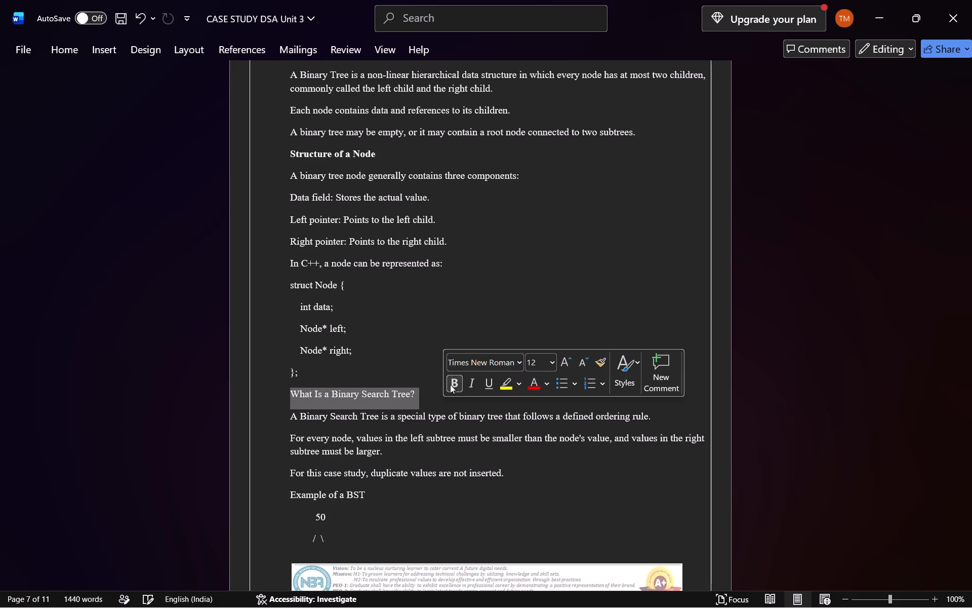
Insert three empty lines after "For this case study, duplicate values are not inserted." to push "Example of a BST" onto the next page.
scroll(367, 430, "down", 1)
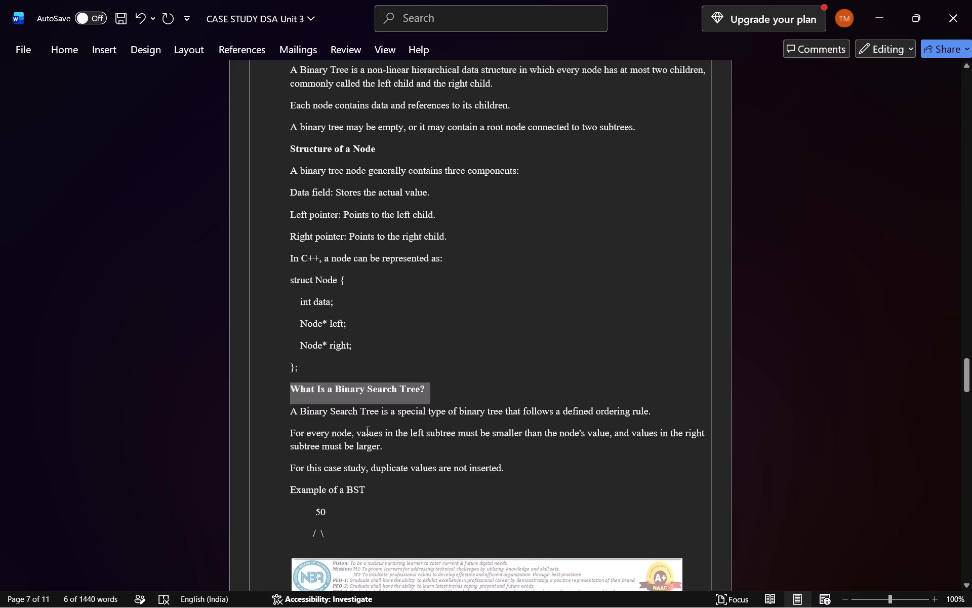
scroll(367, 430, "down", 1)
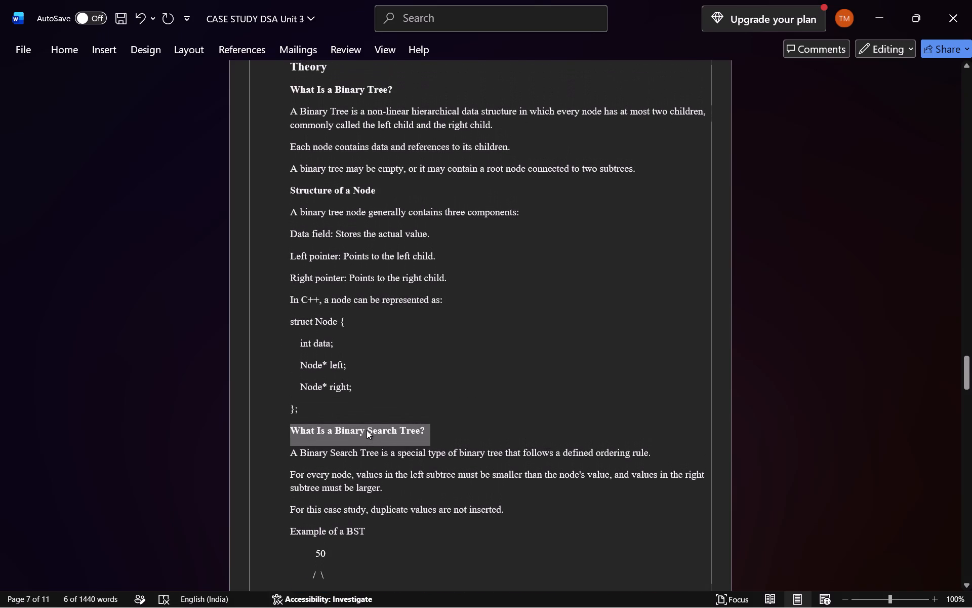
scroll(367, 430, "down", 2)
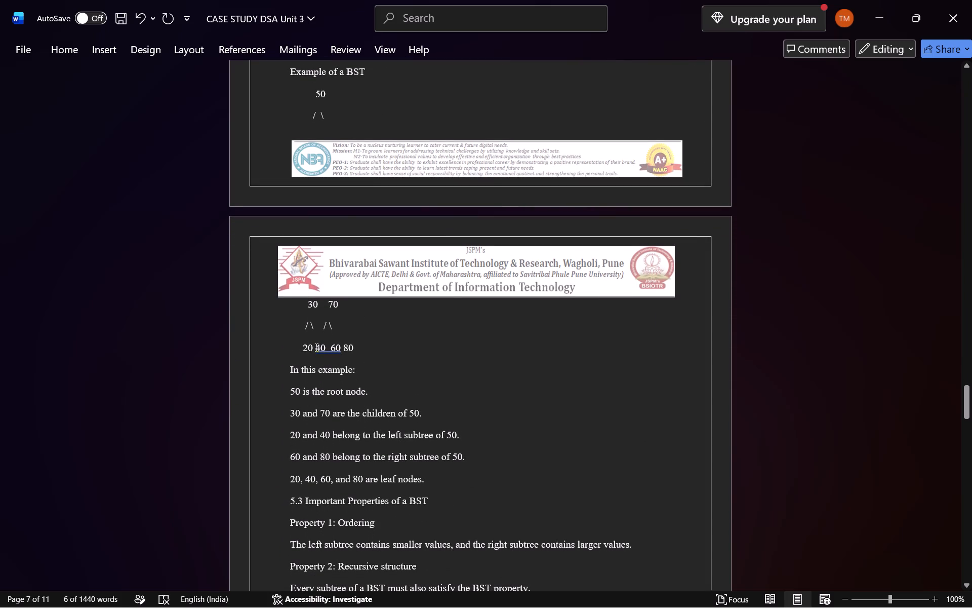
scroll(342, 359, "up", 1)
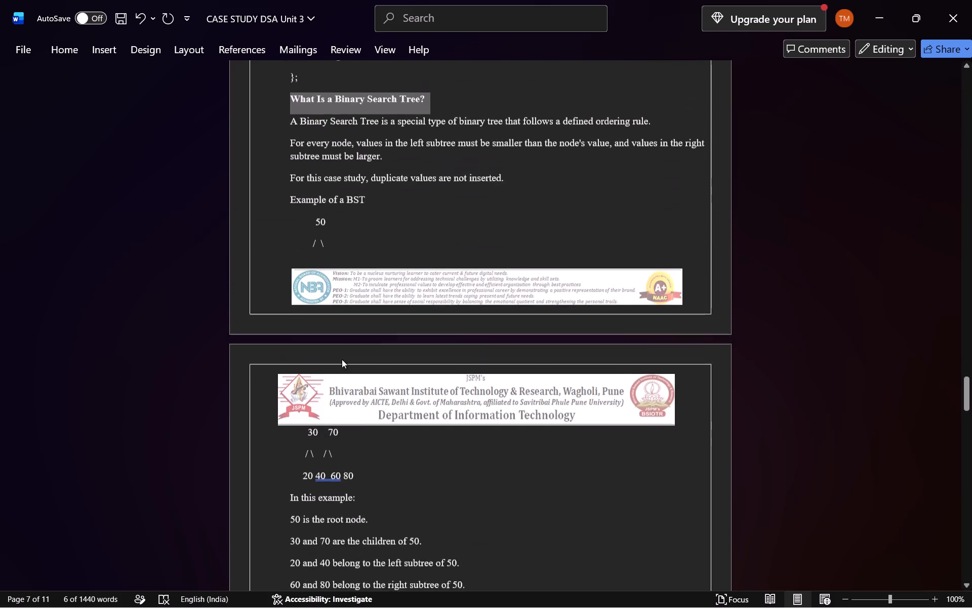
scroll(342, 359, "up", 1)
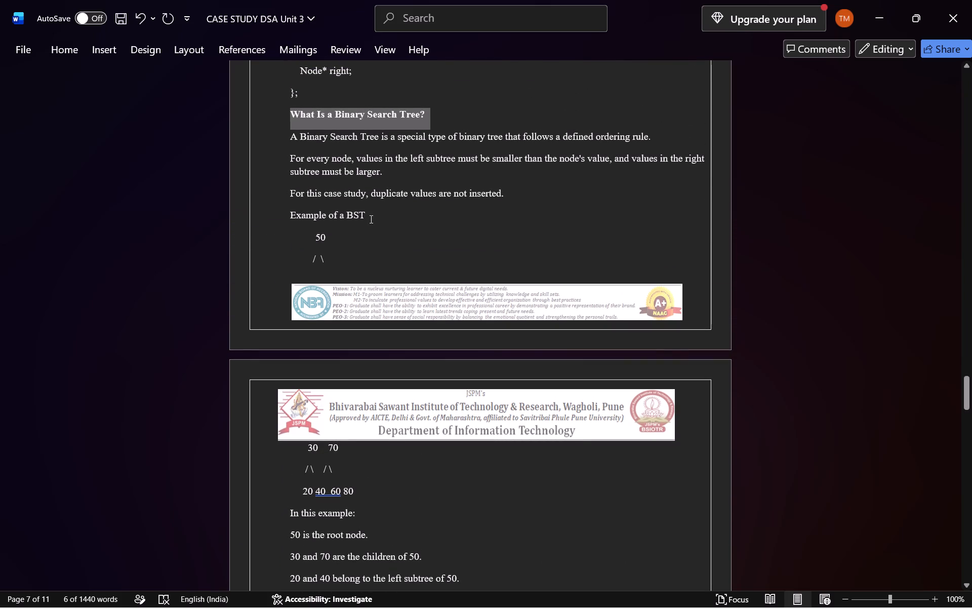
left_click(528, 199)
key("Return")
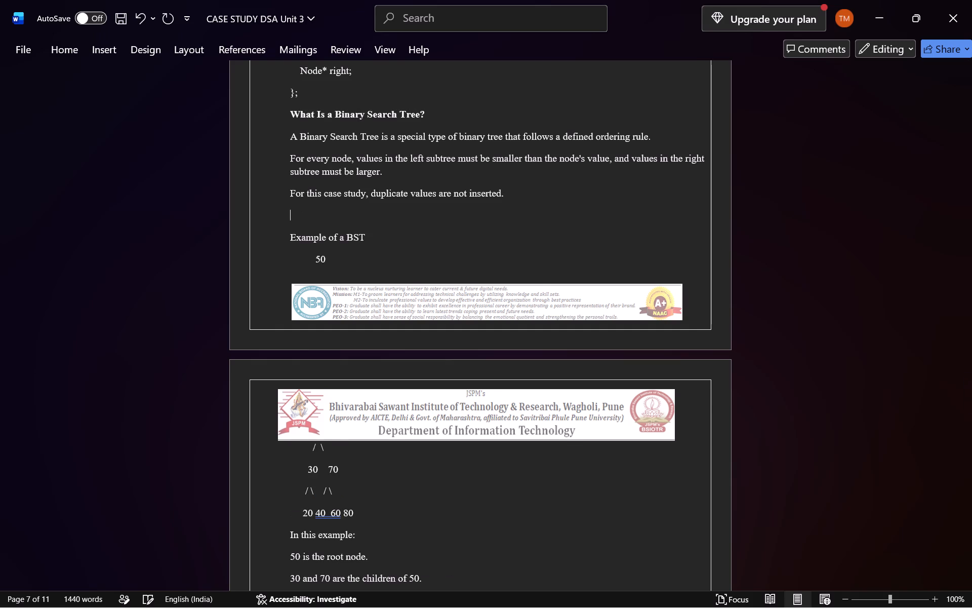
key("Return")
key("Return")
Insert one empty line above each of the "Structure of a Node" and "What Is a Binary Search Tree?" subheadings.
scroll(528, 199, "up", 1)
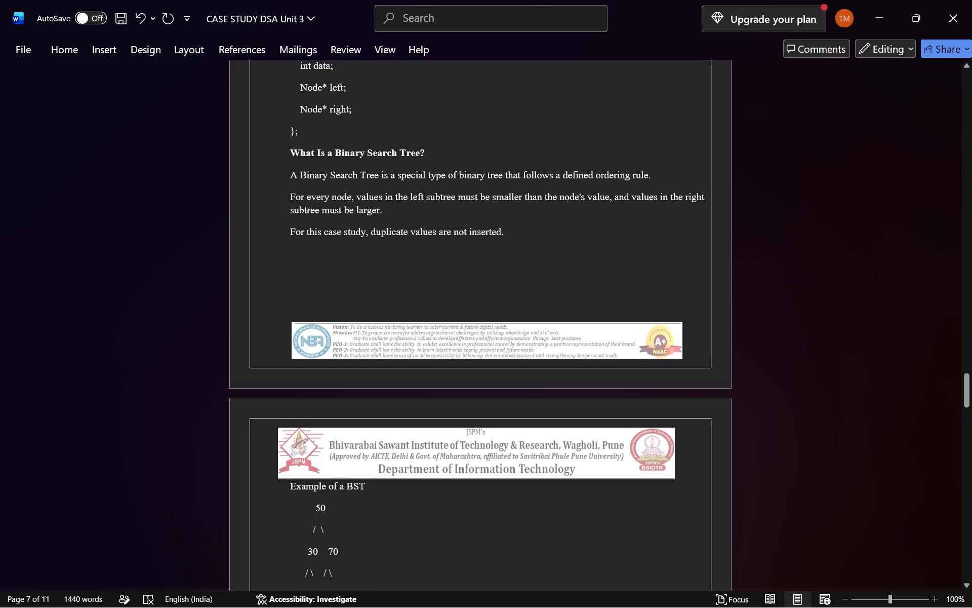
scroll(534, 142, "up", 2)
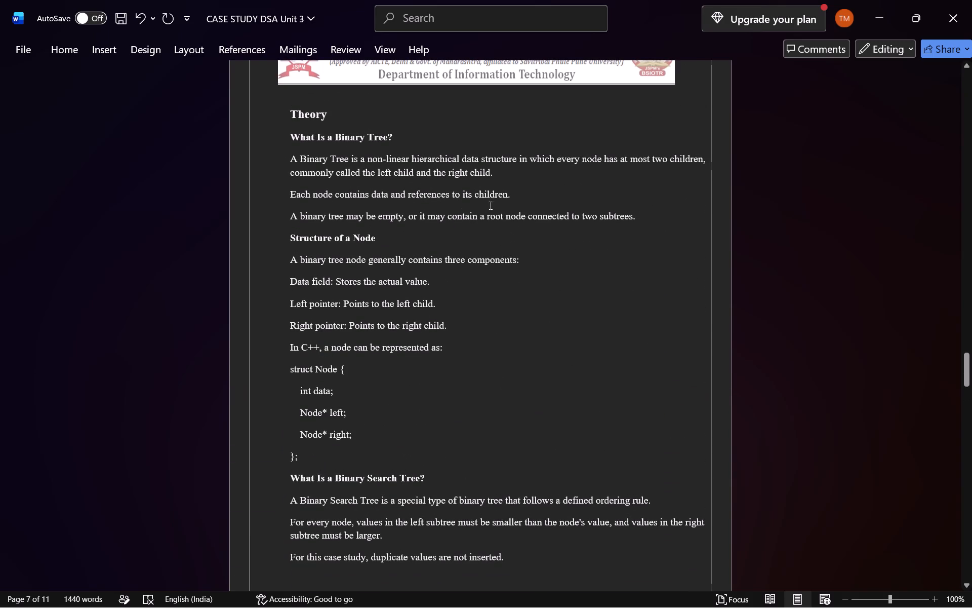
left_click(653, 224)
key("Return")
scroll(653, 224, "down", 1)
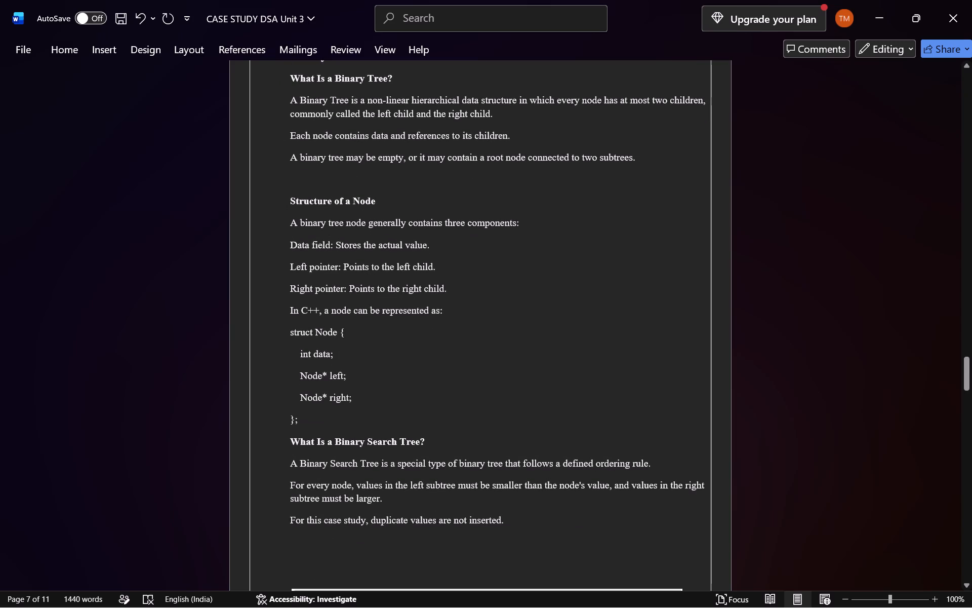
left_click(429, 429)
key("Return")
Delete one of the empty lines above "Example of a BST" at the top of its page.
scroll(429, 429, "down", 2)
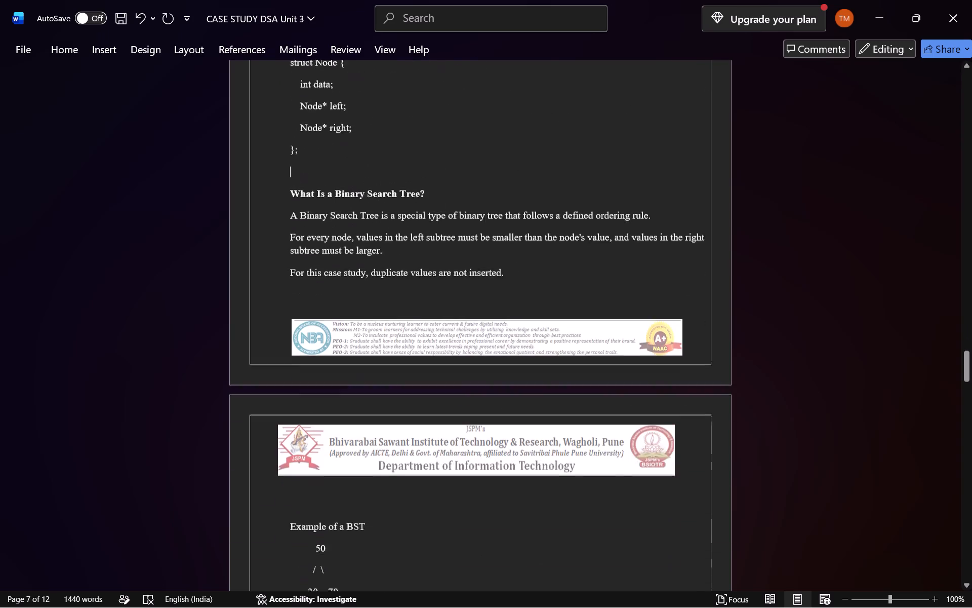
scroll(429, 429, "down", 1)
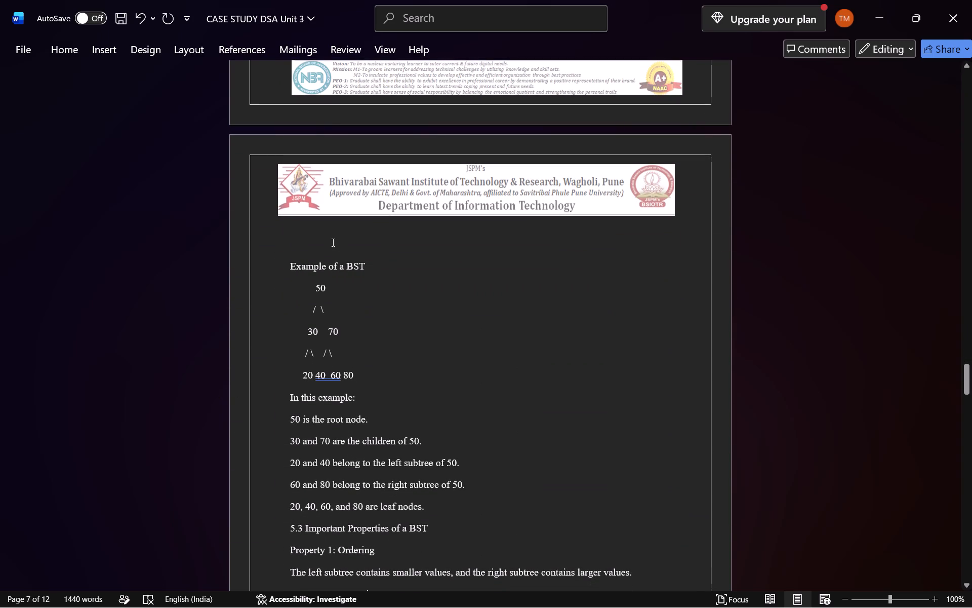
left_click(332, 242)
key("BackSpace")
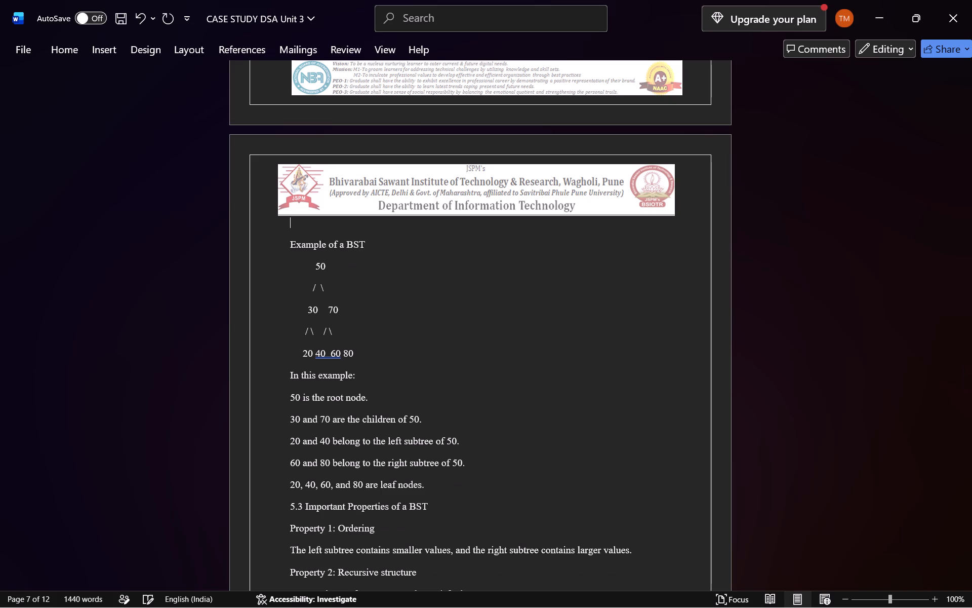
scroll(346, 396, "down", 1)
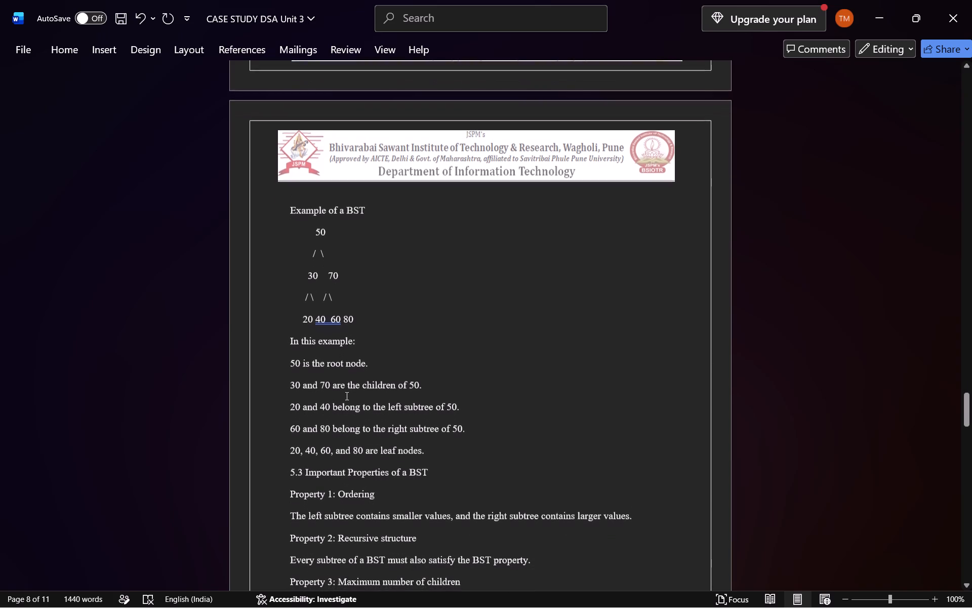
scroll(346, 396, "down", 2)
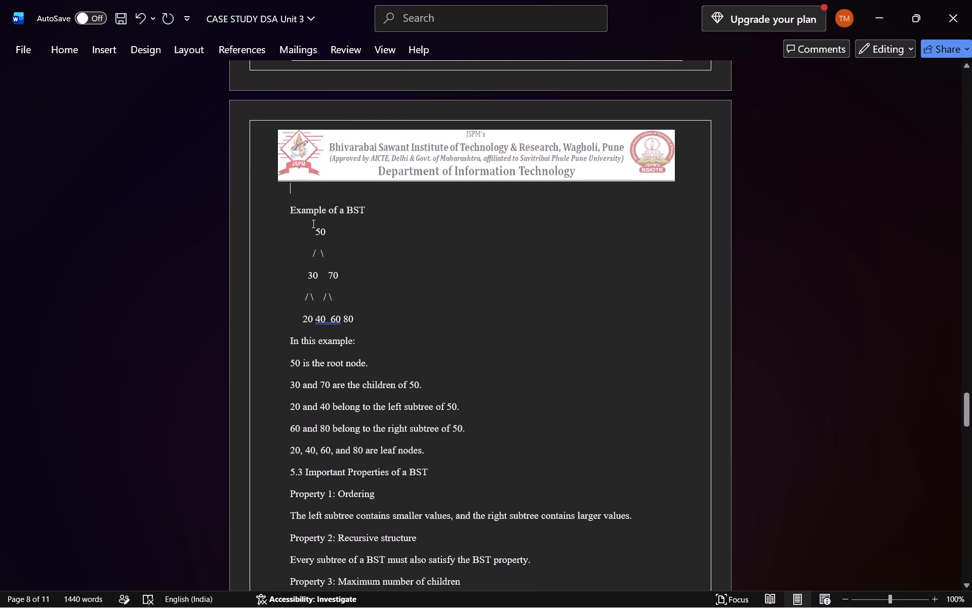
Add spaces in the example BST diagram between the slashes under 50 and under 30, between the two lower slash pairs, and between 20 and 40.
left_click(317, 249)
key("space")
left_click(319, 297)
key("space")
key("space")
key("space")
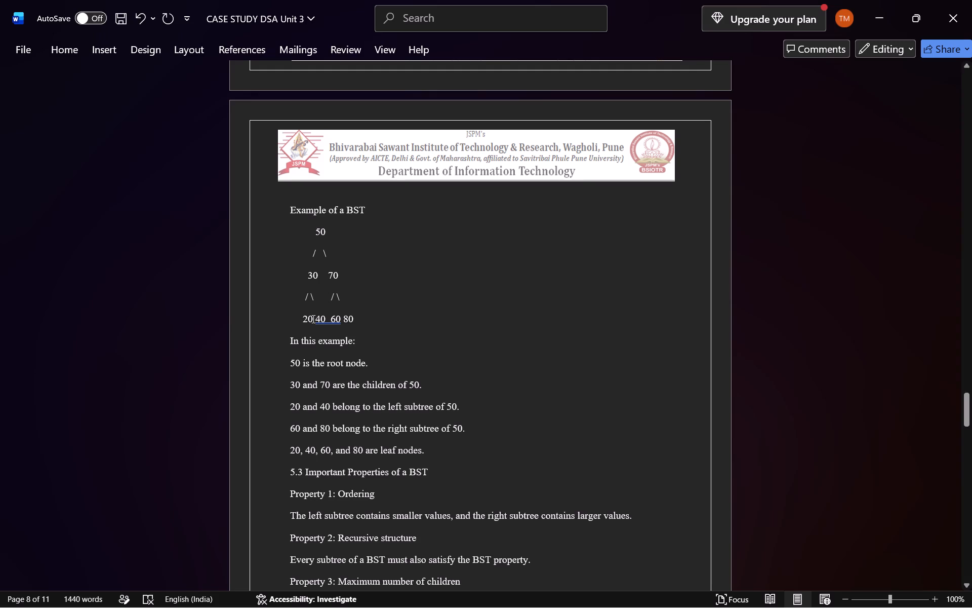
left_click(313, 319)
key("space")
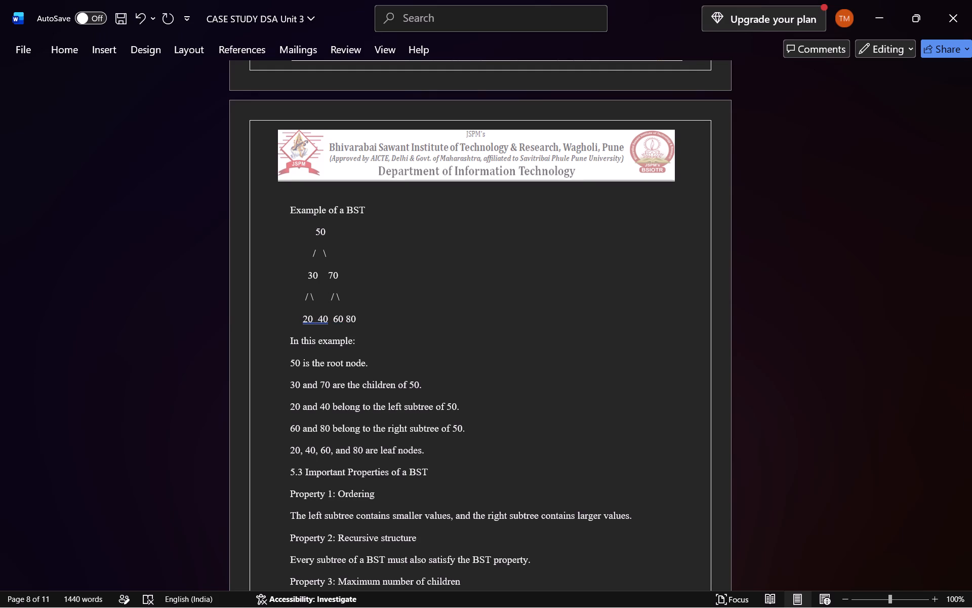
left_click(307, 296)
key("space")
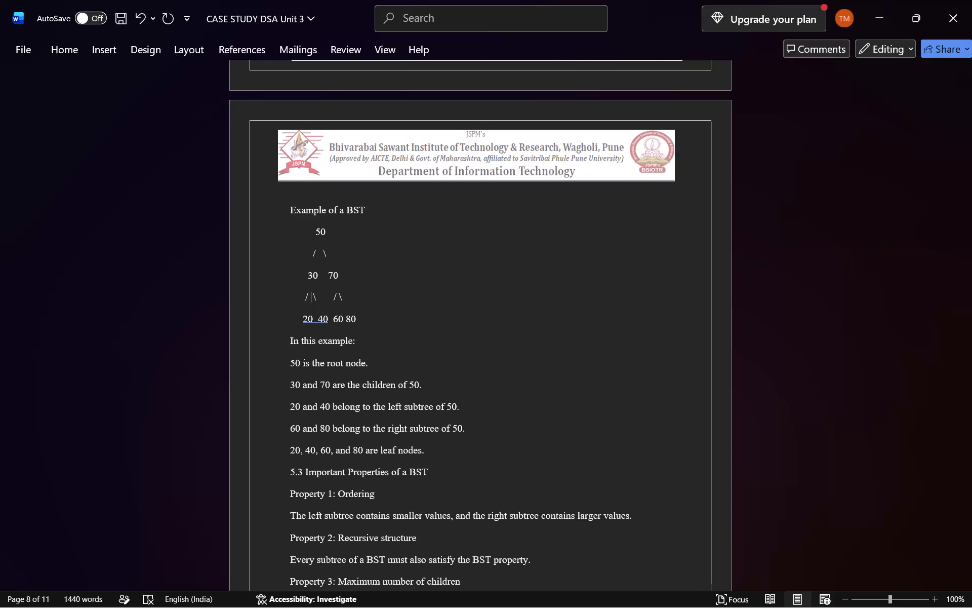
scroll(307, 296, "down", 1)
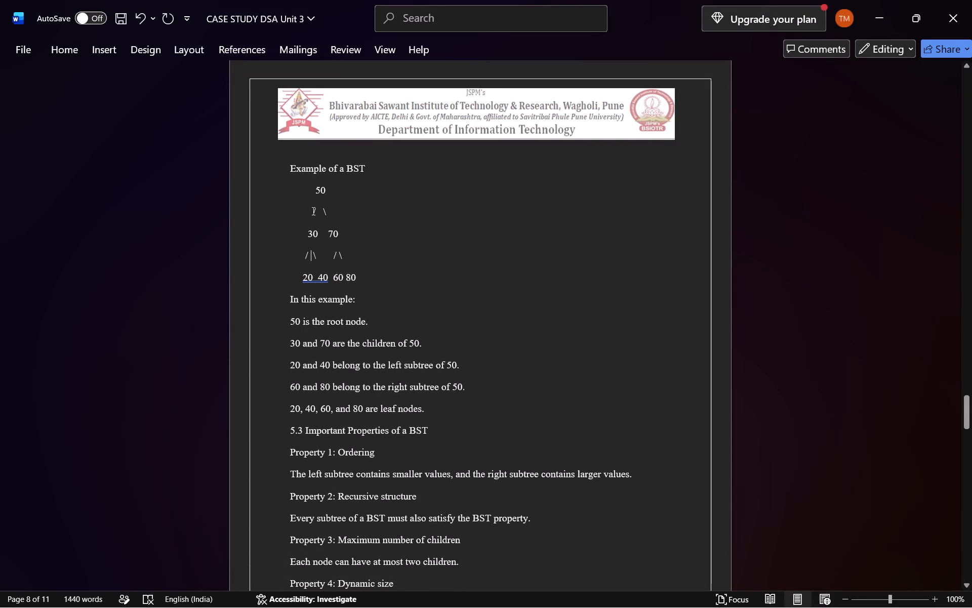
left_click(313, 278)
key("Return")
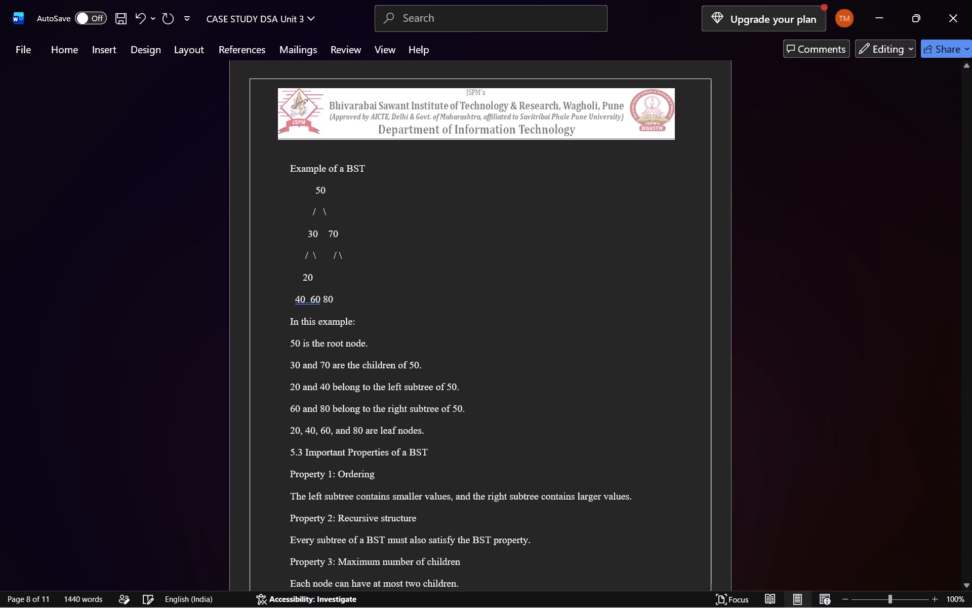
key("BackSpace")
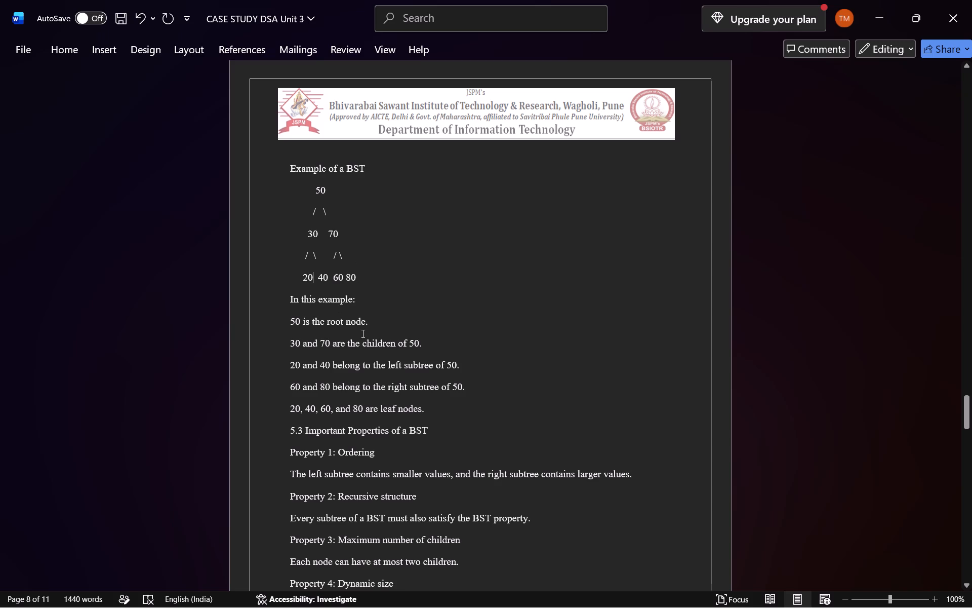
Remove the number 5.3 from the "Important Properties of a BST" subheading and make the subheading bold.
scroll(362, 313, "down", 1)
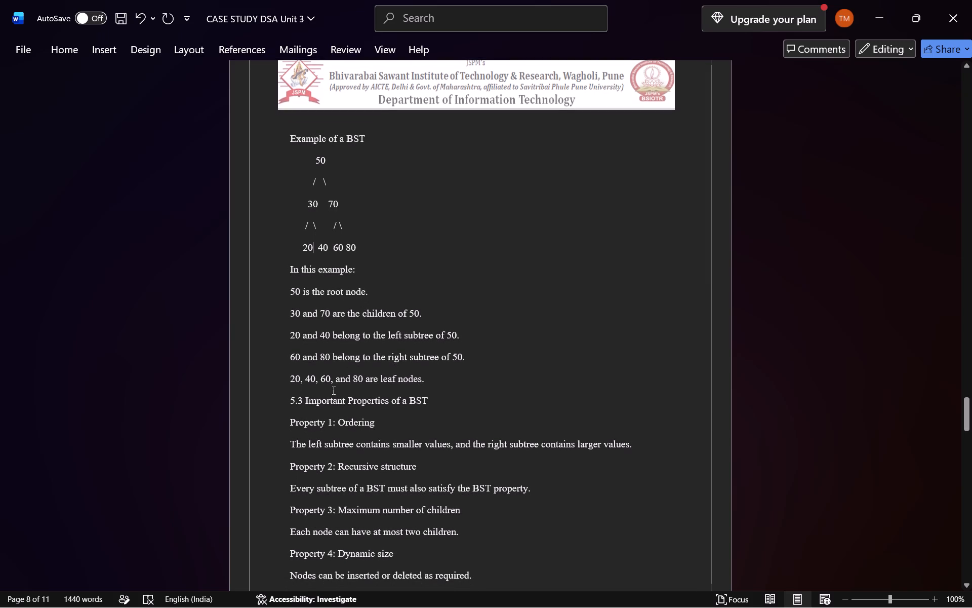
left_click_drag(302, 401, 291, 401)
key("BackSpace")
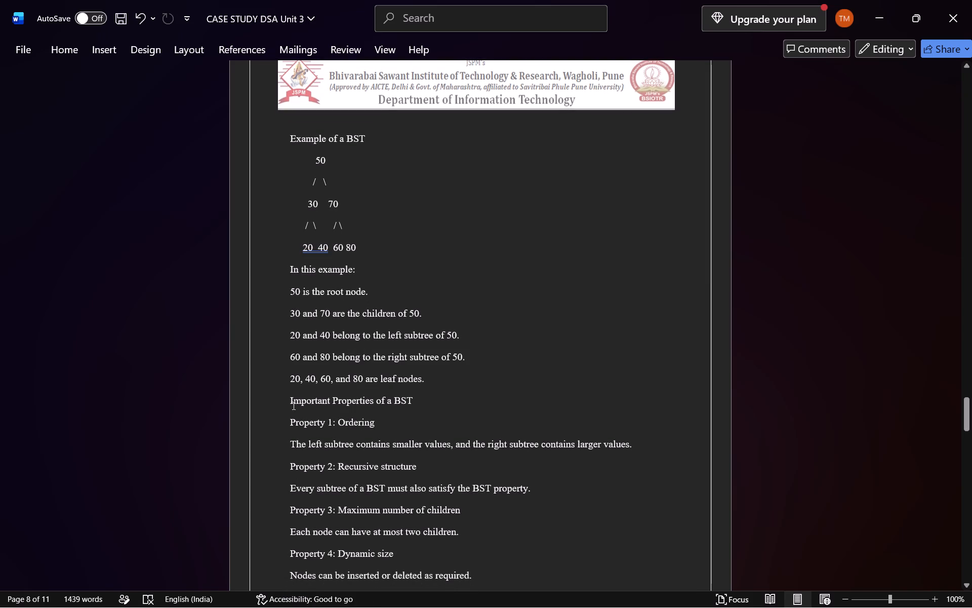
left_click_drag(290, 402, 425, 408)
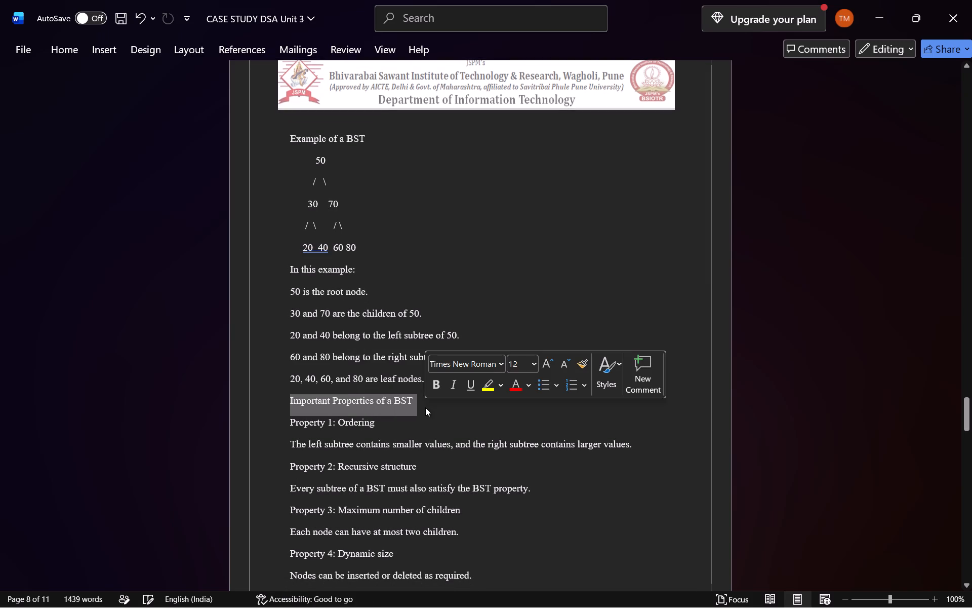
left_click(436, 383)
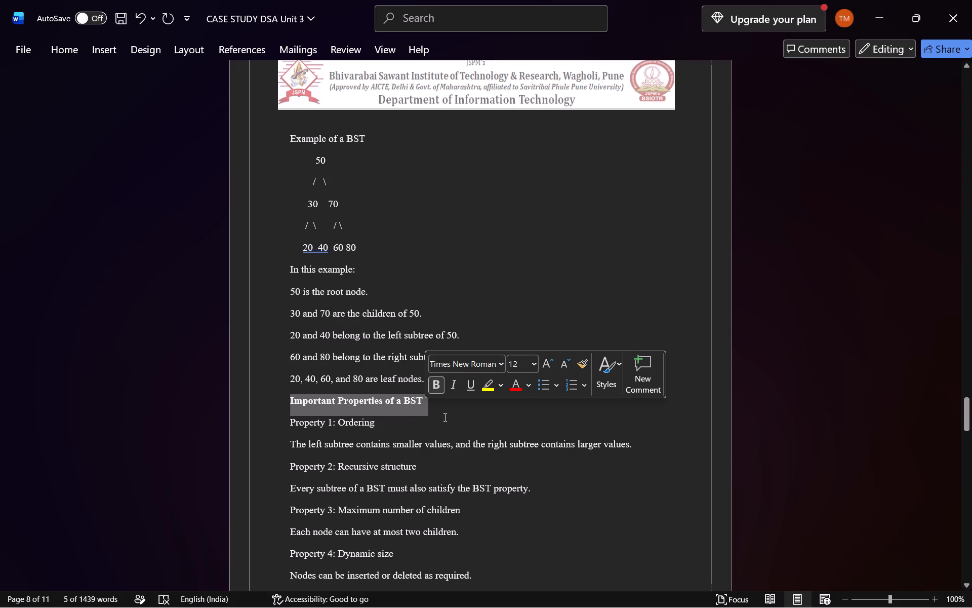
left_click(444, 417)
Remove the number 5.4 from the "Important Terminology" subheading and make the subheading bold.
scroll(444, 417, "down", 2)
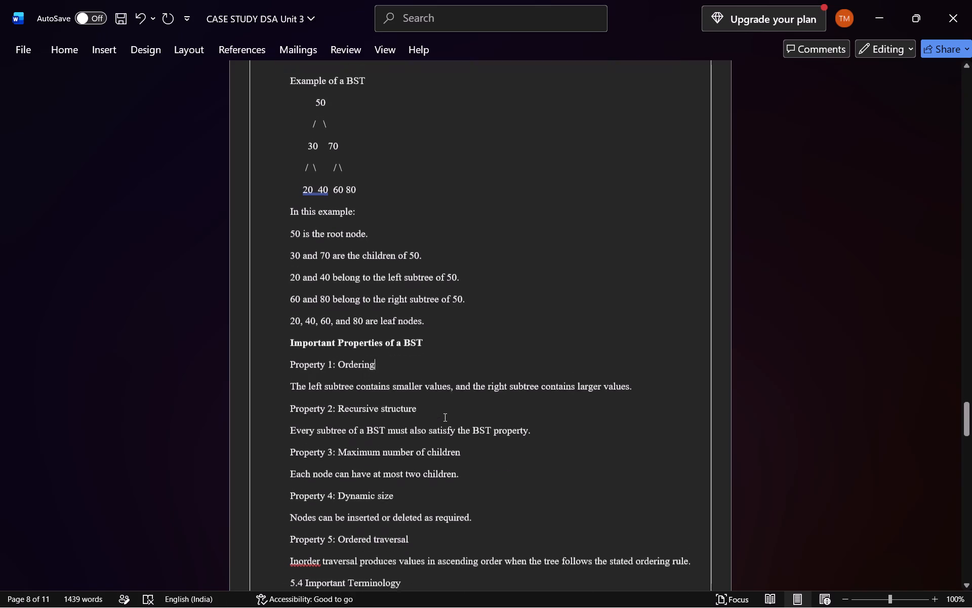
scroll(444, 417, "down", 2)
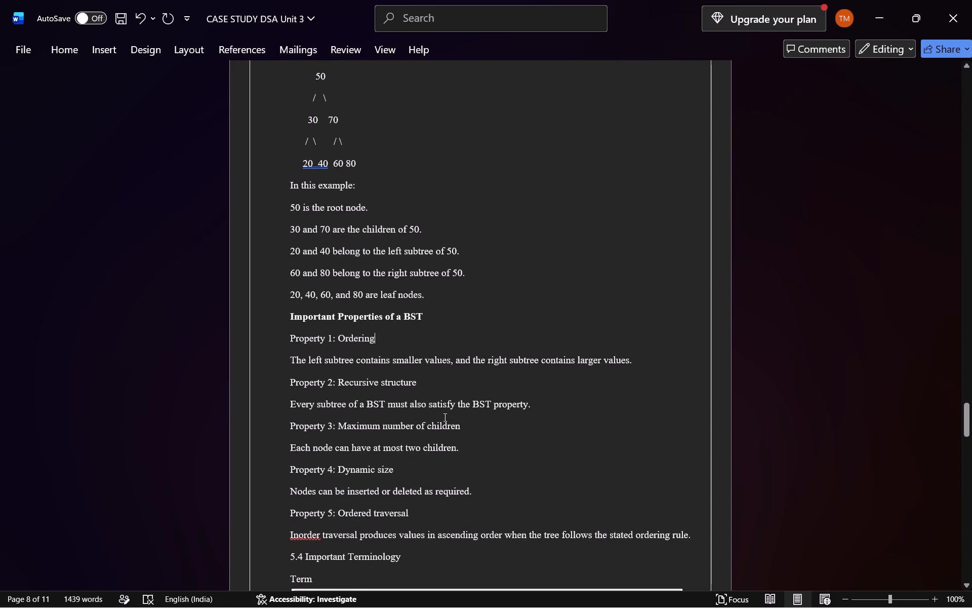
scroll(444, 417, "down", 2)
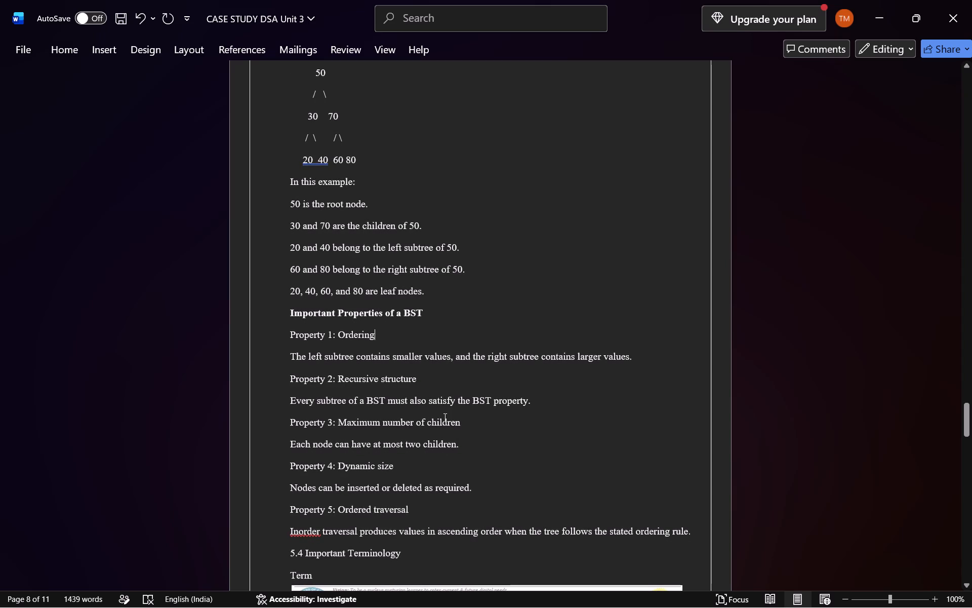
scroll(444, 417, "down", 1)
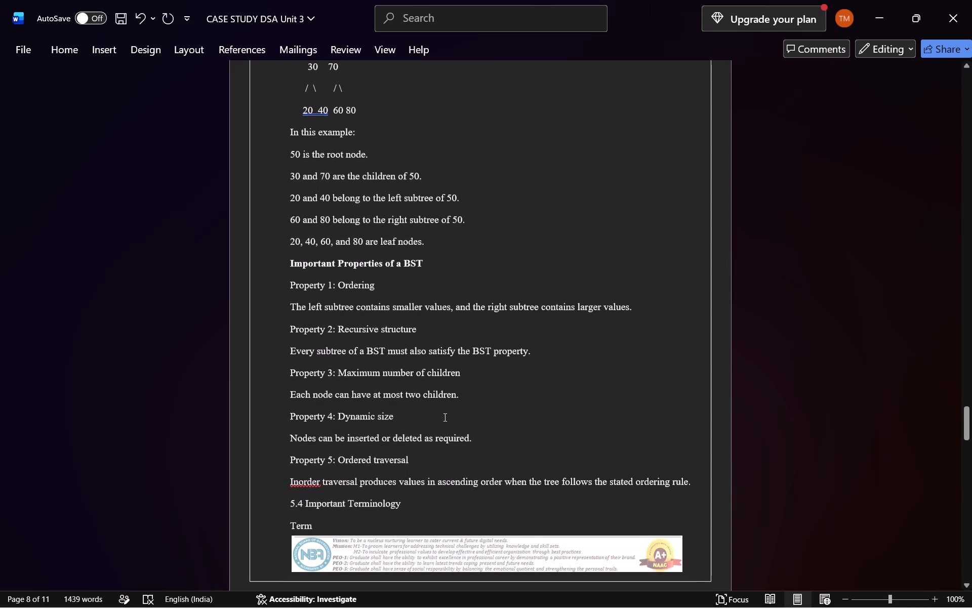
left_click_drag(302, 503, 286, 503)
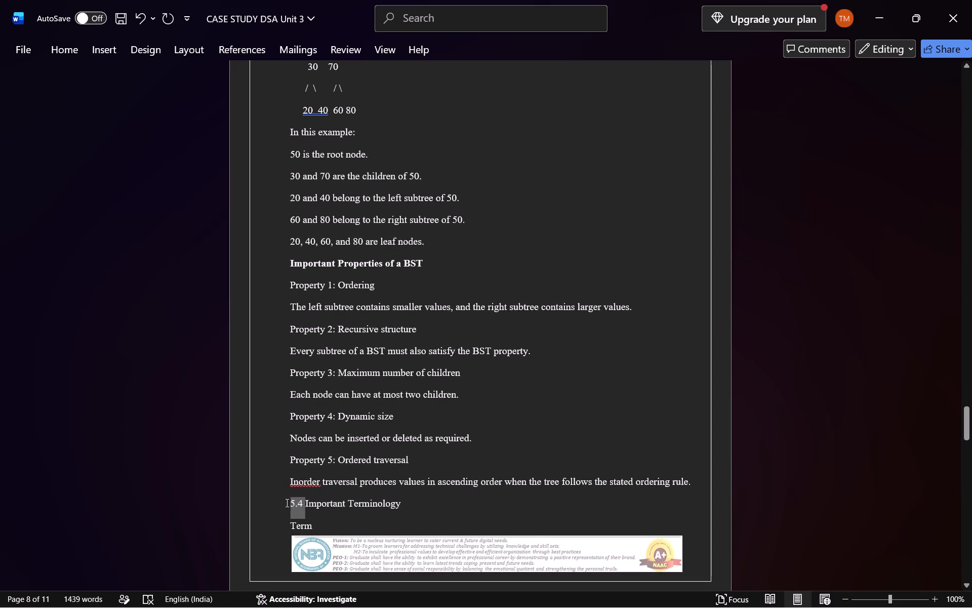
left_click_drag(286, 503, 282, 502)
key("BackSpace")
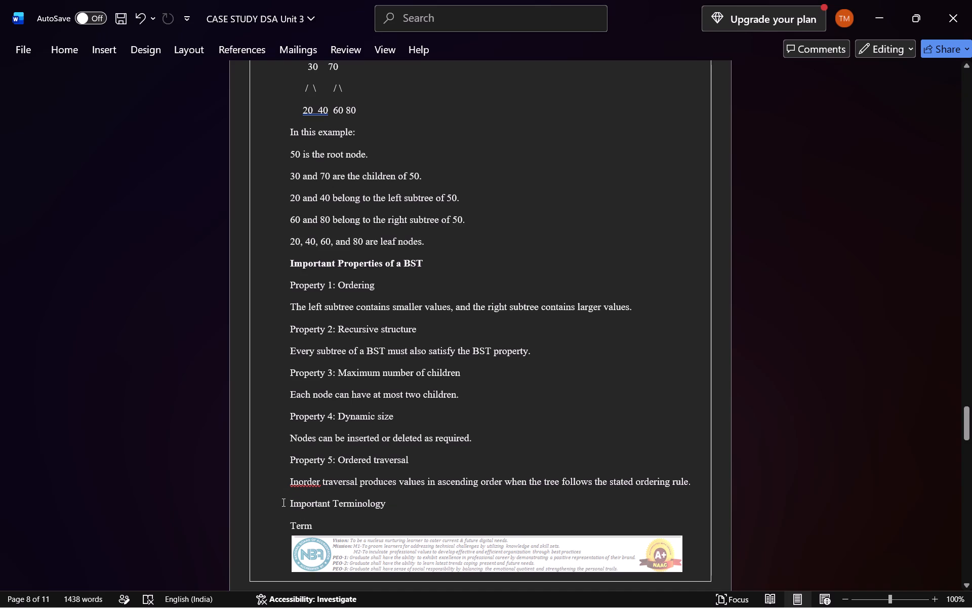
left_click_drag(282, 502, 395, 505)
left_click(410, 483)
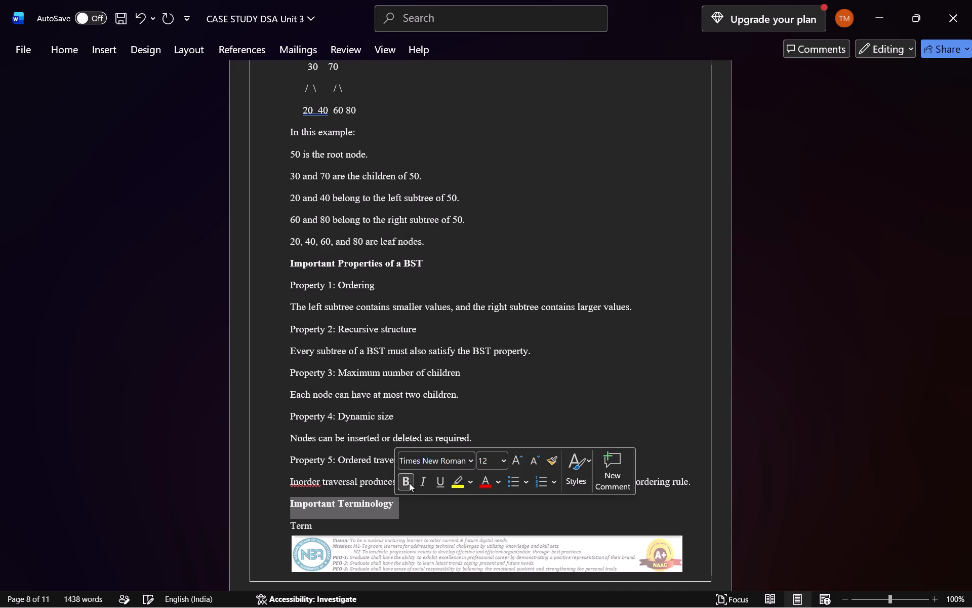
Insert one empty line after the "Important Terminology" subheading to push "Term" onto the next page.
scroll(341, 462, "down", 1)
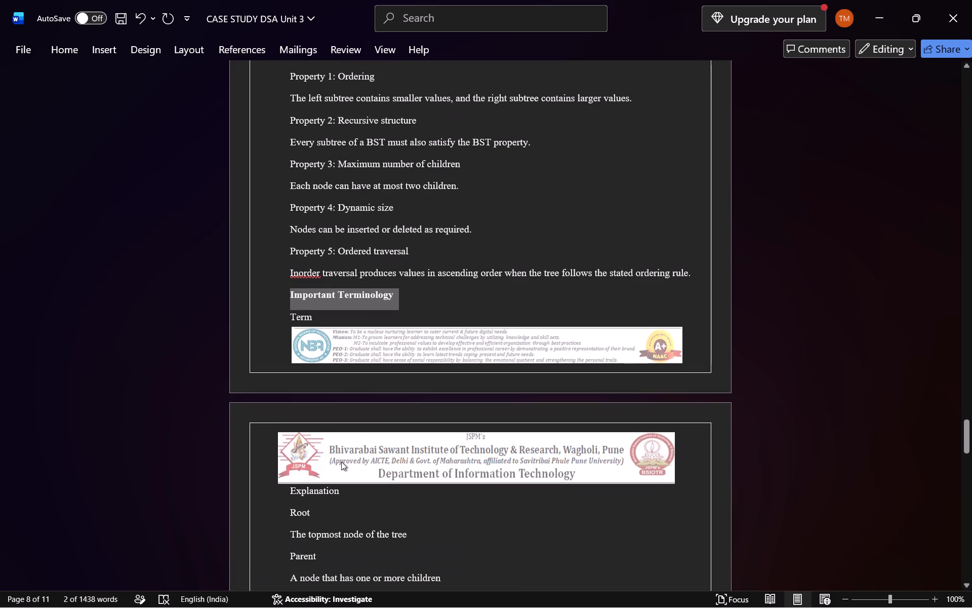
scroll(341, 462, "down", 1)
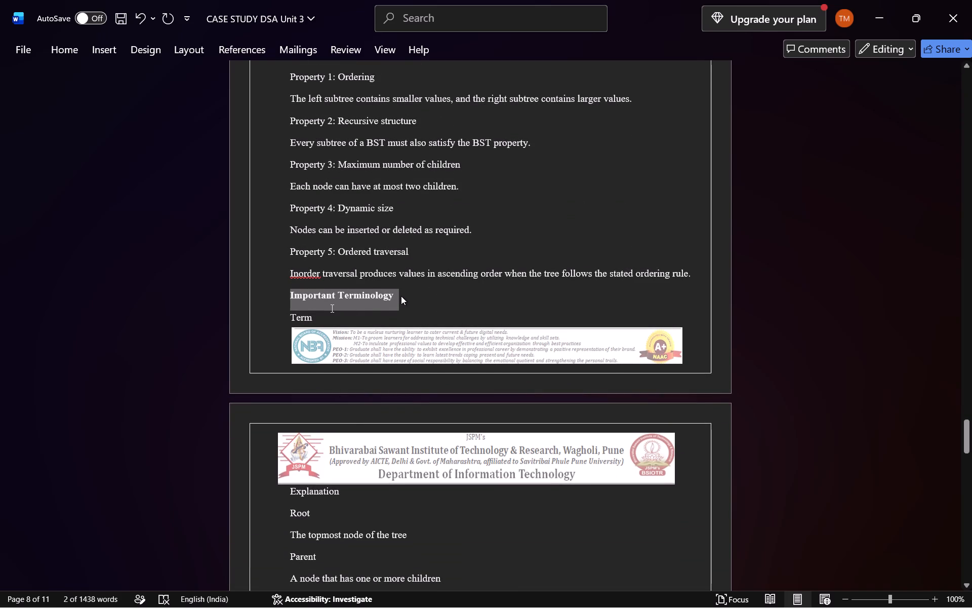
left_click(401, 296)
key("Return")
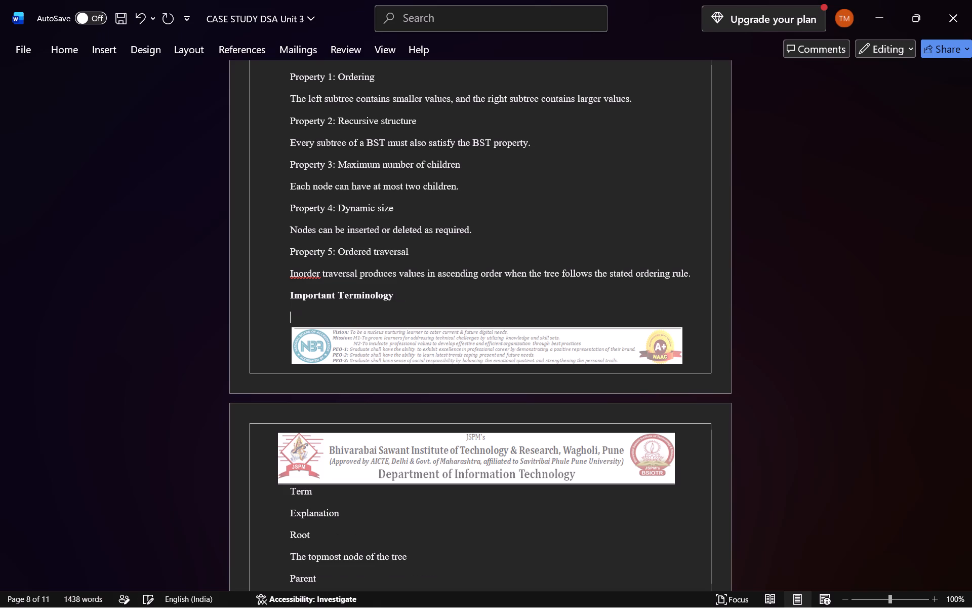
Remove the number 5.5 from the "Types of Binary Trees" subheading and make the subheading bold.
scroll(375, 523, "down", 1)
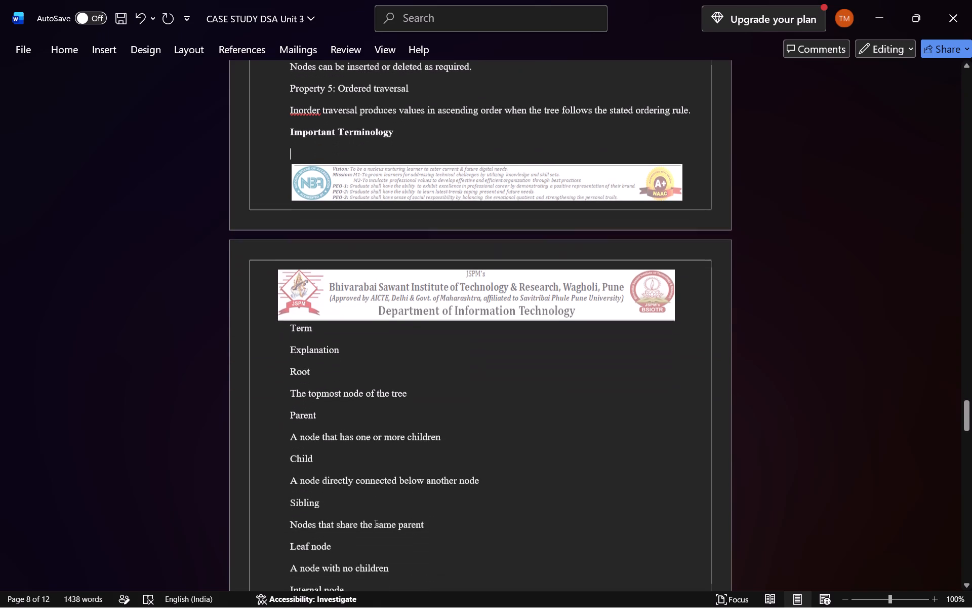
scroll(375, 523, "down", 1)
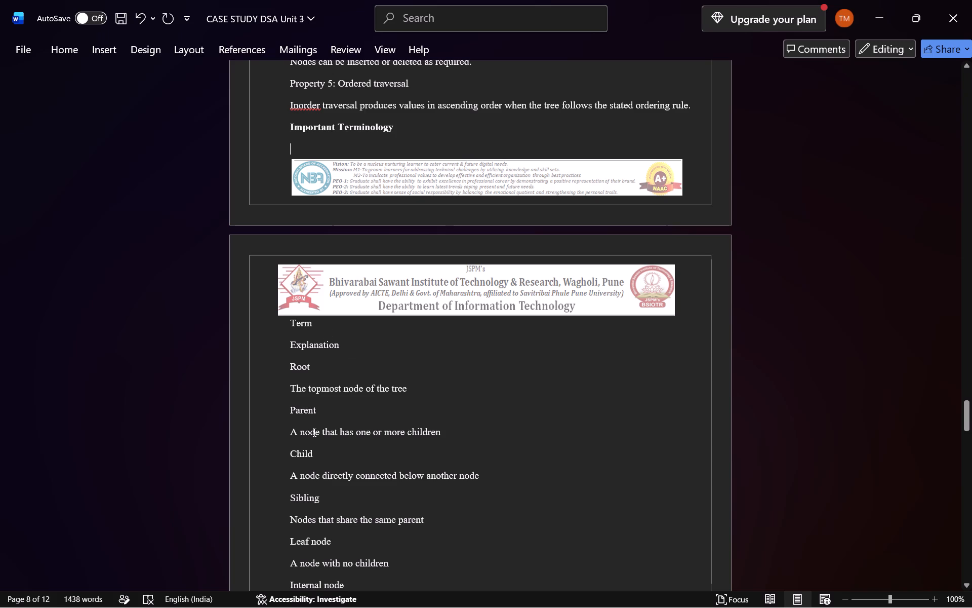
scroll(313, 432, "down", 2)
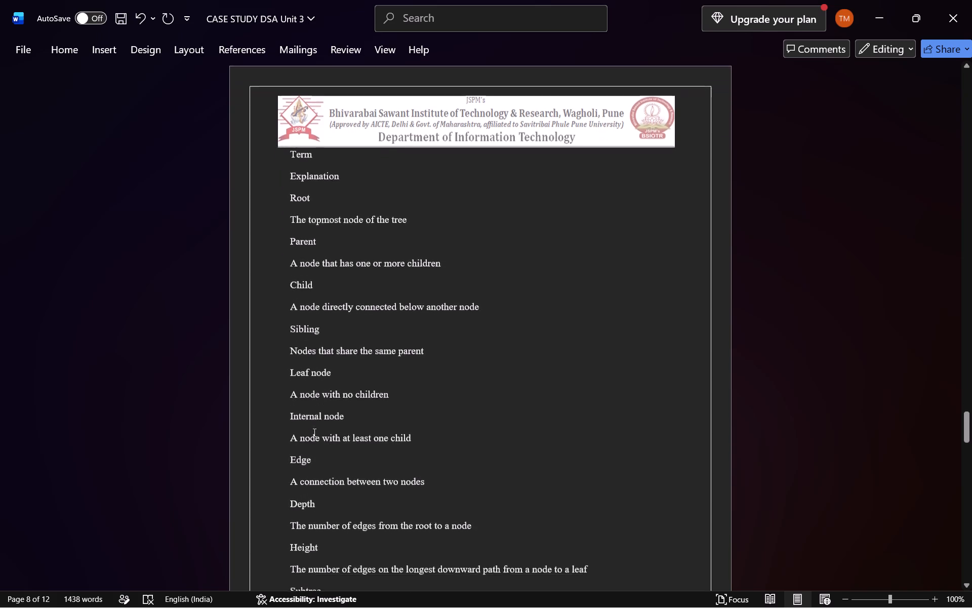
scroll(313, 432, "down", 2)
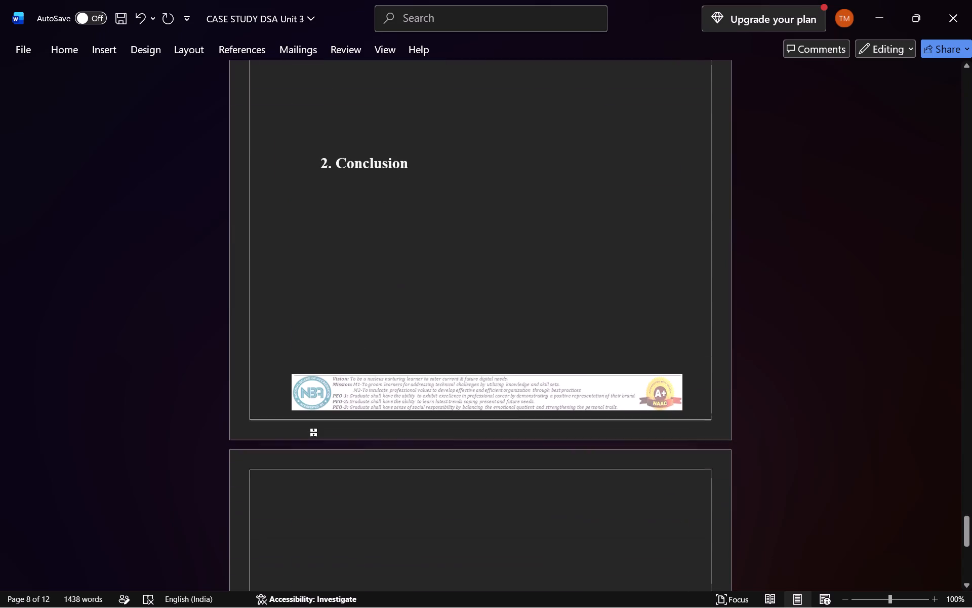
scroll(313, 432, "up", 5)
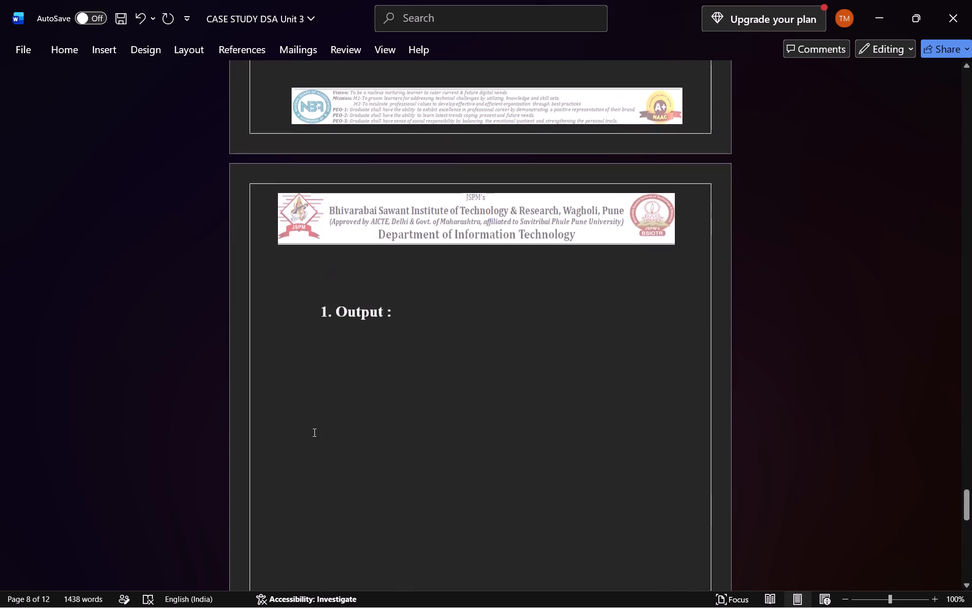
scroll(313, 432, "up", 4)
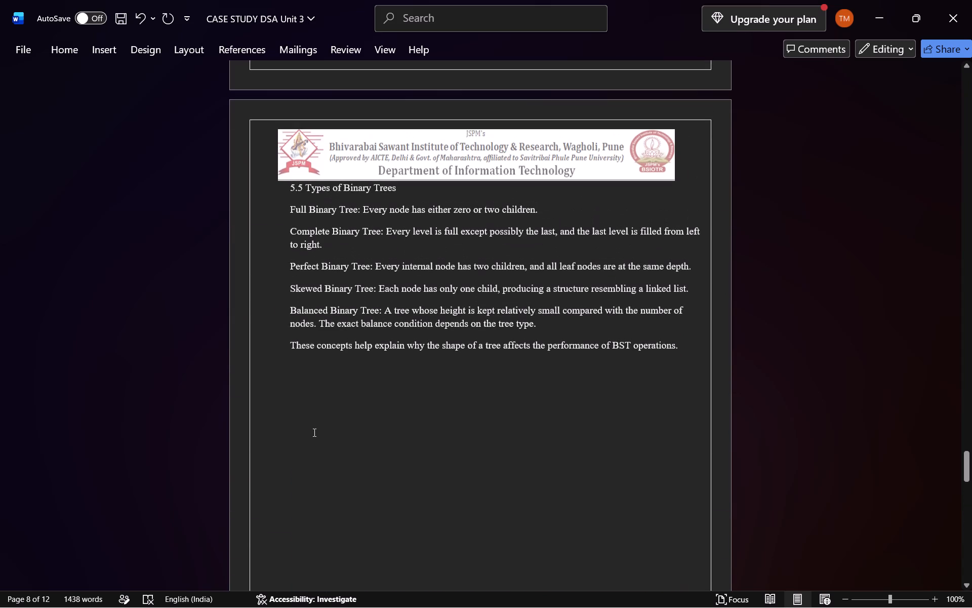
left_click(306, 188)
key("BackSpace")
key("BackSpace")
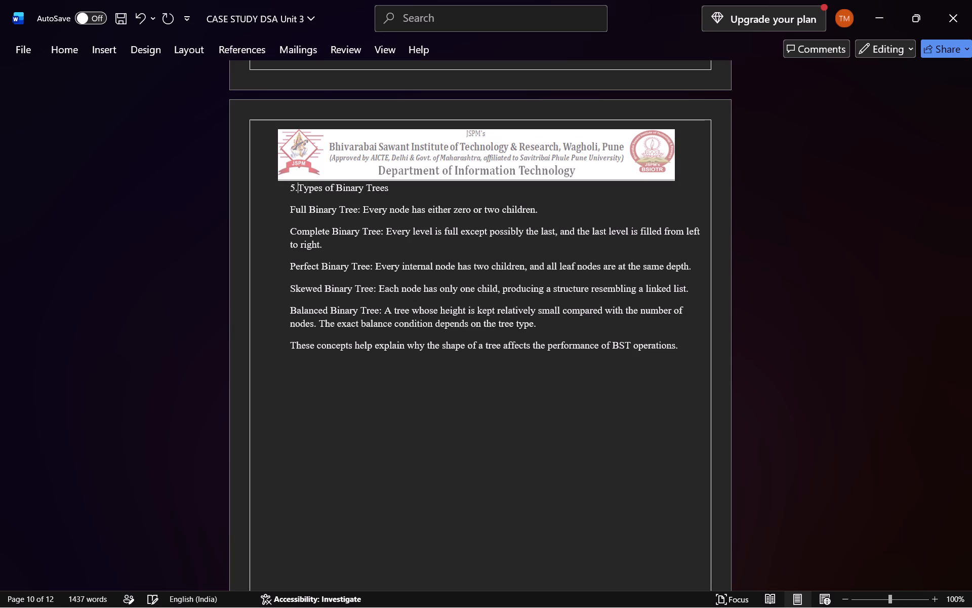
key("BackSpace")
key("BackSpace")
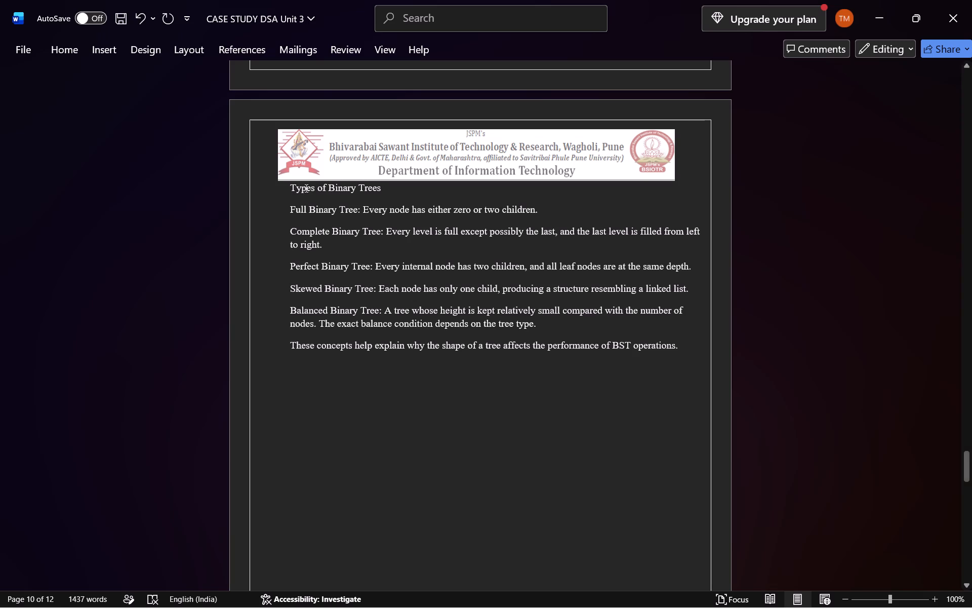
left_click_drag(289, 185, 393, 196)
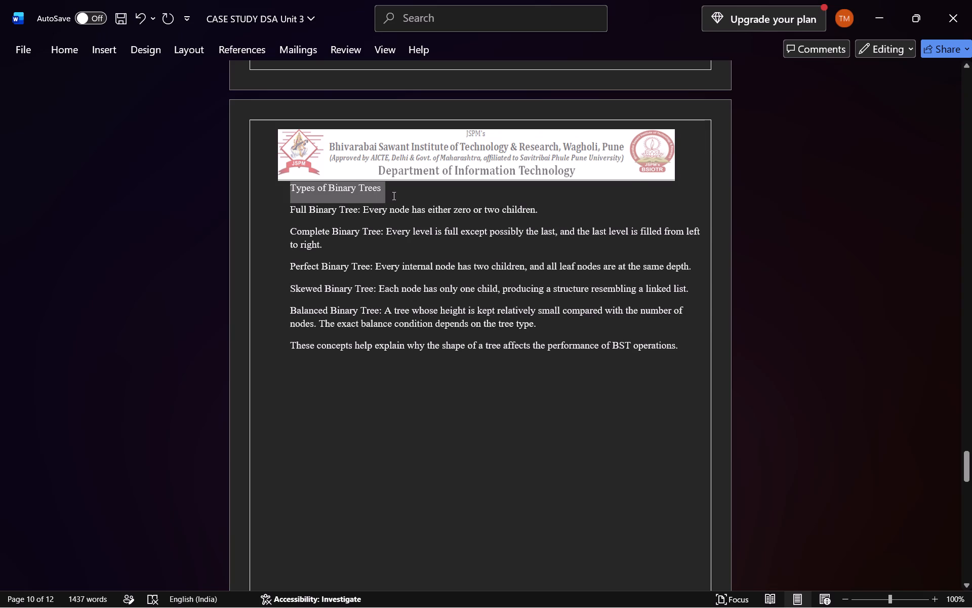
left_click(399, 175)
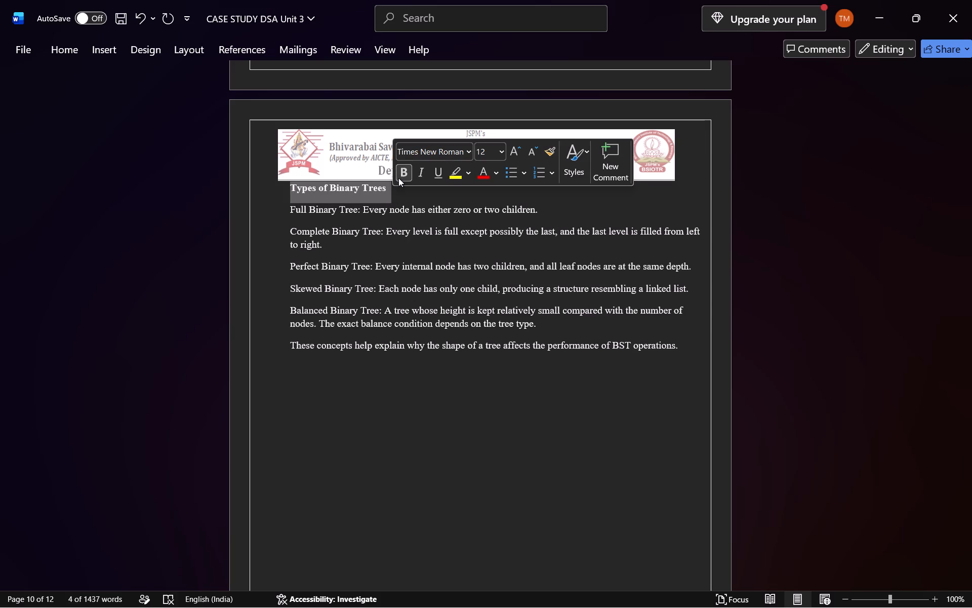
scroll(360, 322, "up", 1)
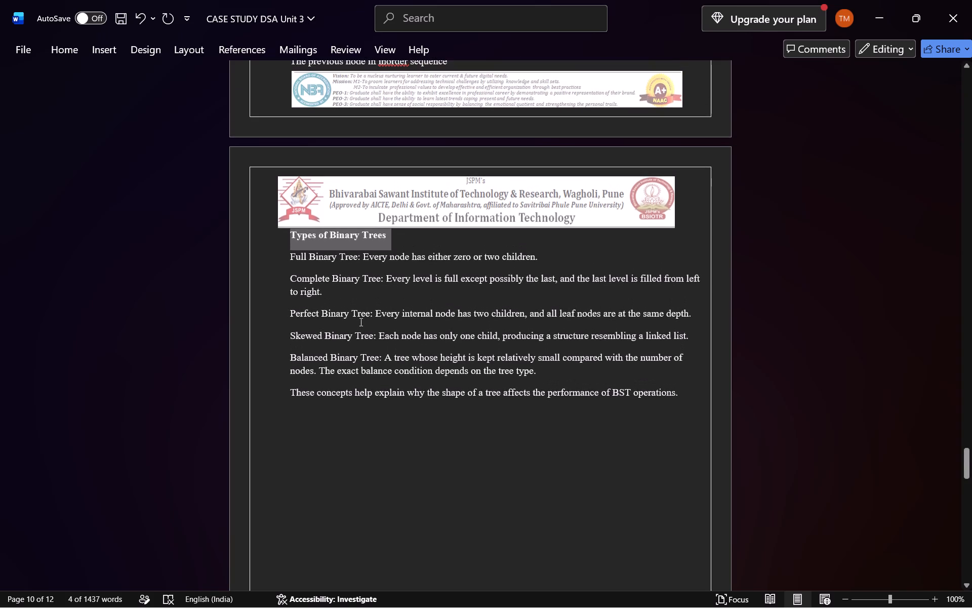
Join "Explanation" onto the "Term" line above it, separated by a space.
scroll(360, 322, "up", 6)
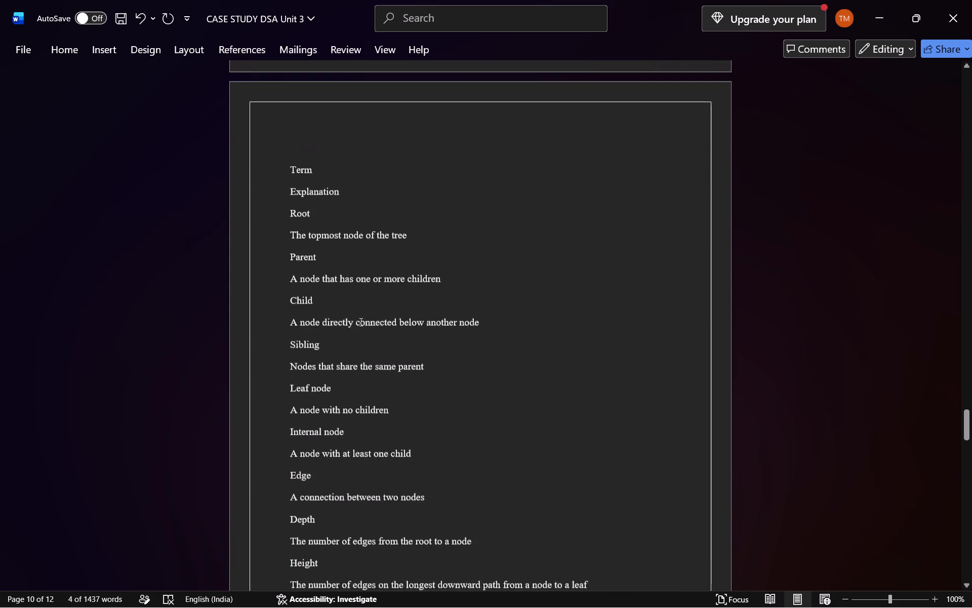
scroll(360, 322, "up", 1)
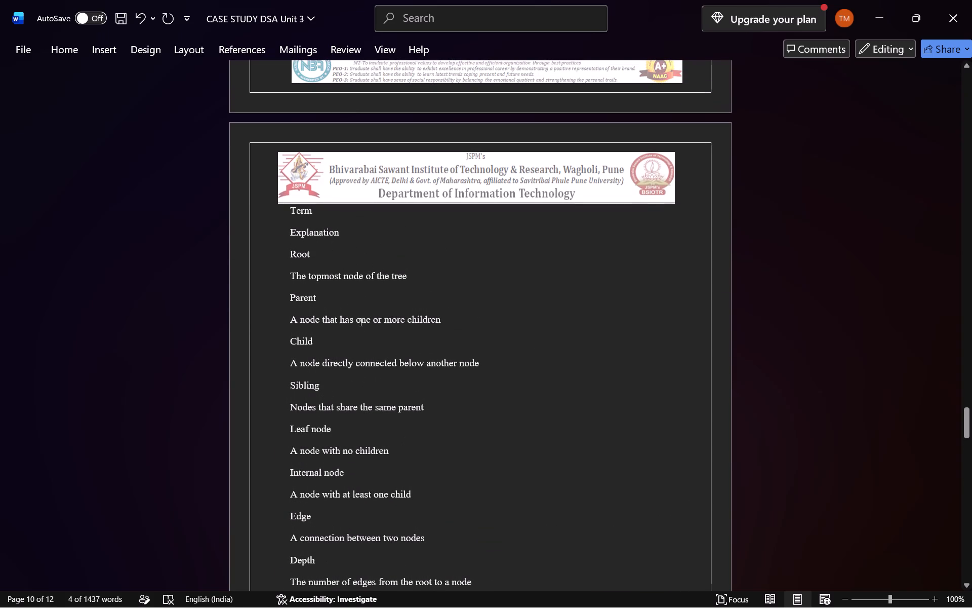
left_click(286, 236)
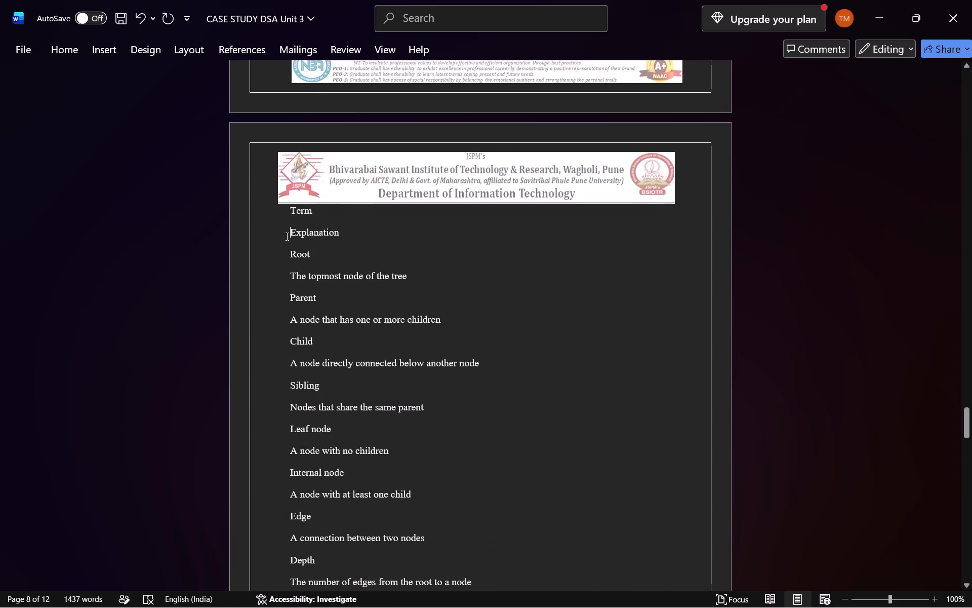
key("BackSpace")
key("space")
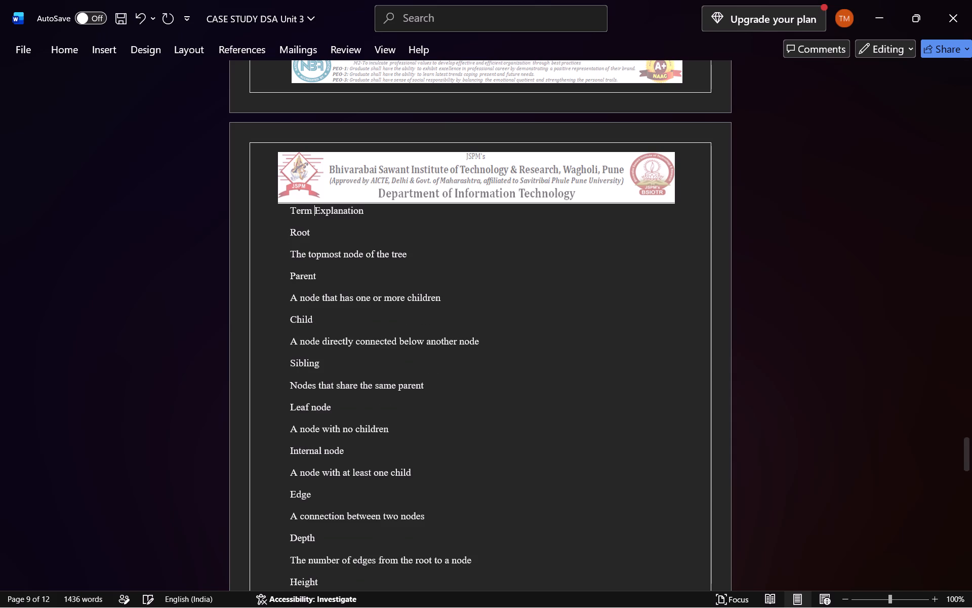
Insert two empty lines after the Property 5 inorder traversal sentence to push the "Important Terminology" subheading onto the next page.
scroll(289, 242, "up", 1)
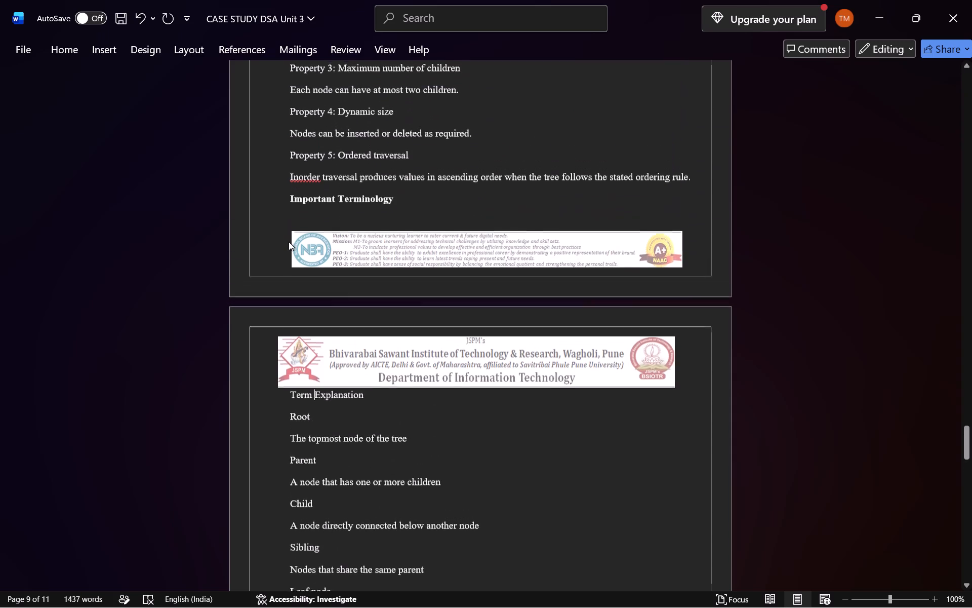
scroll(289, 242, "up", 2)
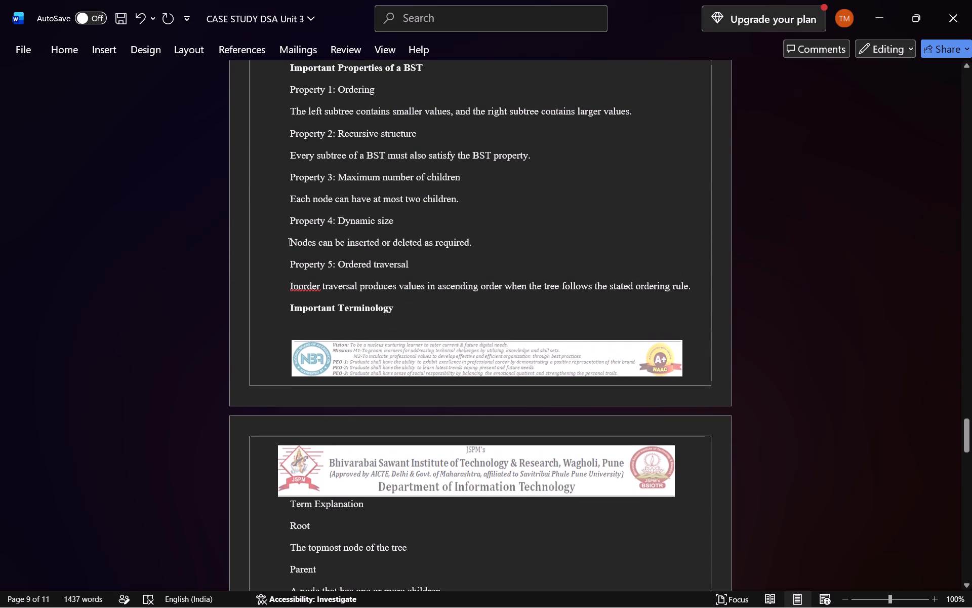
scroll(289, 242, "up", 1)
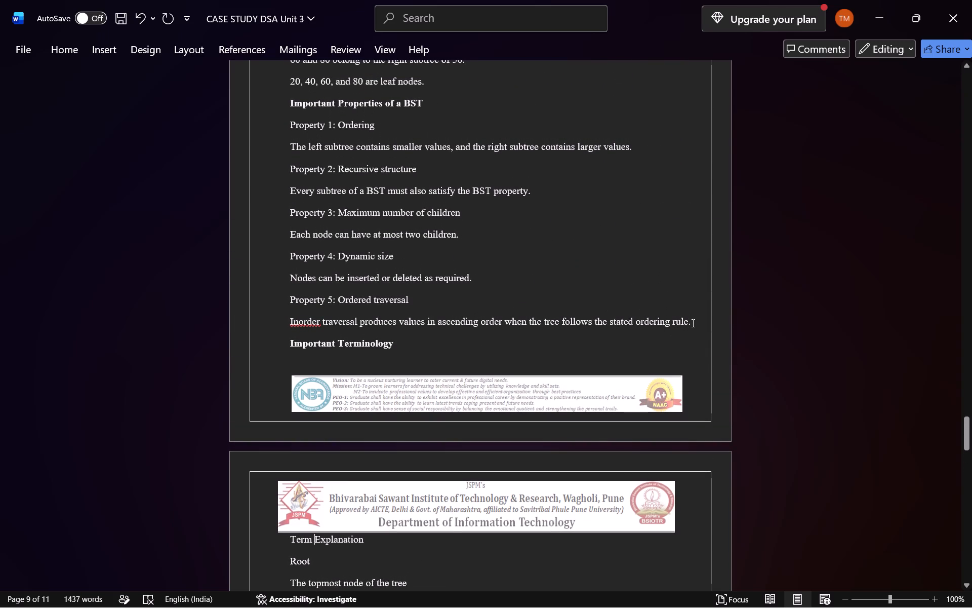
left_click(694, 322)
key("Return")
key("Return")
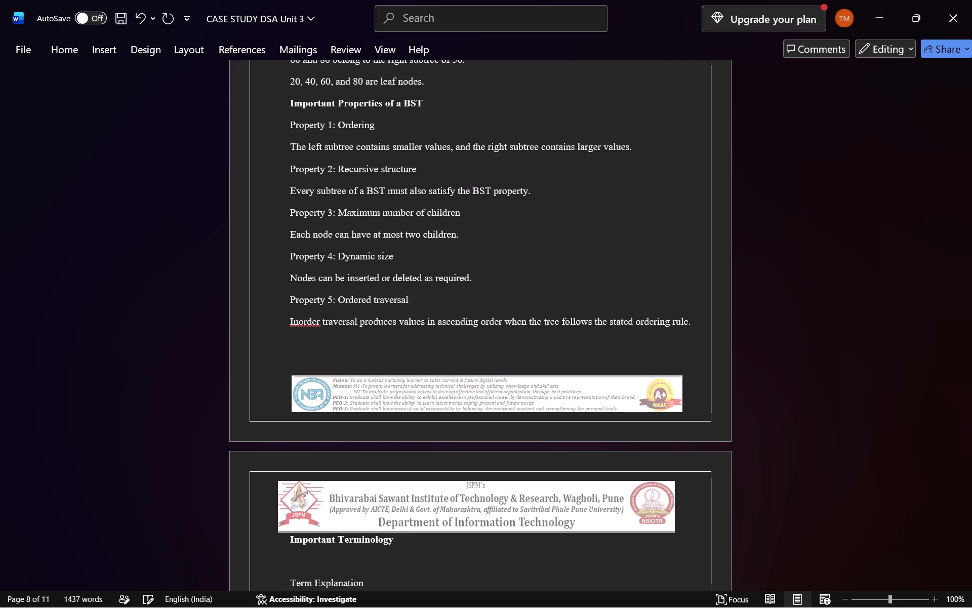
Review the layout and spacing of the Theory pages, from "What Is a Binary Tree?" through the terminology list.
scroll(694, 322, "up", 2)
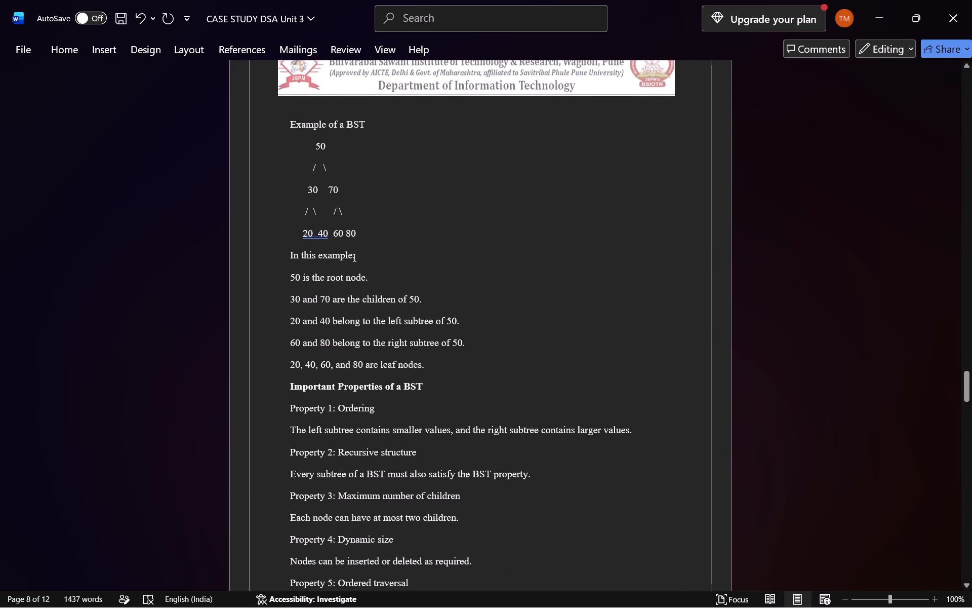
scroll(364, 350, "up", 3)
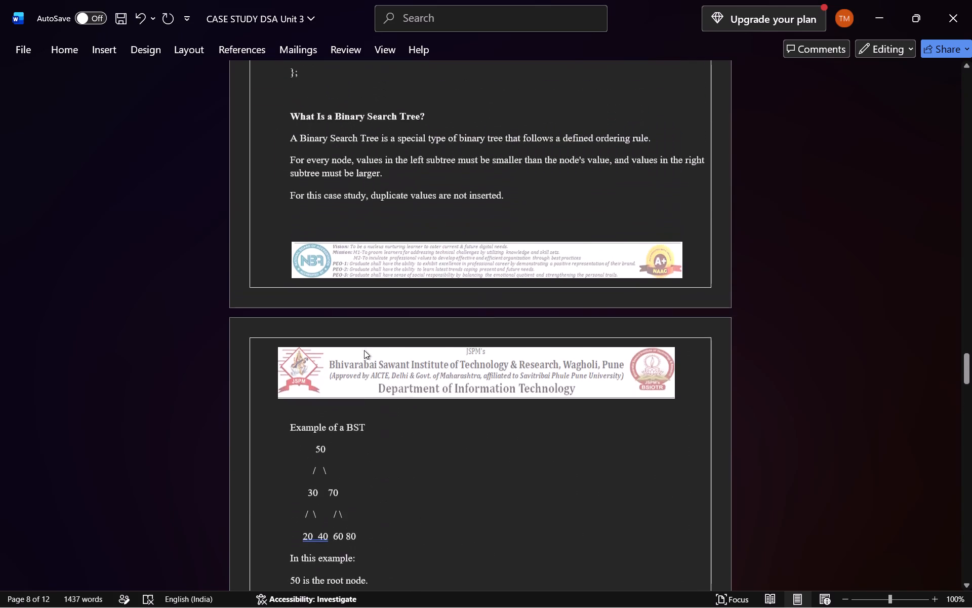
scroll(364, 350, "up", 4)
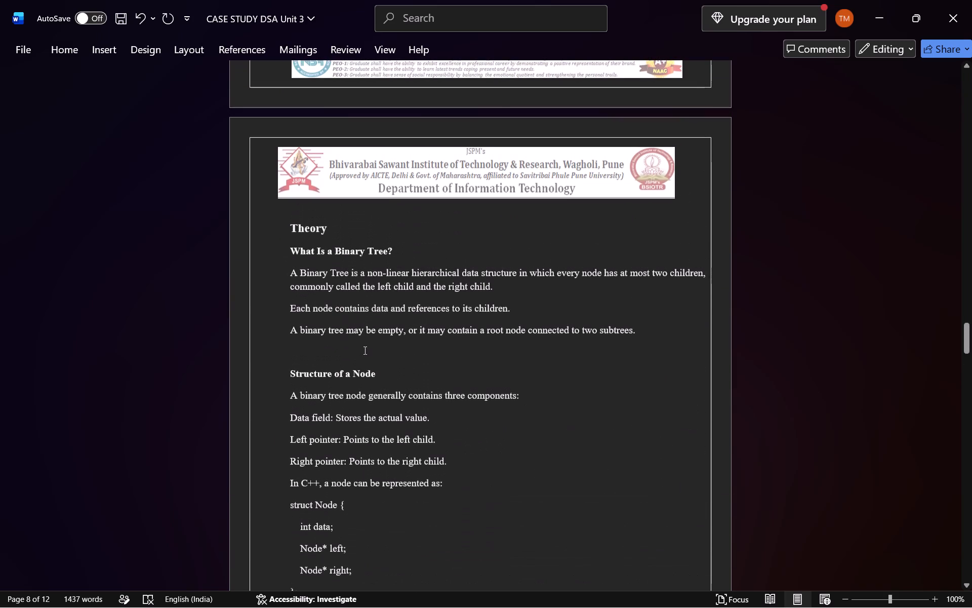
scroll(364, 350, "down", 3)
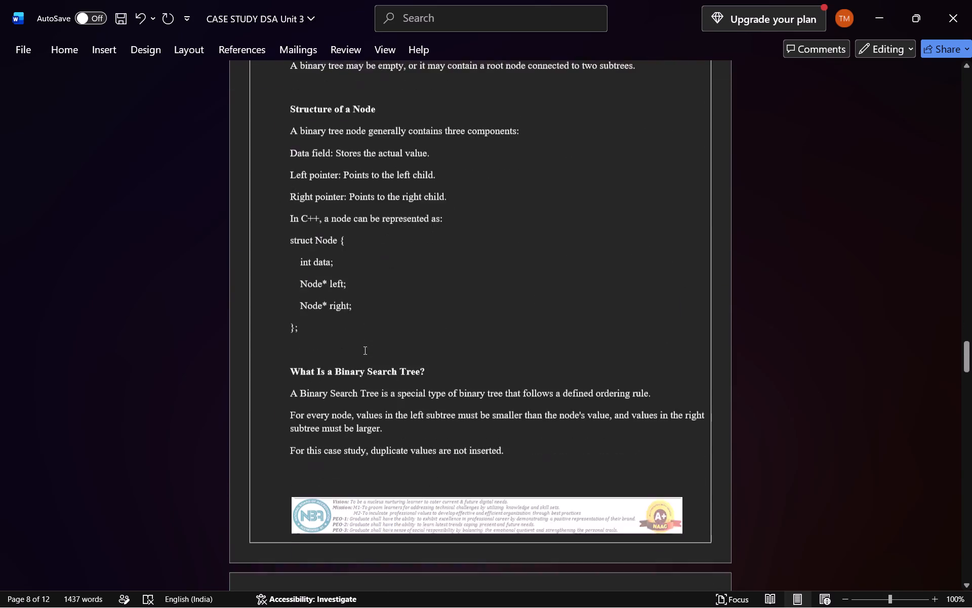
scroll(364, 350, "down", 6)
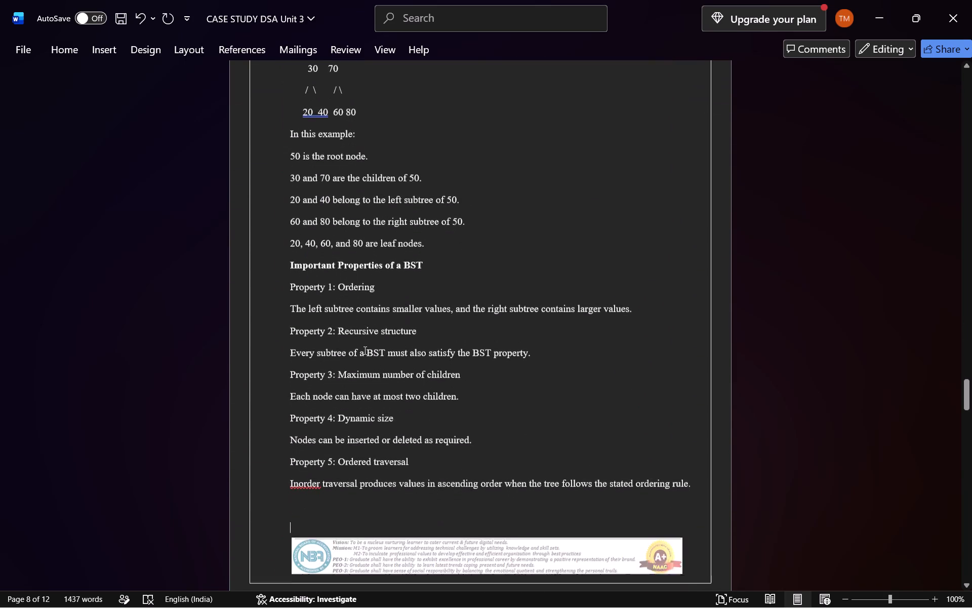
scroll(364, 350, "down", 5)
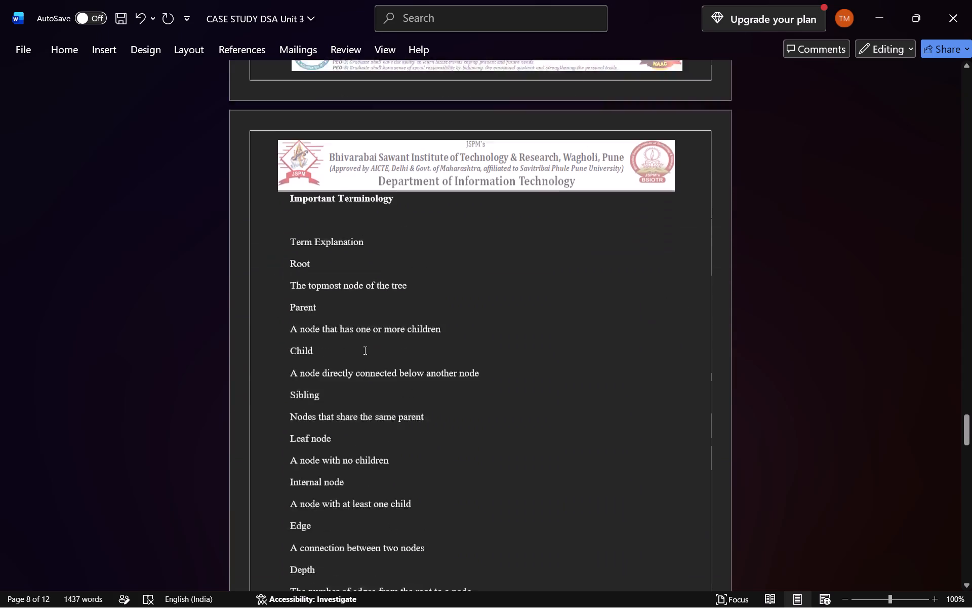
scroll(364, 350, "down", 1)
Make the "Term Explanation" line under "Important Terminology" bold.
scroll(364, 350, "up", 2)
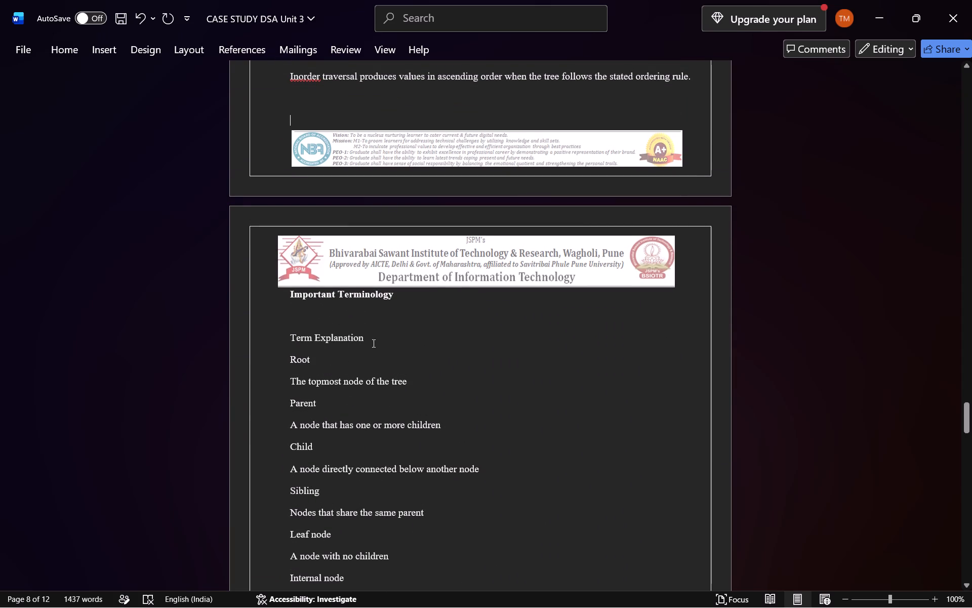
left_click(288, 338)
left_click_drag(288, 338, 362, 340)
left_click(380, 317)
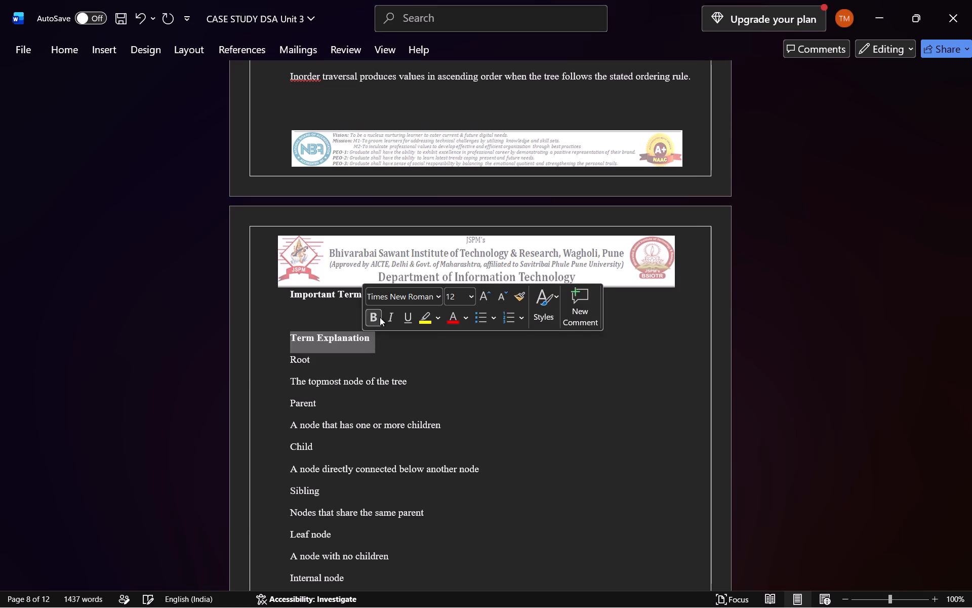
left_click(336, 311)
Add a hyphen after the "Important Terminology" subheading and delete the empty line beneath it.
left_click(407, 299)
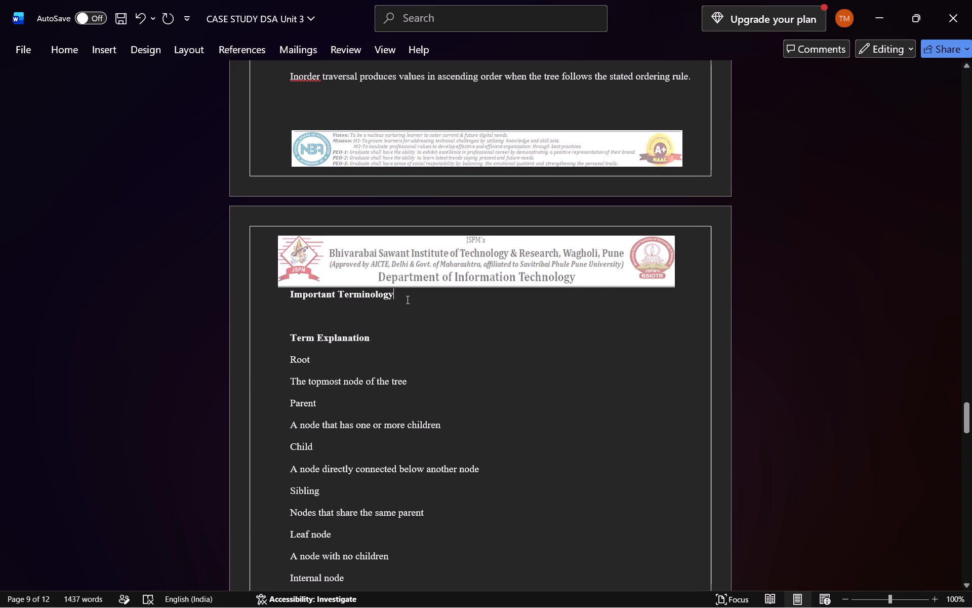
key("minus")
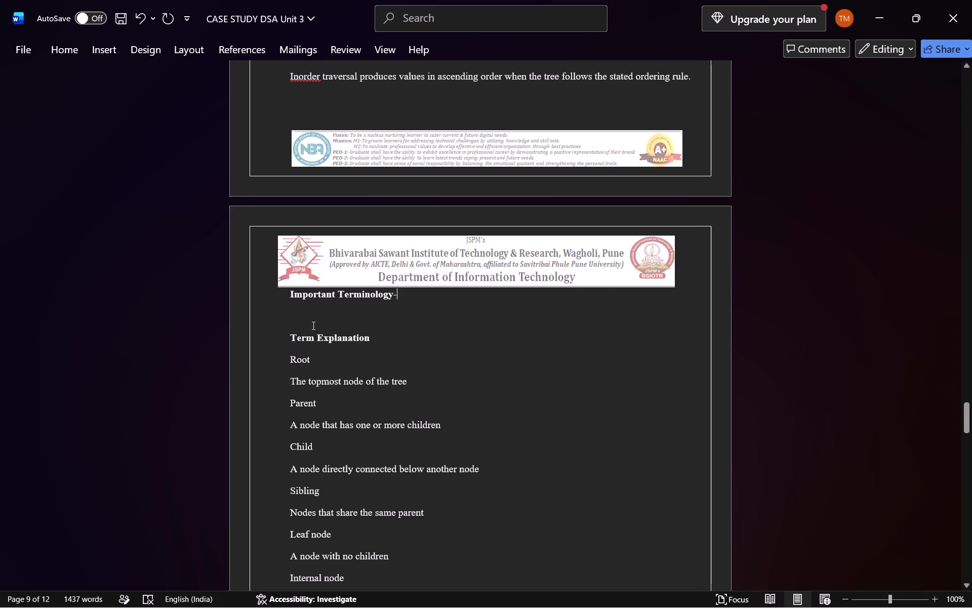
left_click(309, 322)
key("BackSpace")
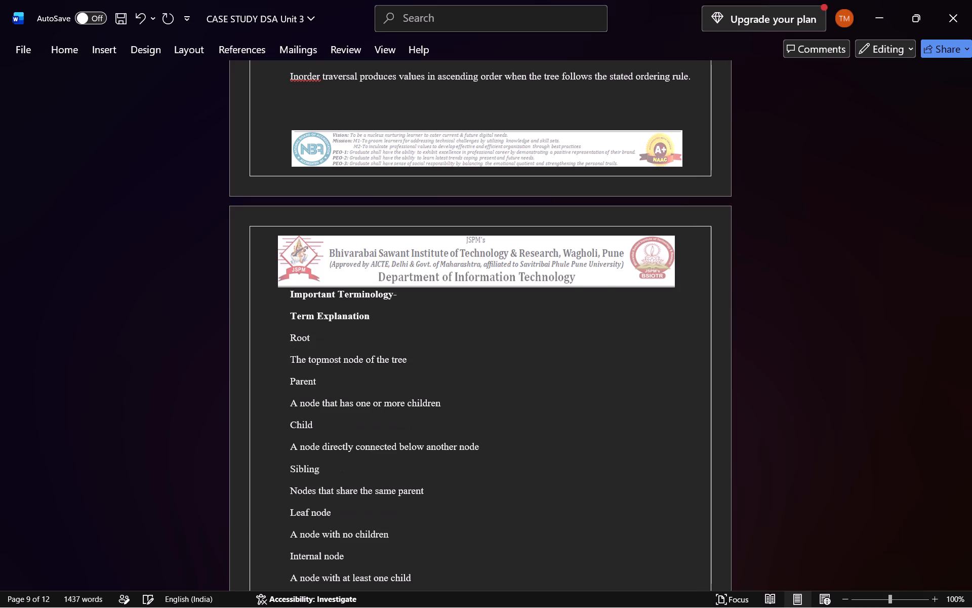
Make the terms "Root", "Parent", "Child", "Sibling" and "Leaf node" bold in the terminology list.
left_click_drag(286, 339, 321, 339)
left_click(328, 319)
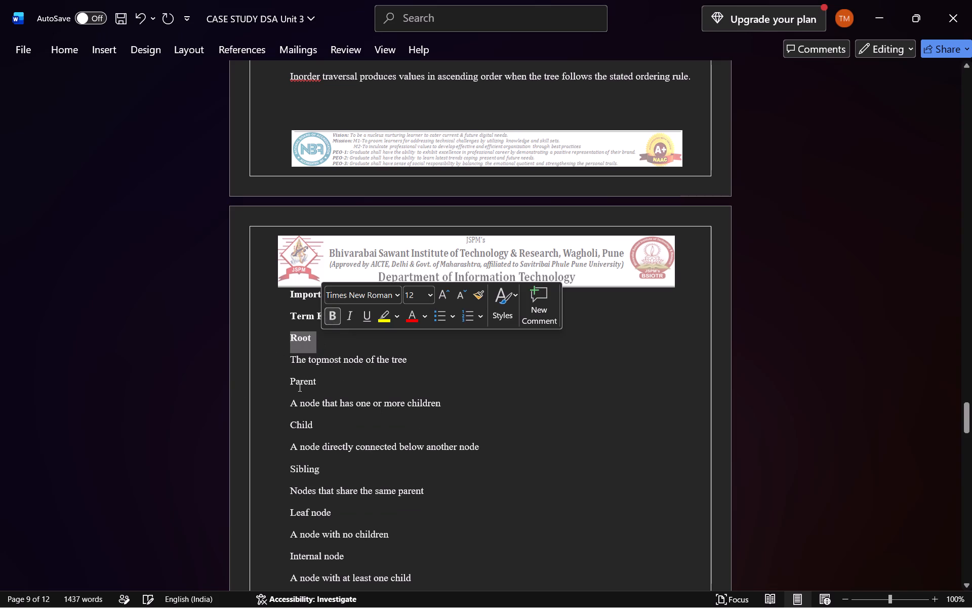
left_click_drag(285, 384, 323, 387)
left_click(329, 369)
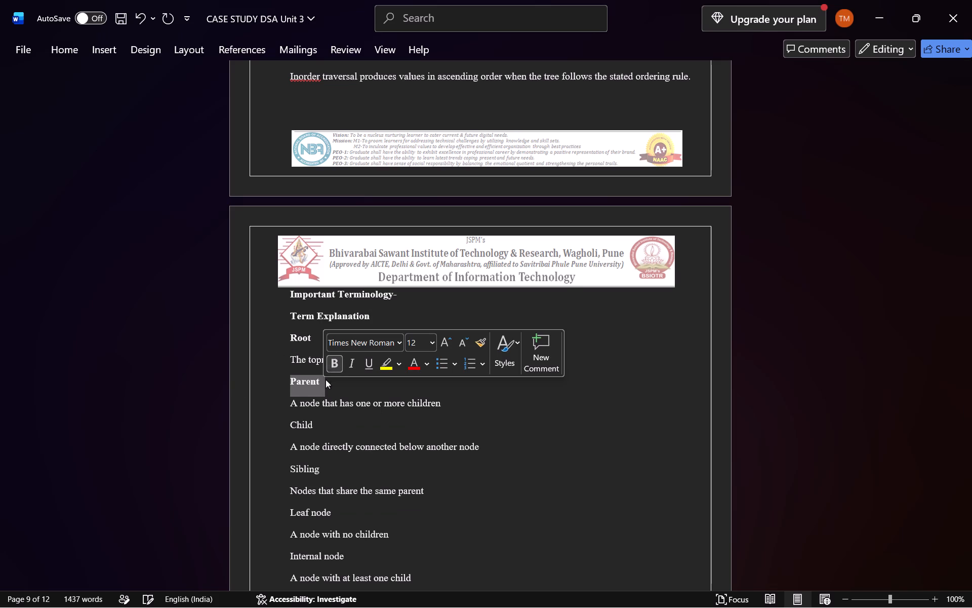
left_click_drag(289, 426, 322, 426)
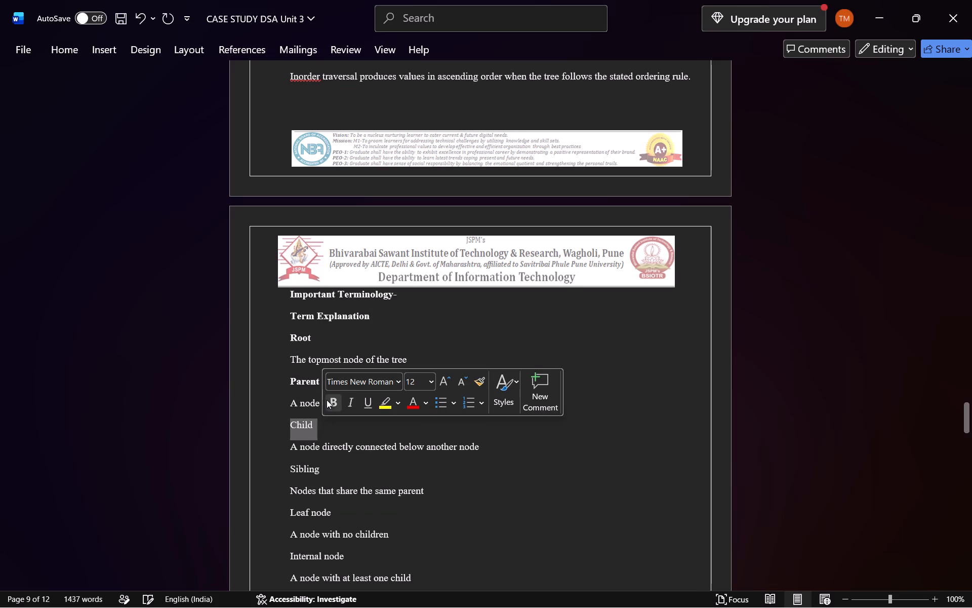
left_click(327, 400)
left_click_drag(286, 467, 347, 476)
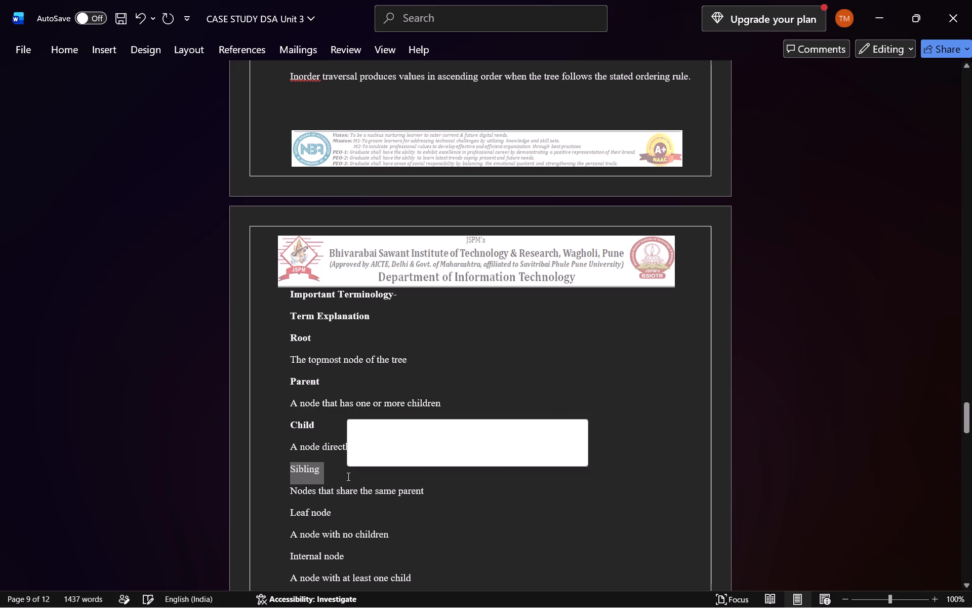
left_click(353, 452)
left_click_drag(288, 512, 333, 518)
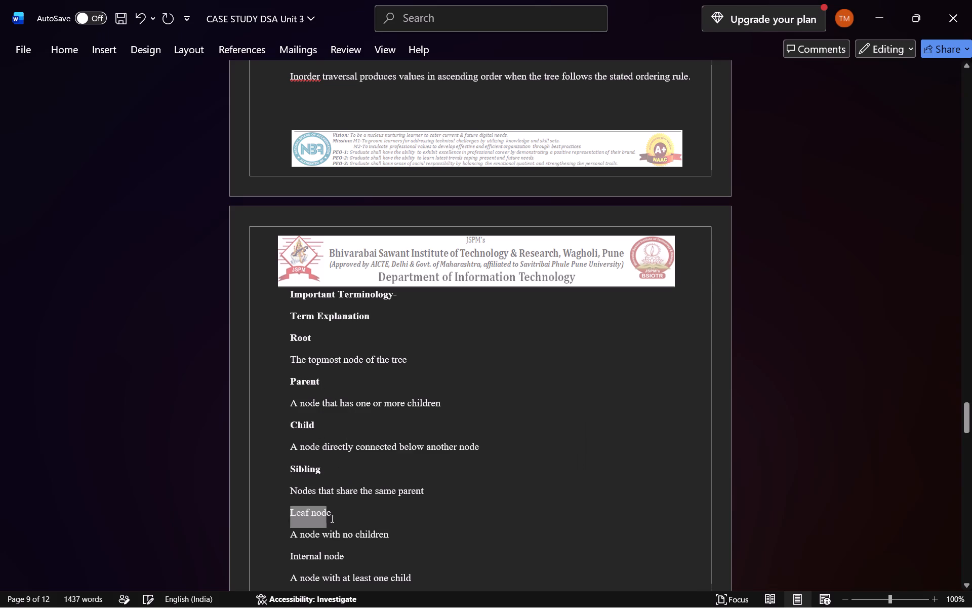
left_click_drag(333, 518, 334, 518)
left_click(343, 489)
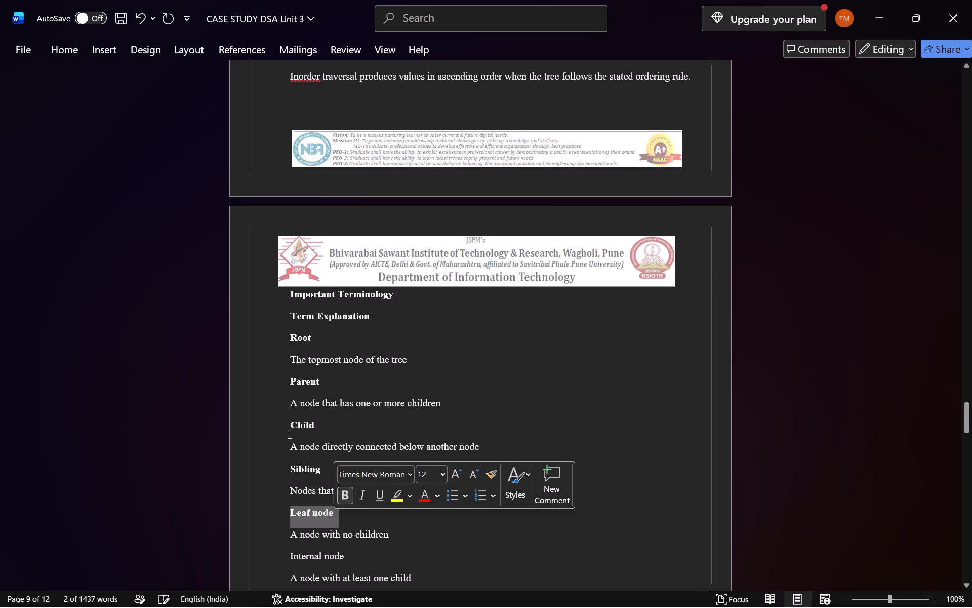
Make the terms "Internal node", "Edge", "Depth" and "Height" bold in the terminology list.
scroll(289, 434, "down", 1)
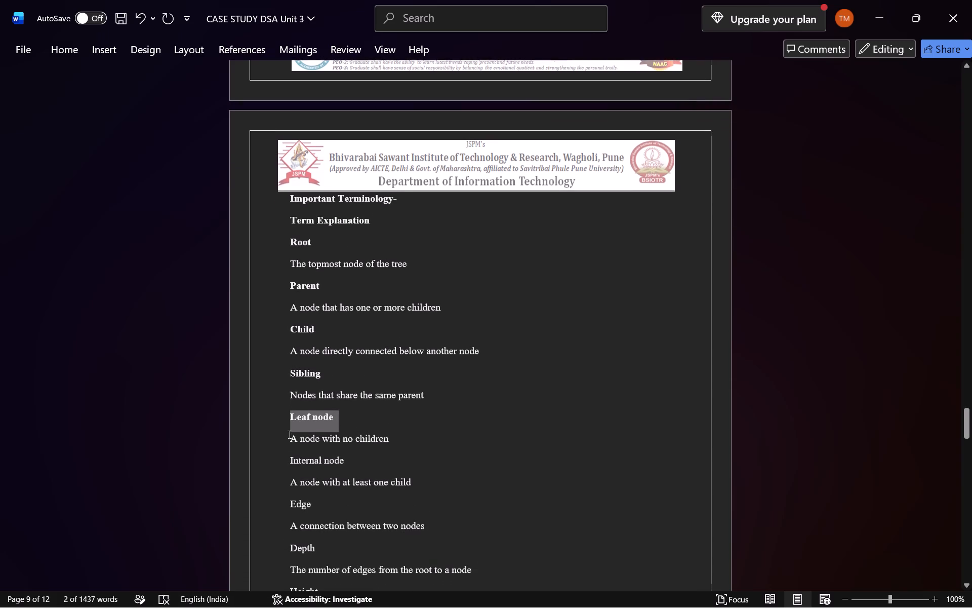
left_click_drag(288, 461, 354, 459)
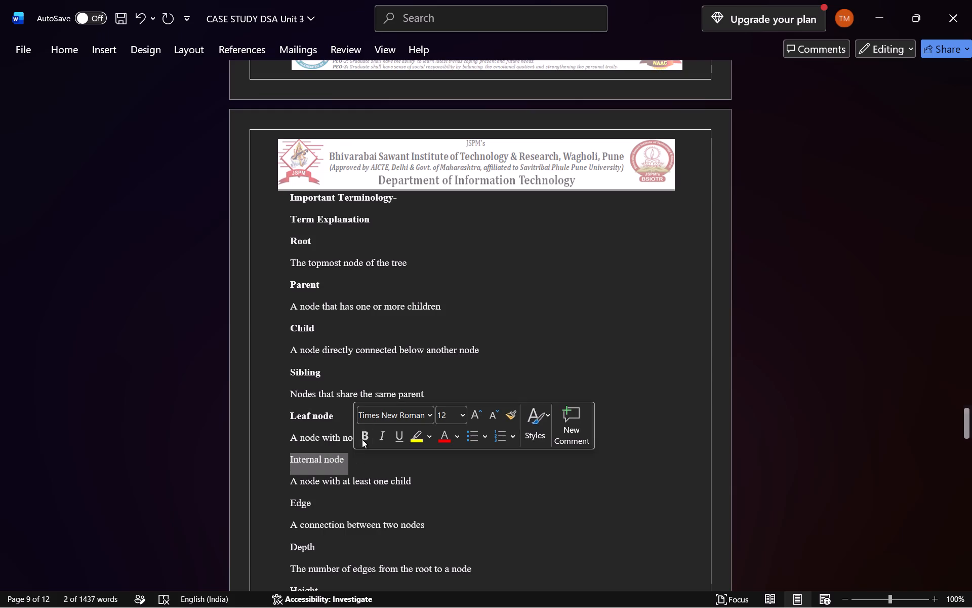
left_click(366, 433)
scroll(308, 454, "down", 1)
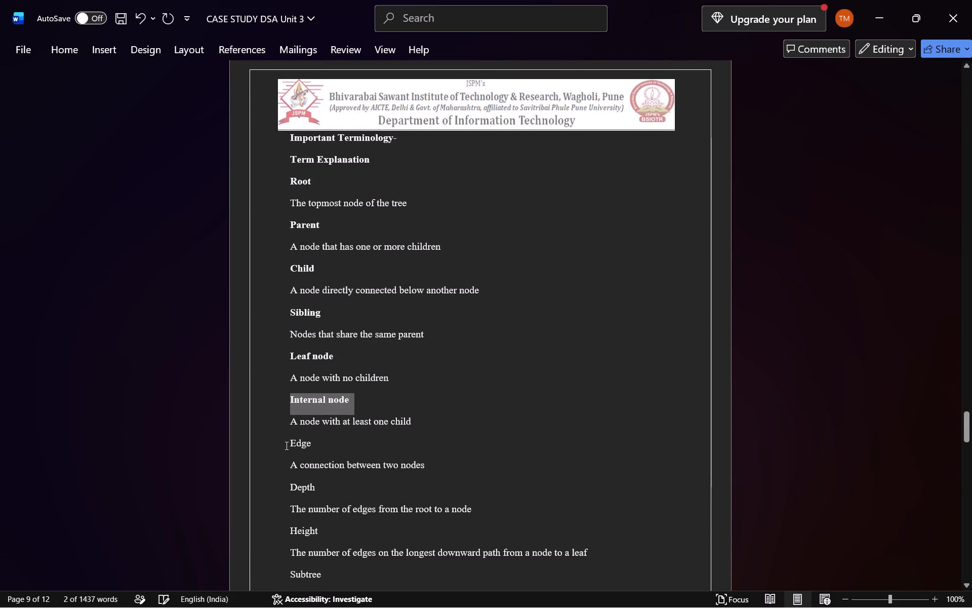
left_click_drag(286, 444, 327, 444)
left_click(336, 427)
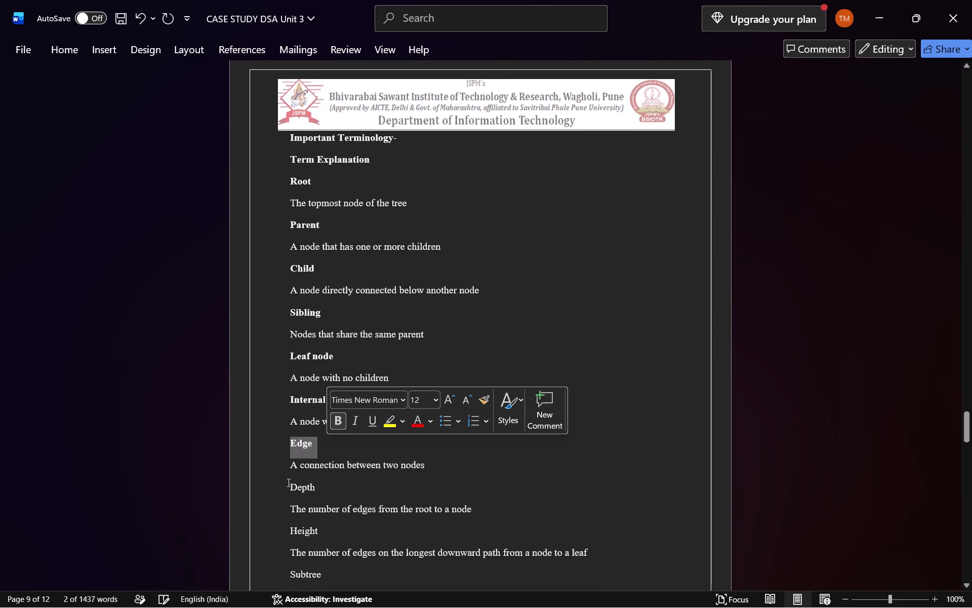
left_click(288, 482)
left_click_drag(287, 486, 317, 488)
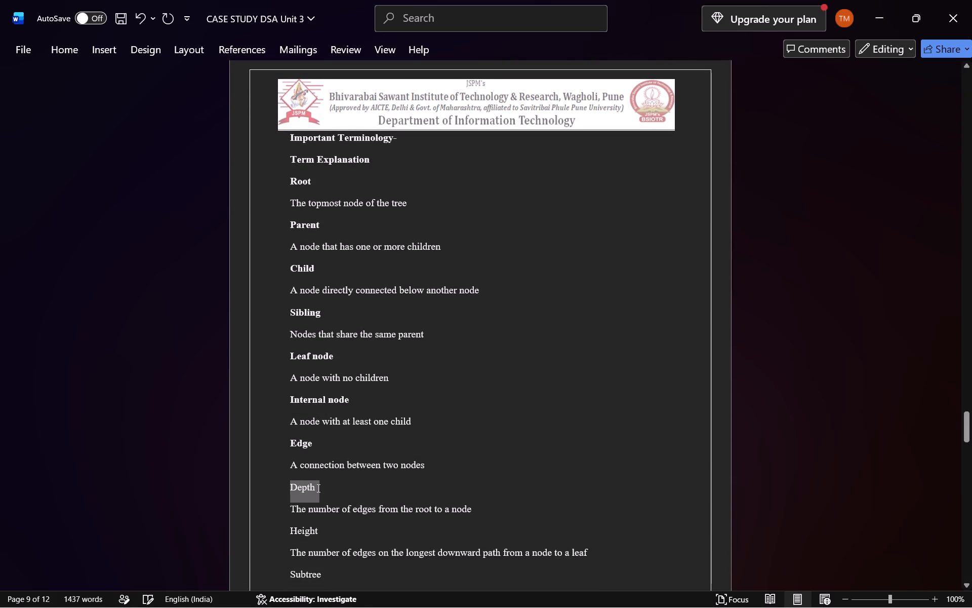
left_click_drag(317, 488, 318, 488)
left_click(326, 466)
left_click_drag(286, 530, 319, 533)
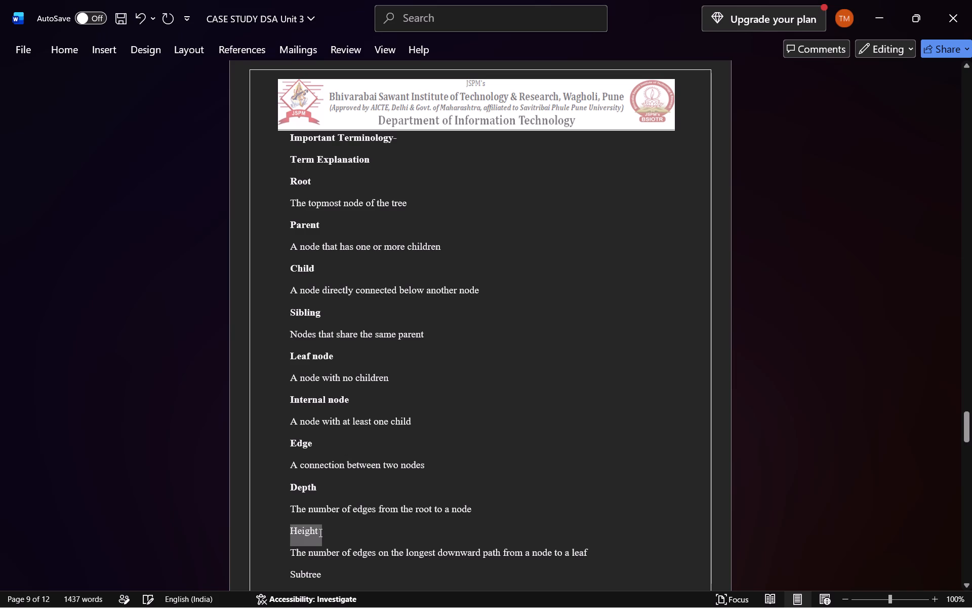
left_click(322, 513)
Make the terms "Subtree" and "Inorder successor" bold in the terminology list.
scroll(271, 515, "down", 1)
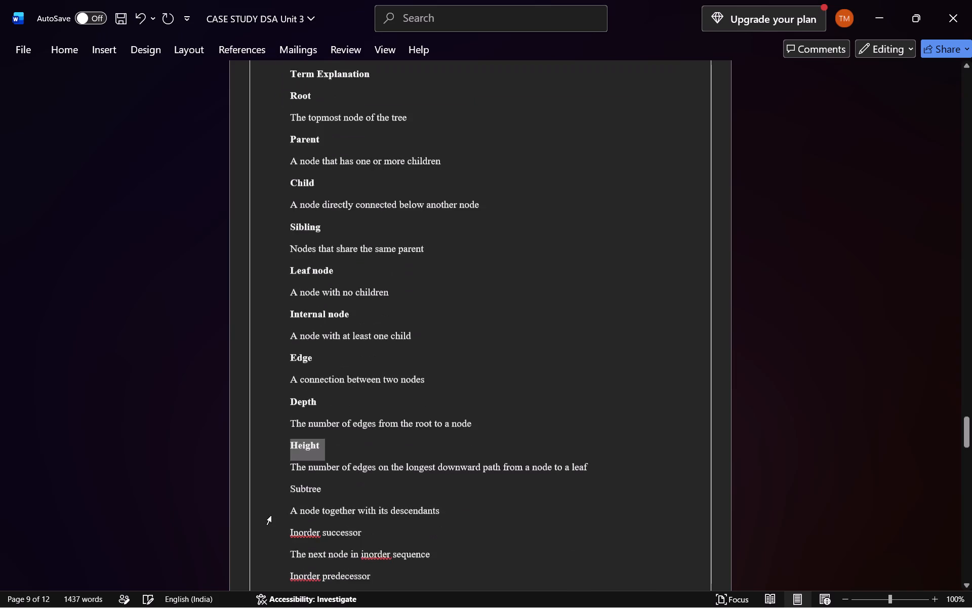
scroll(271, 515, "down", 1)
left_click_drag(289, 433, 322, 437)
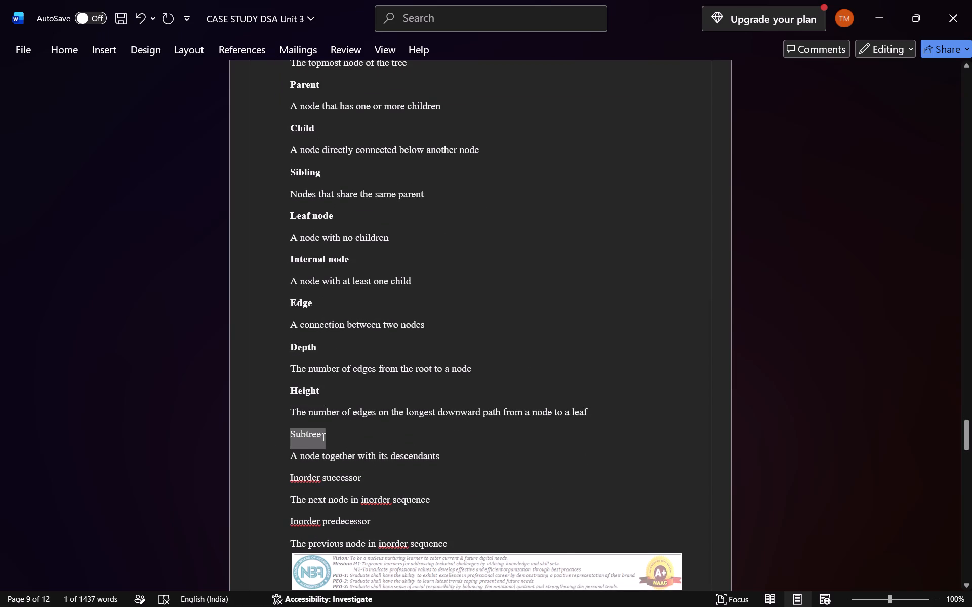
left_click_drag(322, 437, 323, 437)
left_click(333, 416)
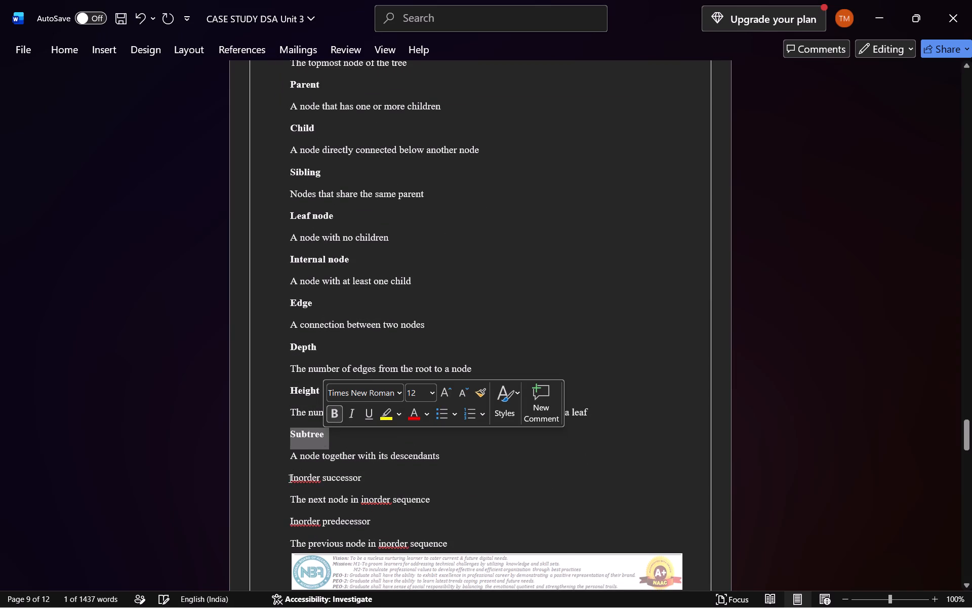
left_click_drag(289, 477, 358, 477)
left_click(369, 454)
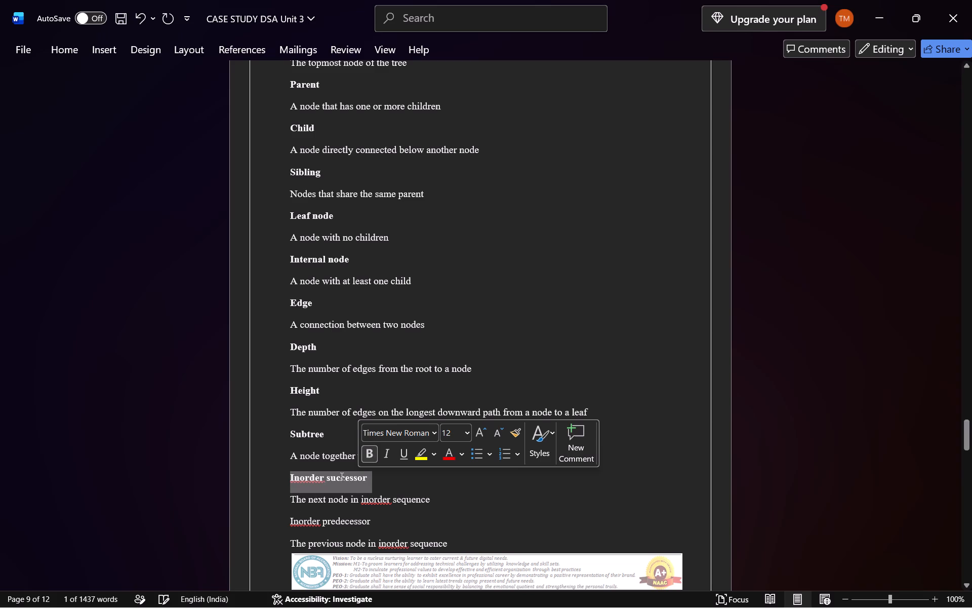
Make the term "Inorder predecessor" bold in the terminology list.
left_click_drag(287, 523, 360, 522)
left_click(369, 499)
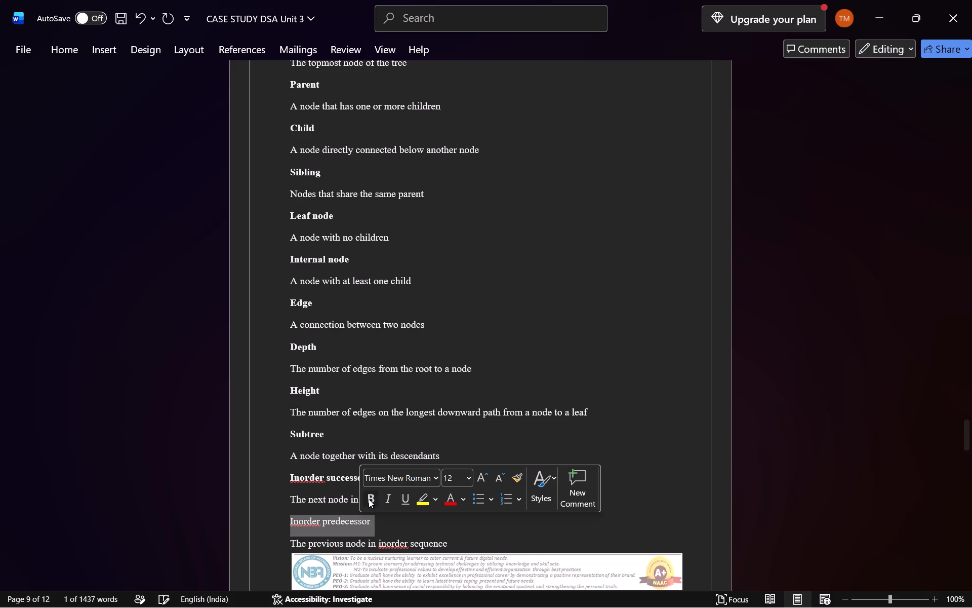
Review the layout and spacing of the Theory pages from "Types of Binary Trees" back to "Structure of a Node".
scroll(326, 481, "down", 4)
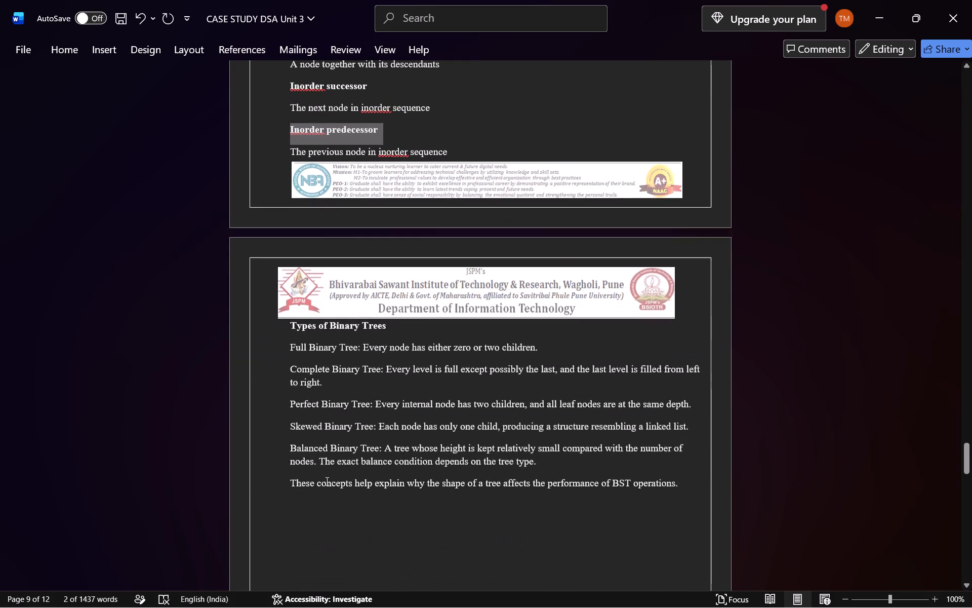
scroll(326, 481, "down", 1)
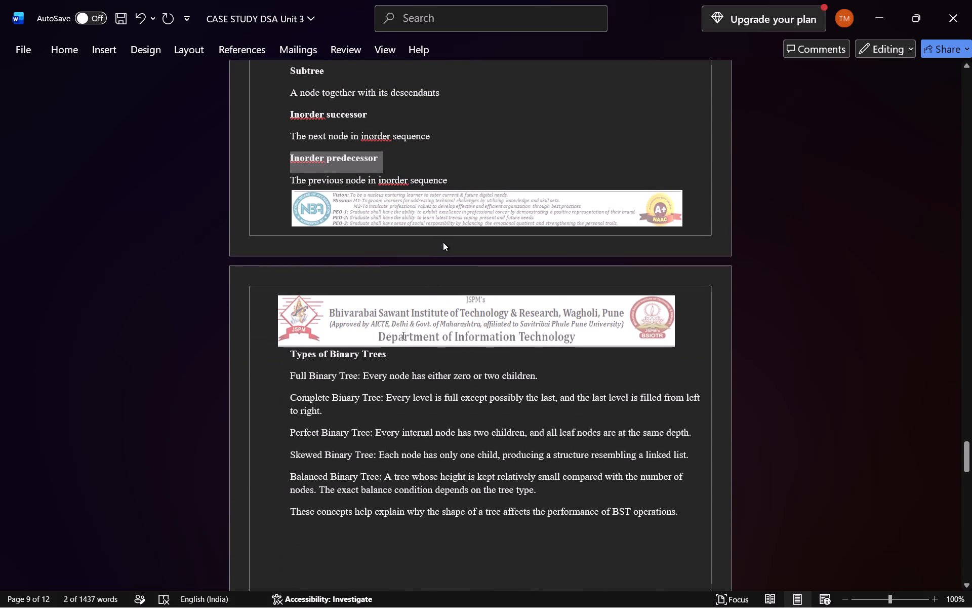
scroll(443, 242, "down", 1)
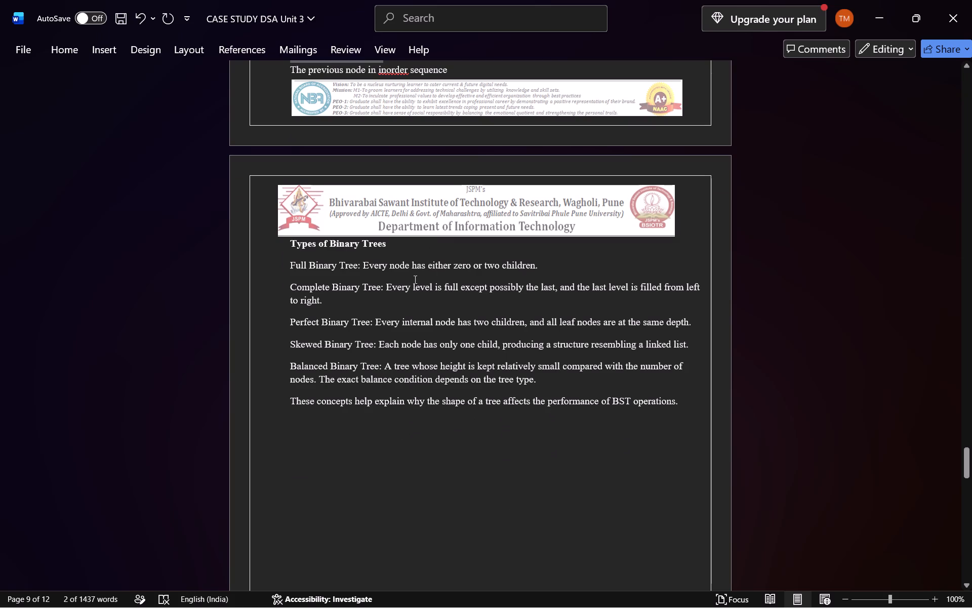
scroll(414, 283, "down", 2)
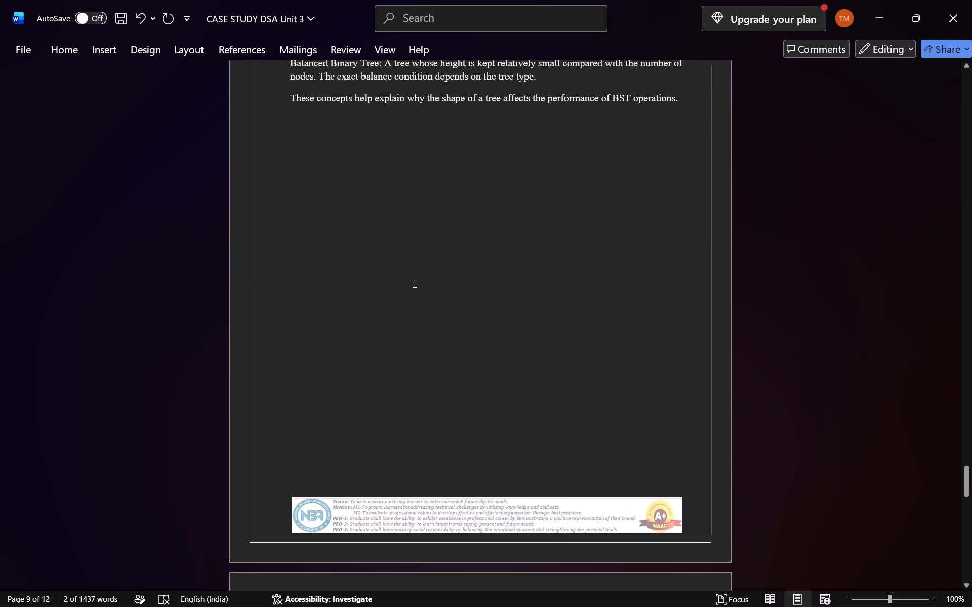
scroll(414, 283, "up", 8)
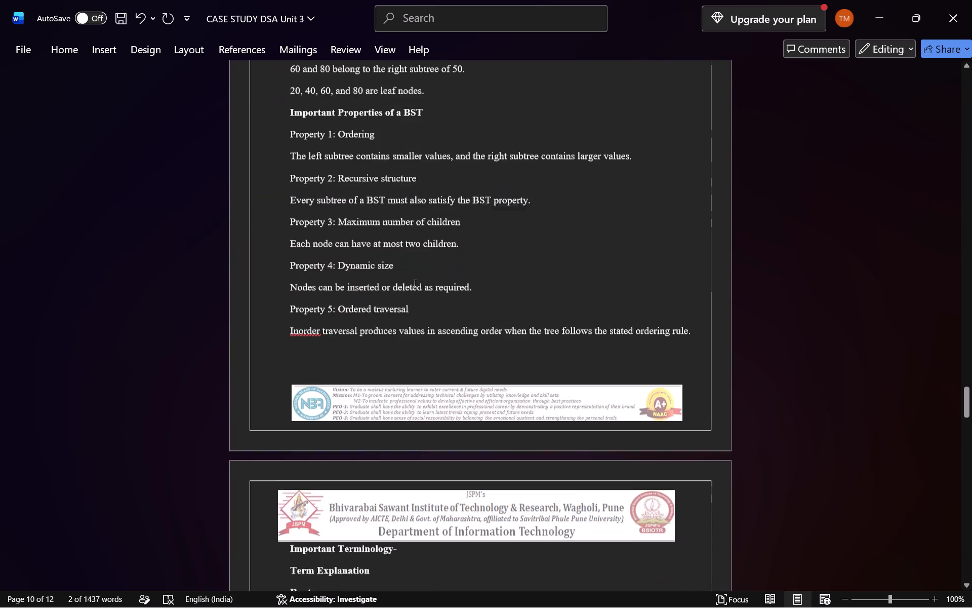
scroll(414, 283, "up", 6)
Insert an empty line below the BST example diagram and another above the "Important Properties of a BST" subheading.
scroll(414, 283, "down", 1)
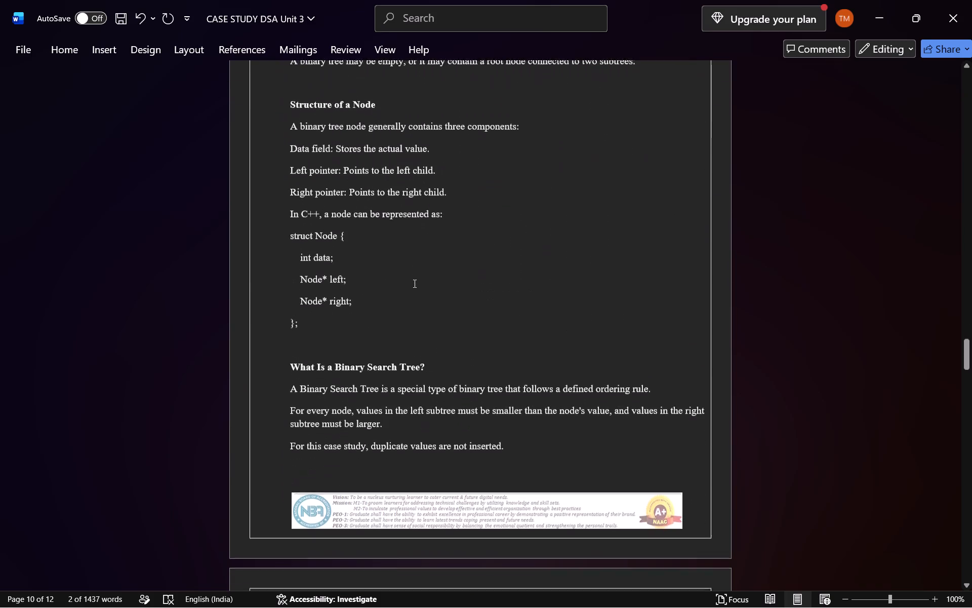
scroll(414, 283, "down", 5)
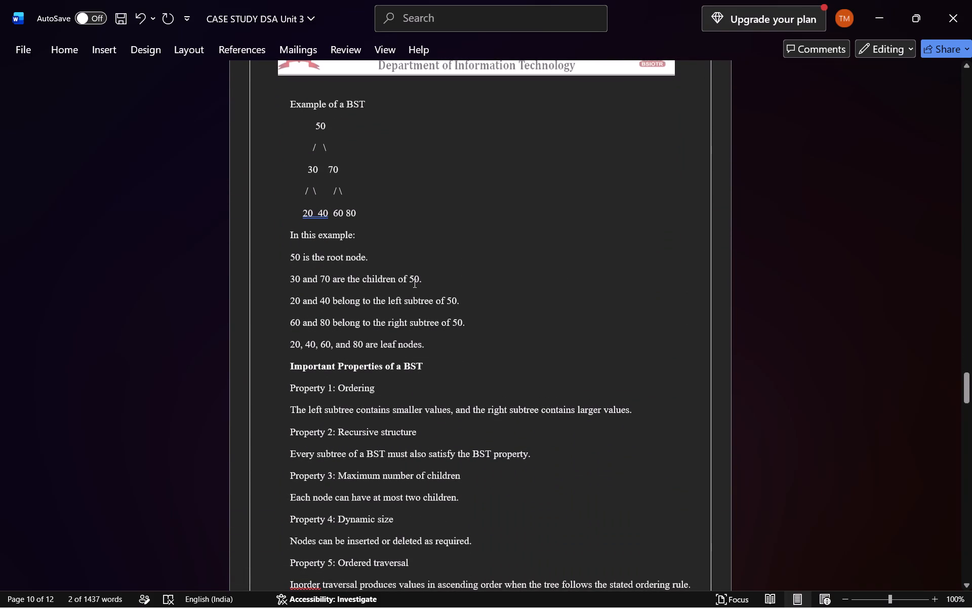
left_click(373, 222)
key("Return")
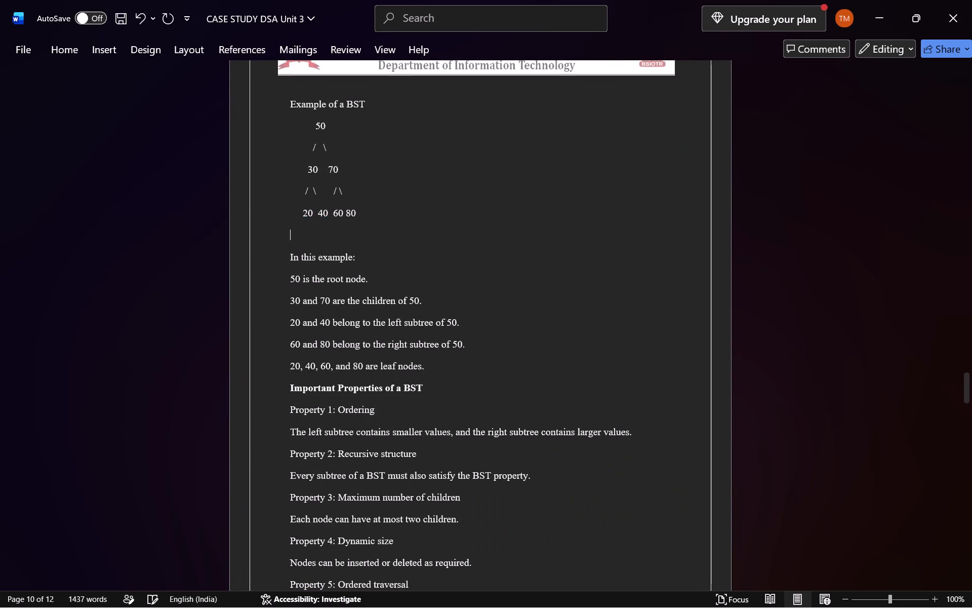
scroll(373, 222, "down", 2)
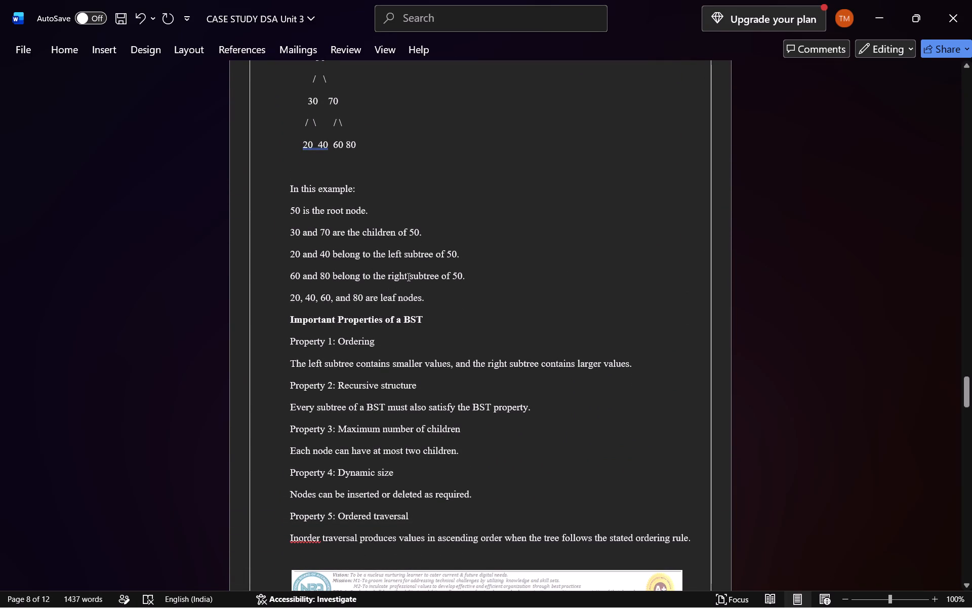
left_click(439, 304)
key("Return")
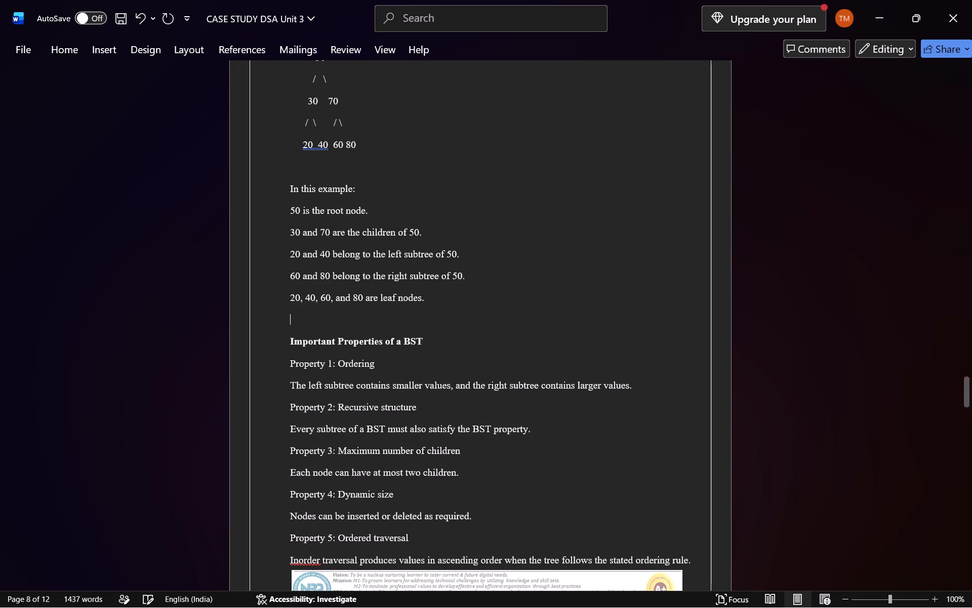
Insert one empty line after the Property 1 and Property 2 descriptions and two after Property 3, moving Property 4 to the following page.
scroll(439, 304, "down", 1)
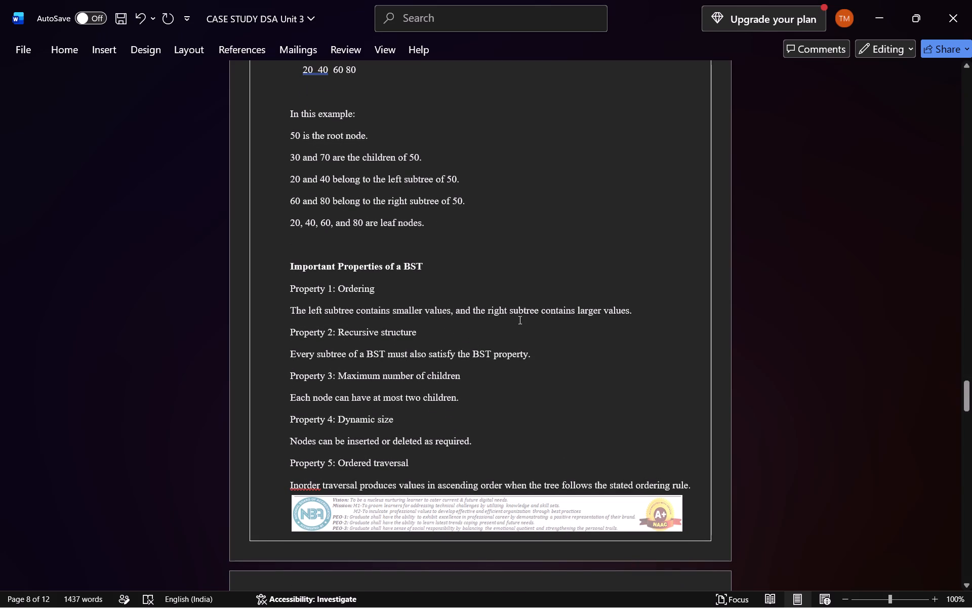
left_click(654, 311)
key("Return")
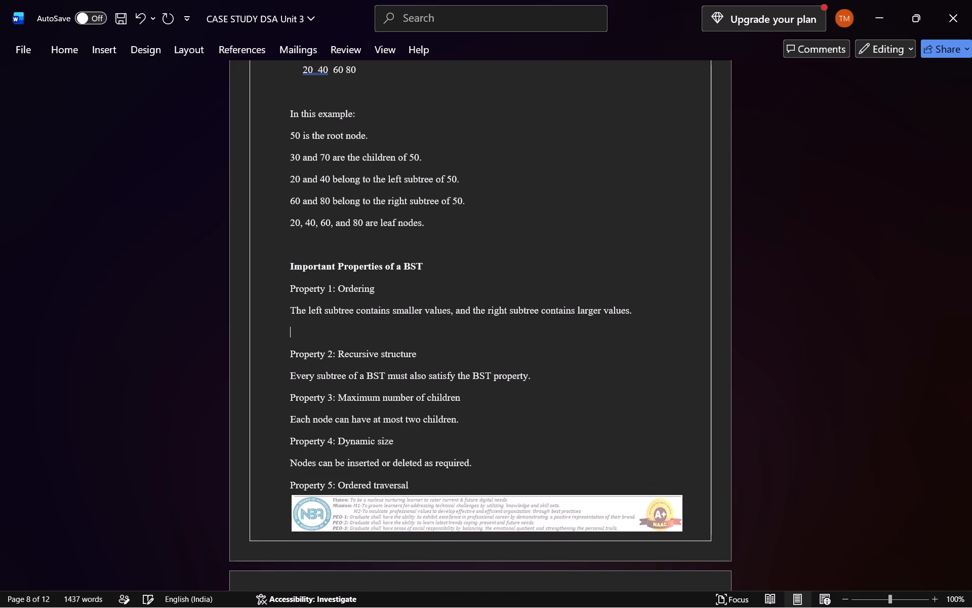
left_click(556, 376)
key("Return")
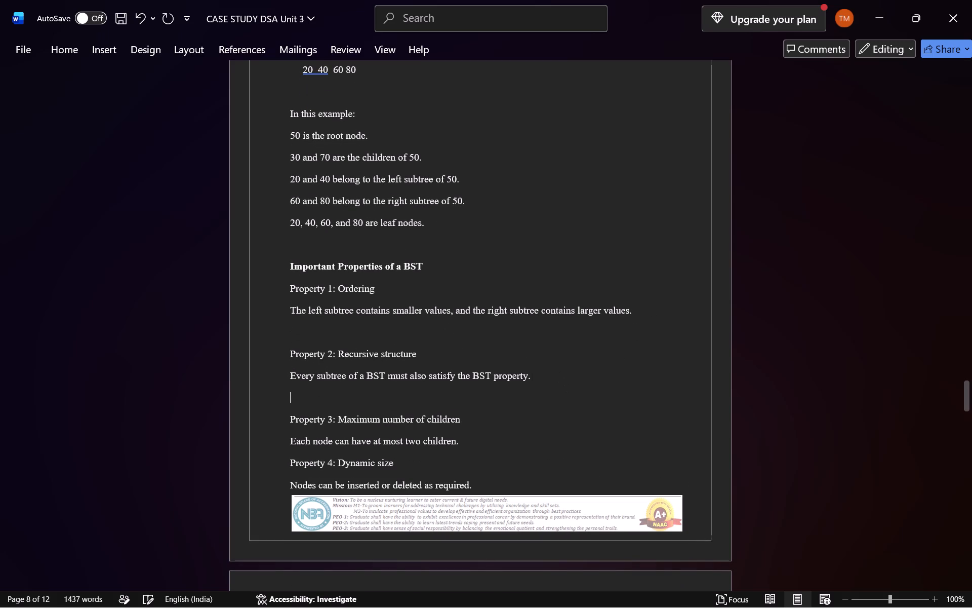
left_click(484, 442)
key("Return")
key("Return")
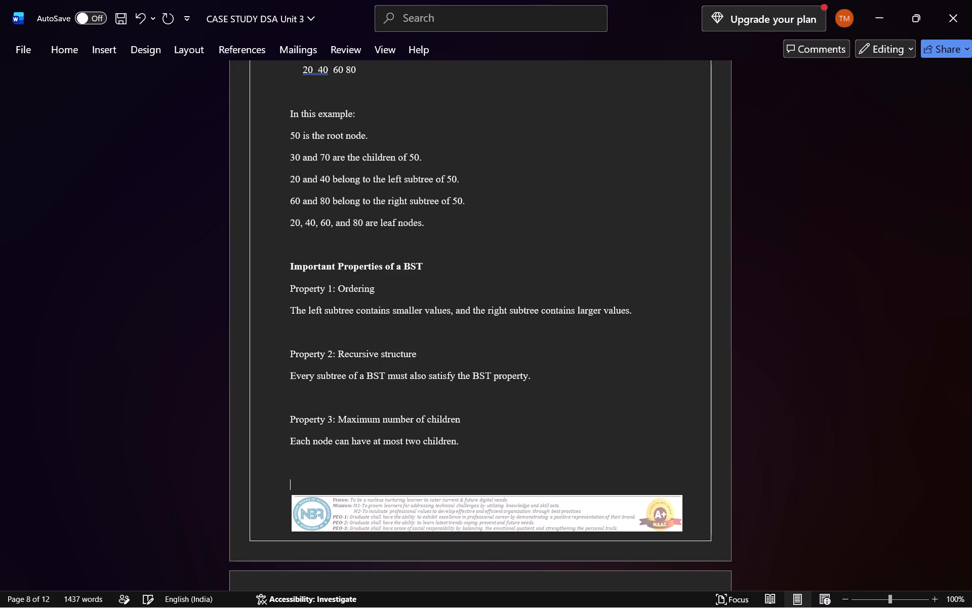
Insert an empty line between Property 4 and Property 5, and one above Property 4 at the top of its page.
scroll(484, 442, "down", 2)
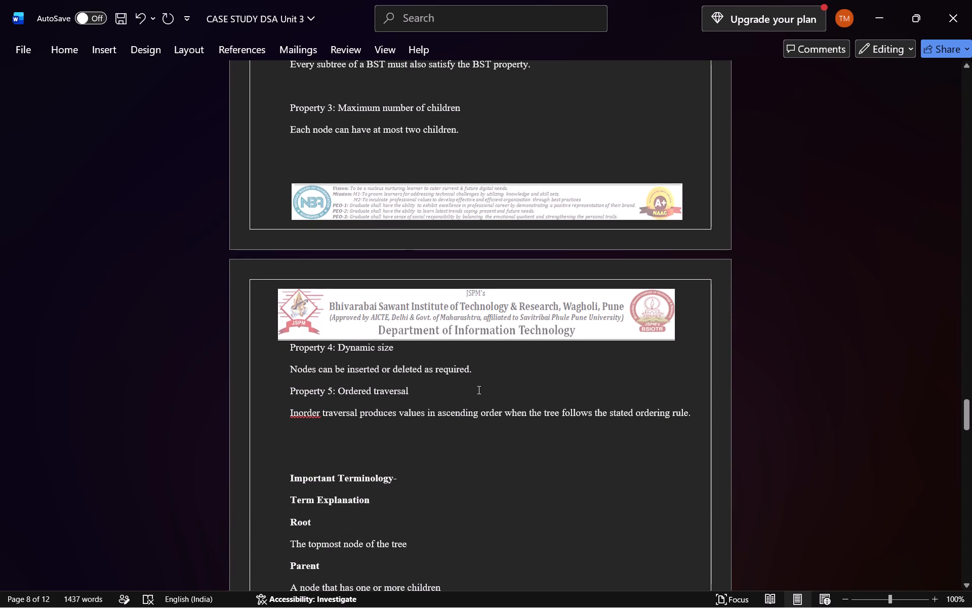
left_click(487, 367)
key("Return")
left_click(288, 345)
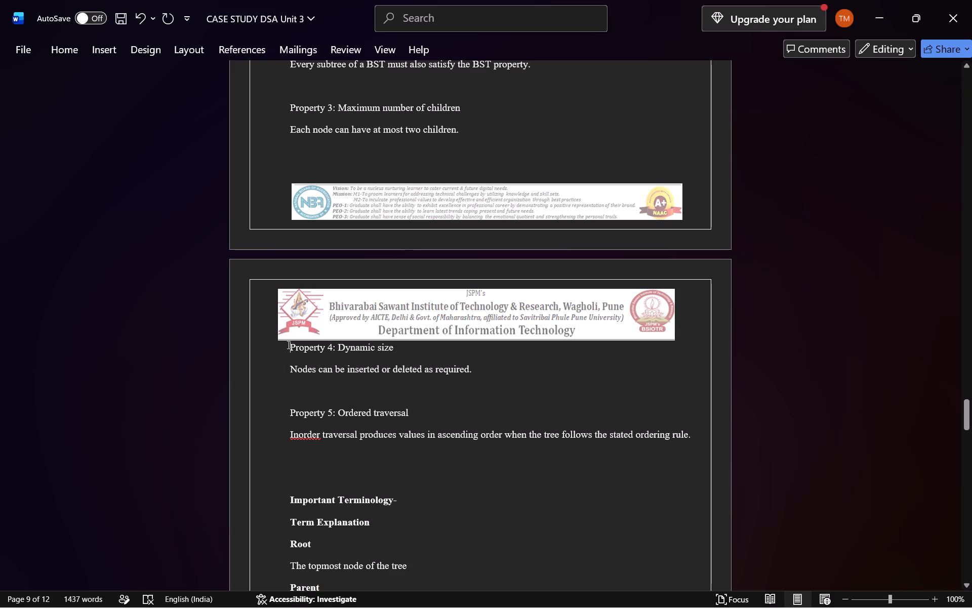
key("Return")
Delete one of the empty lines above the "Important Terminology" subheading.
scroll(288, 345, "down", 1)
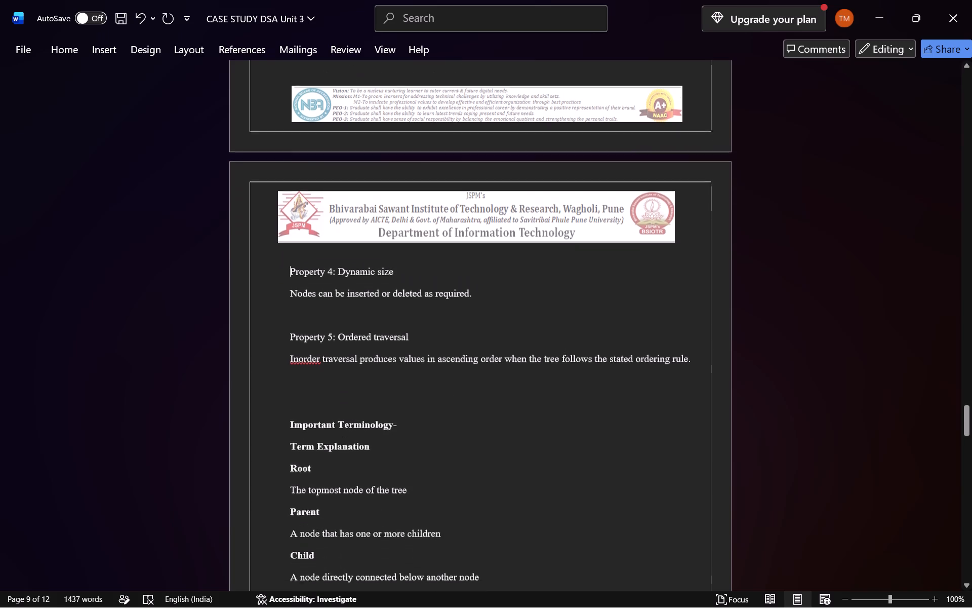
scroll(288, 345, "down", 1)
left_click(286, 394)
key("BackSpace")
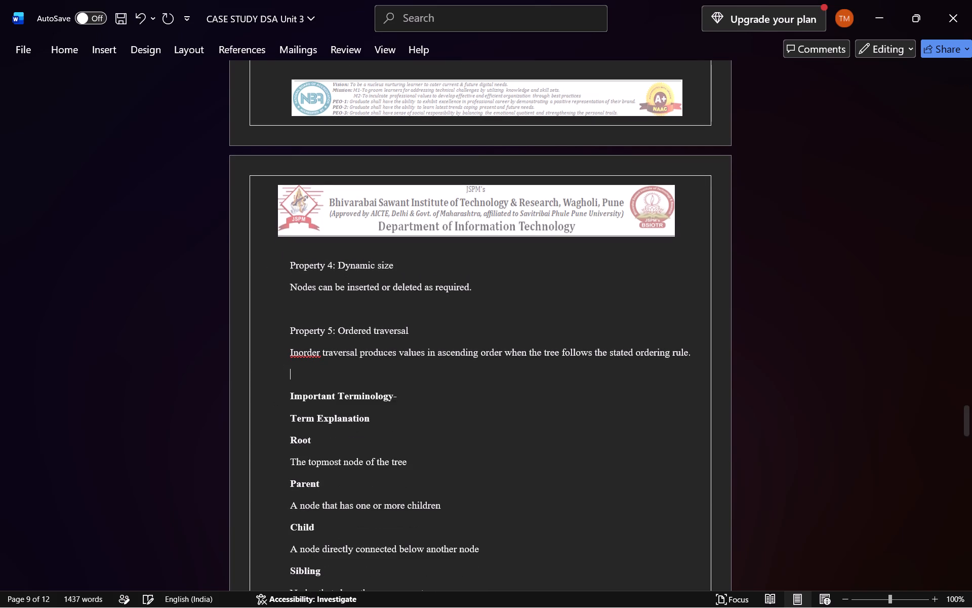
Insert an empty line after the Depth definition to move "Height" to the following page, and another above "Height" there.
scroll(286, 394, "up", 1)
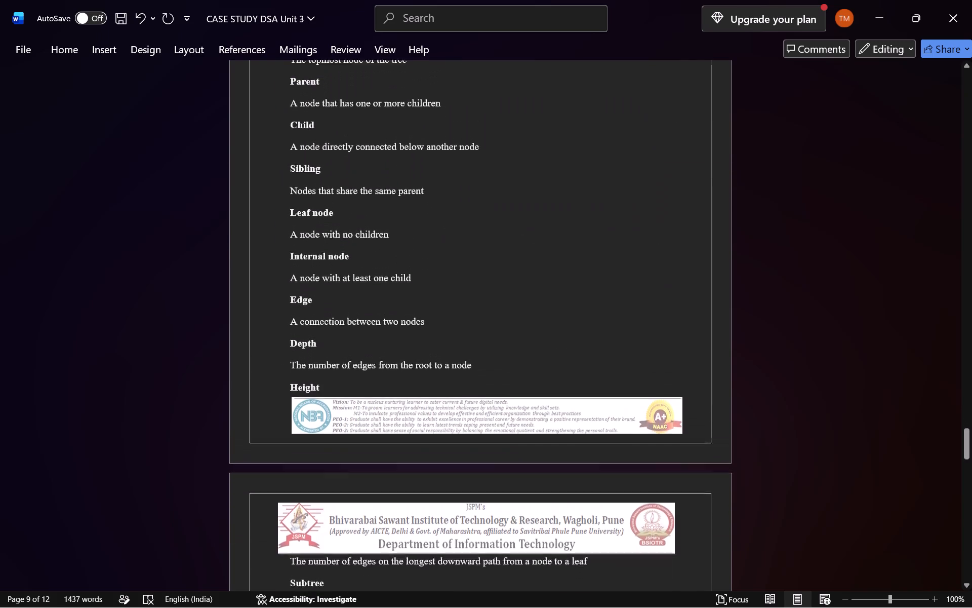
scroll(286, 394, "up", 1)
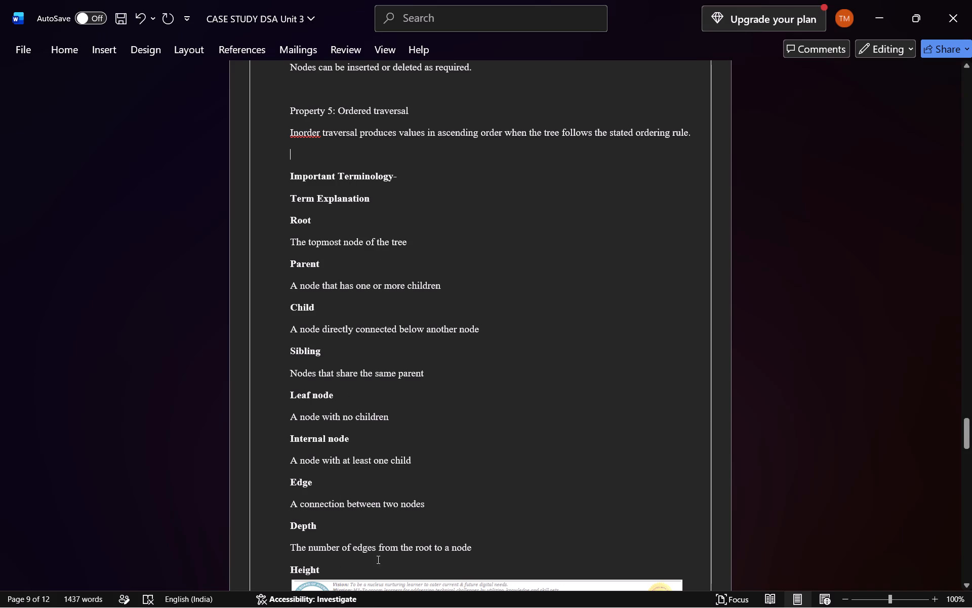
left_click(489, 547)
key("Return")
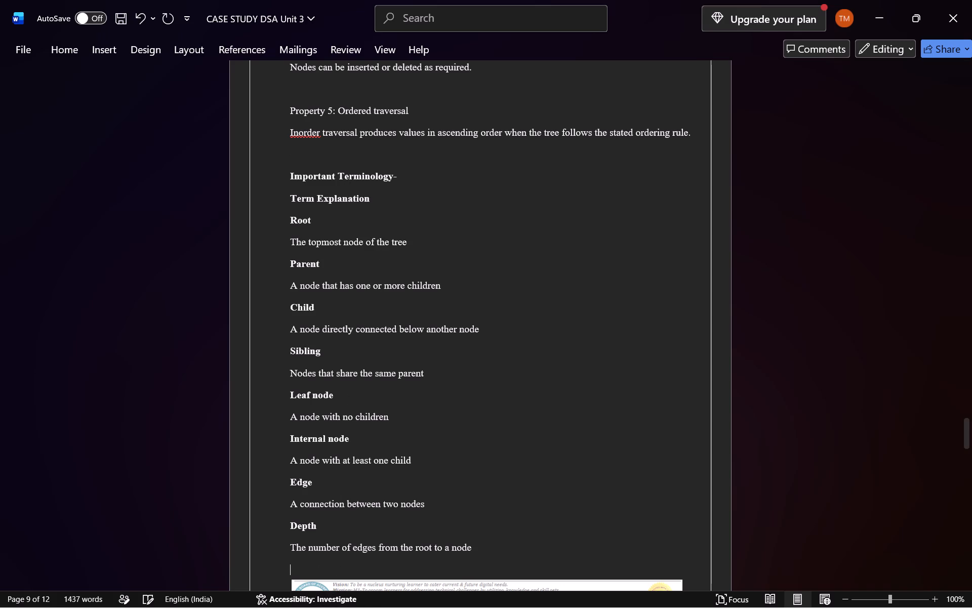
scroll(489, 547, "down", 4)
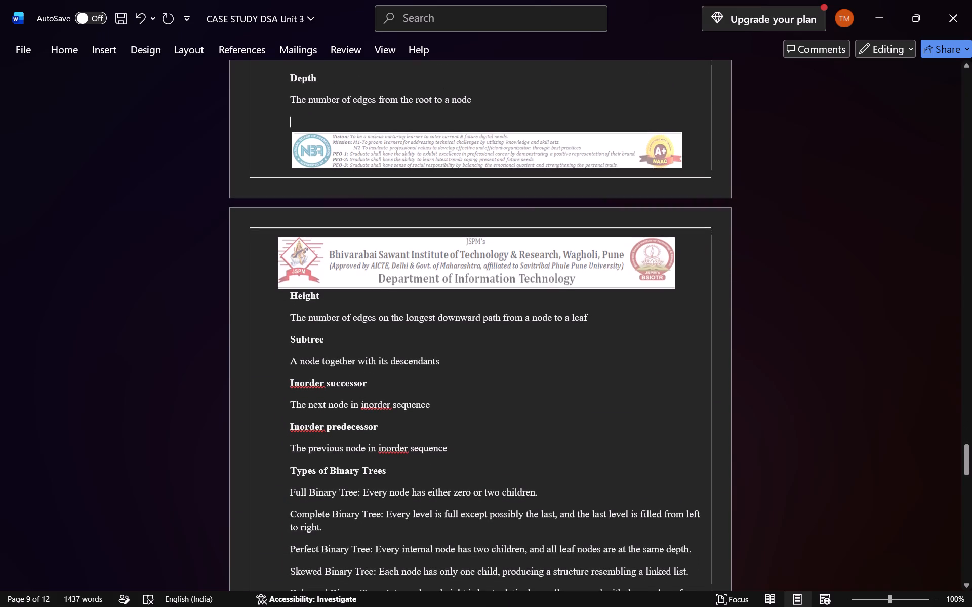
left_click(285, 293)
key("Return")
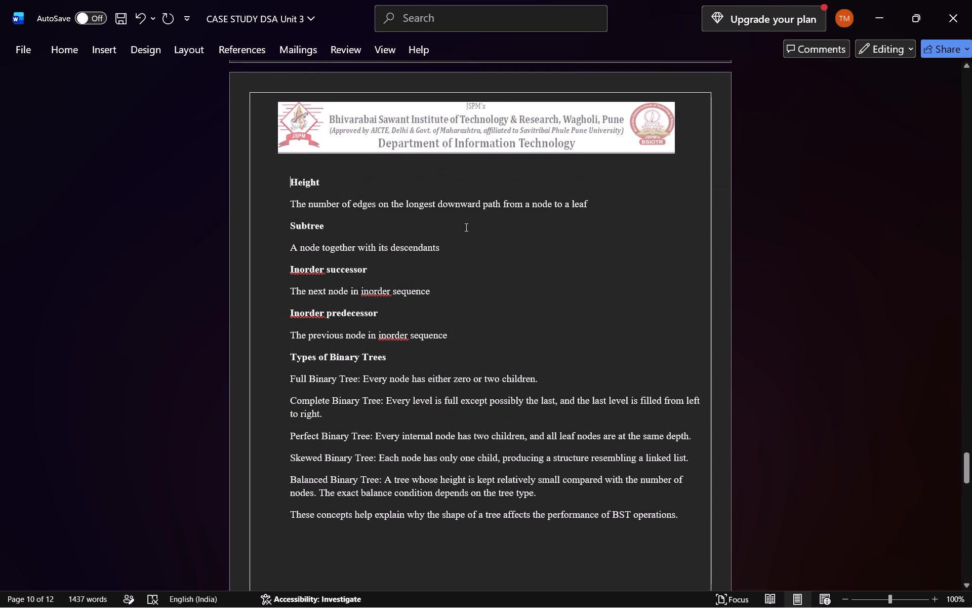
Insert an empty line above and another below the "Types of Binary Trees" subheading.
scroll(443, 237, "down", 1)
scroll(443, 237, "up", 1)
scroll(443, 237, "down", 1)
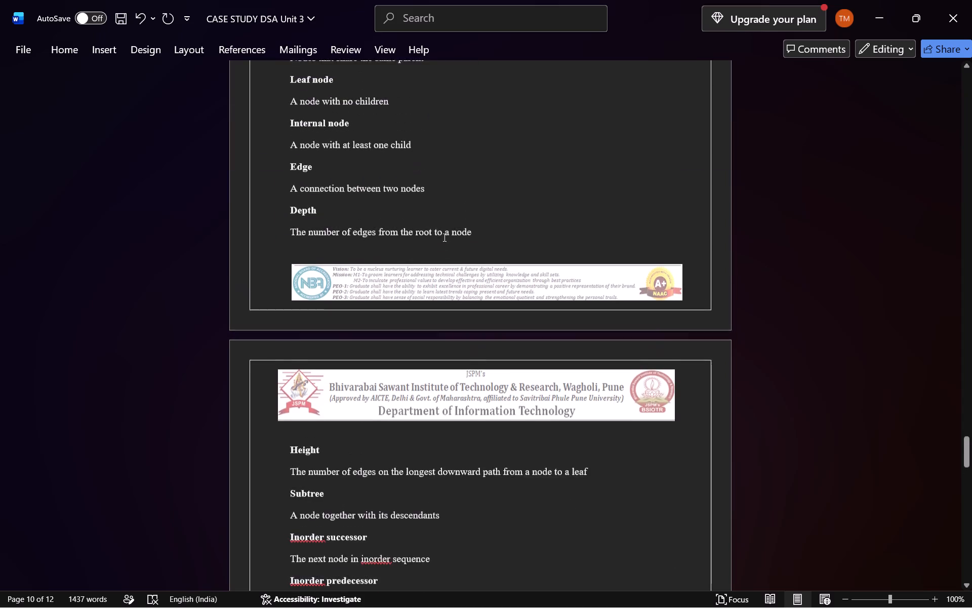
scroll(443, 237, "down", 1)
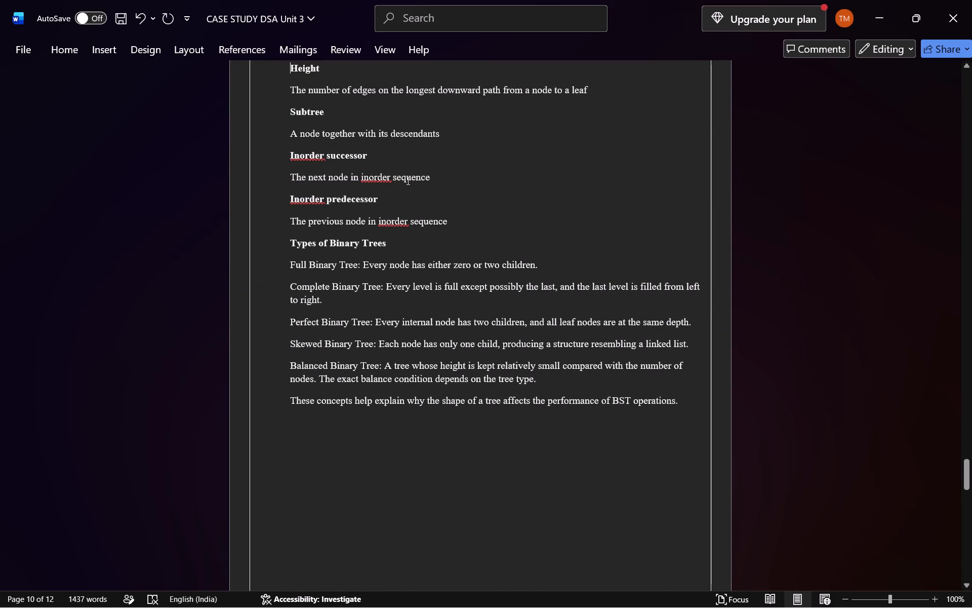
left_click(482, 227)
key("Return")
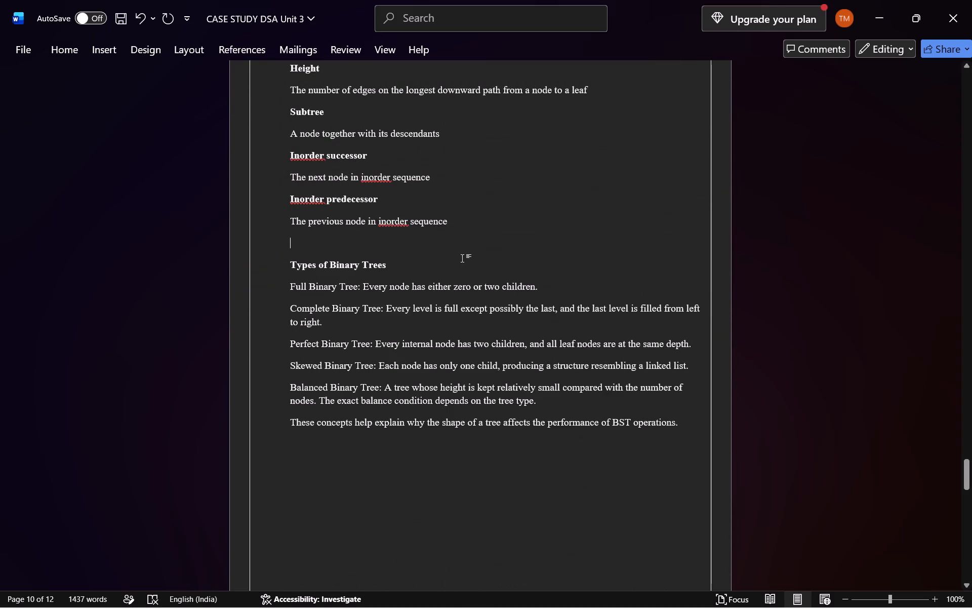
left_click(441, 262)
key("Return")
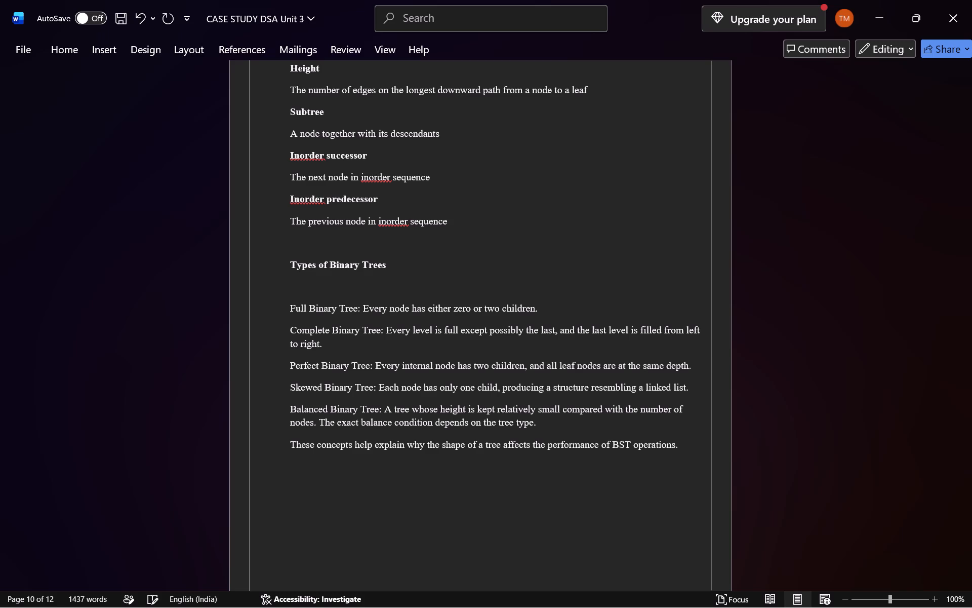
Insert an empty line after each of the five binary tree type definitions, from Full Binary Tree through Balanced Binary Tree.
left_click(547, 313)
key("Return")
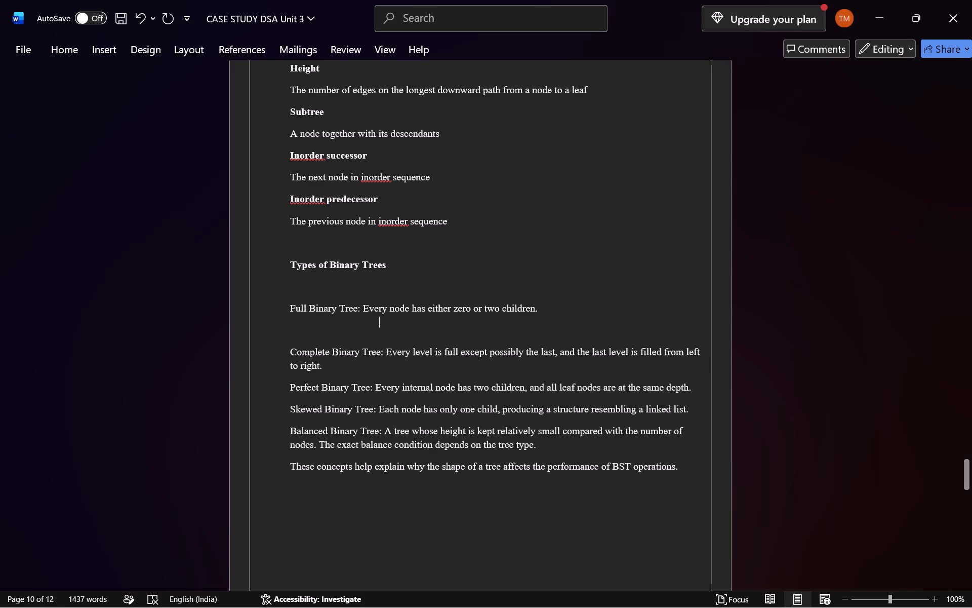
left_click(425, 363)
key("Return")
left_click(693, 412)
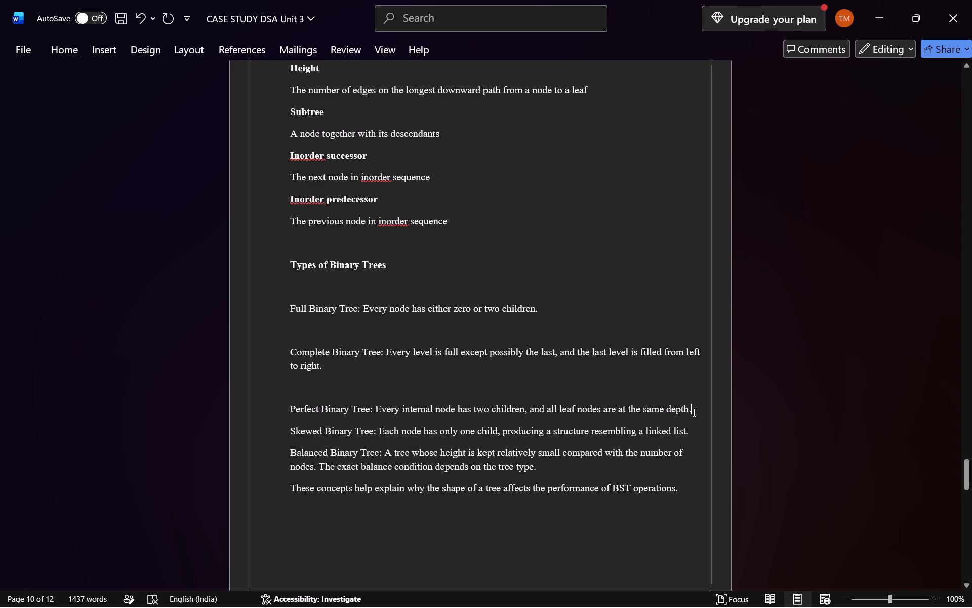
key("Return")
left_click(694, 451)
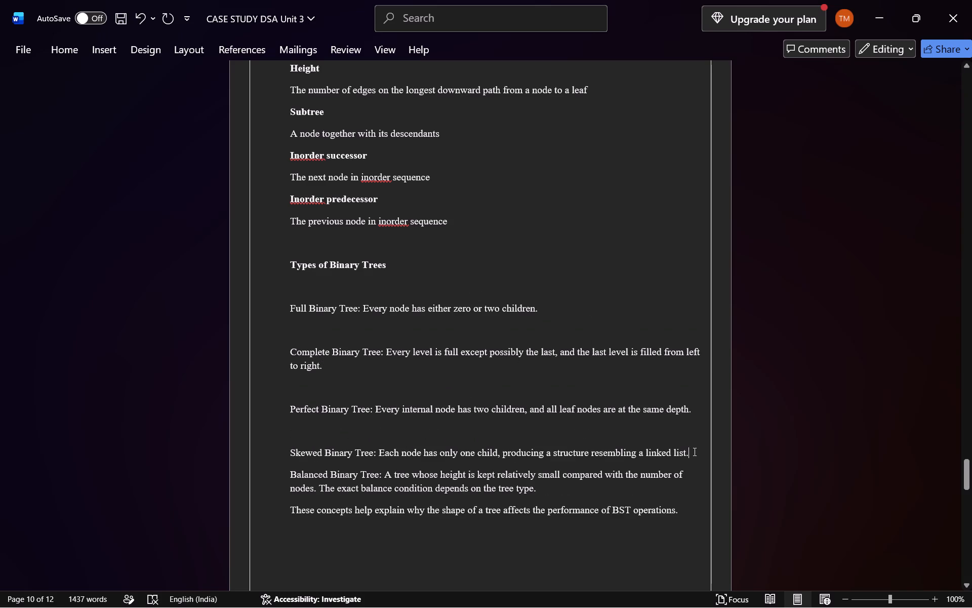
key("Return")
left_click(686, 493)
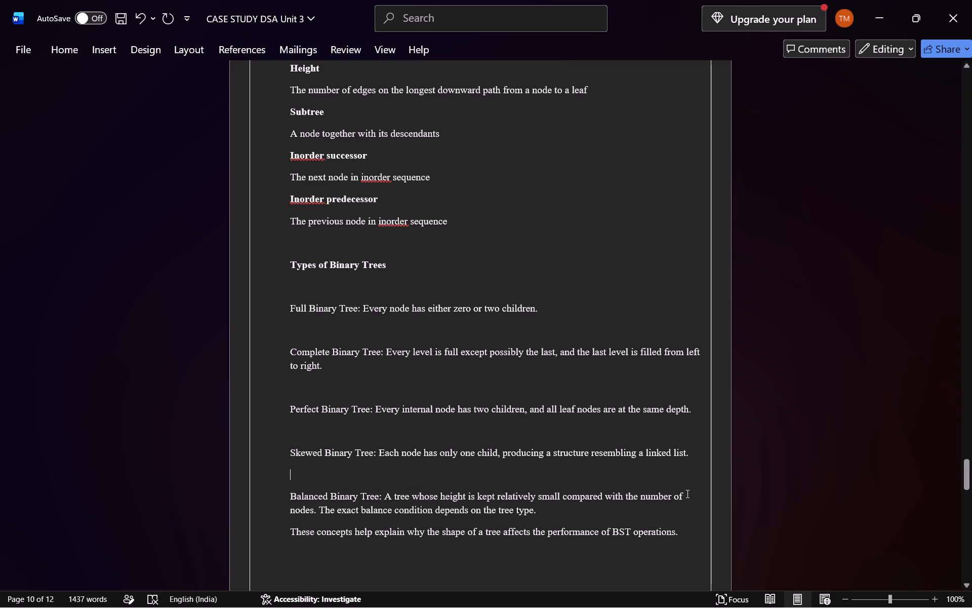
left_click(593, 516)
key("Return")
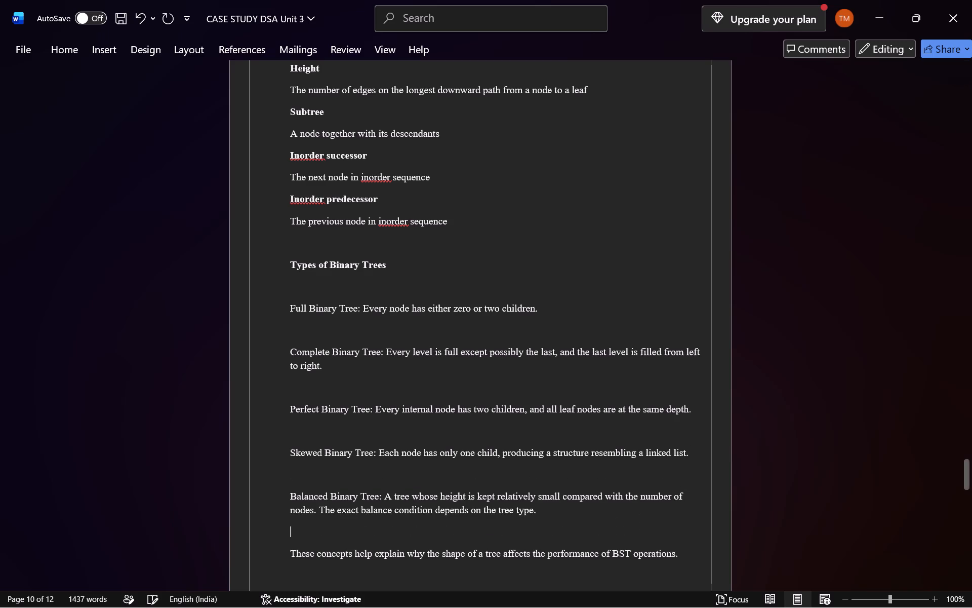
Review the spacing and page breaks across the Theory section, from "Types of Binary Trees" back to "What Is a Binary Tree?" and down again.
scroll(542, 499, "down", 1)
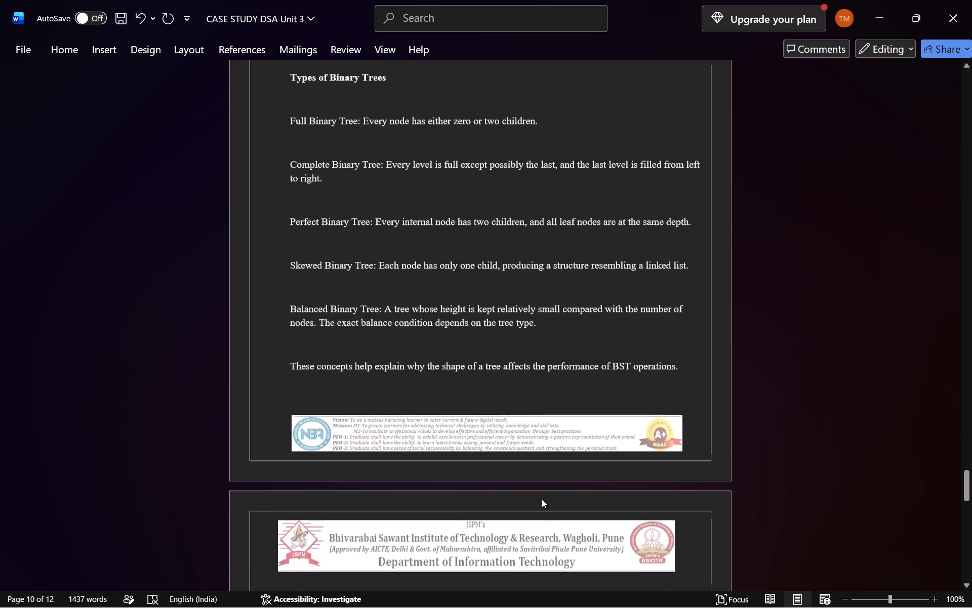
scroll(542, 499, "down", 1)
scroll(542, 499, "up", 2)
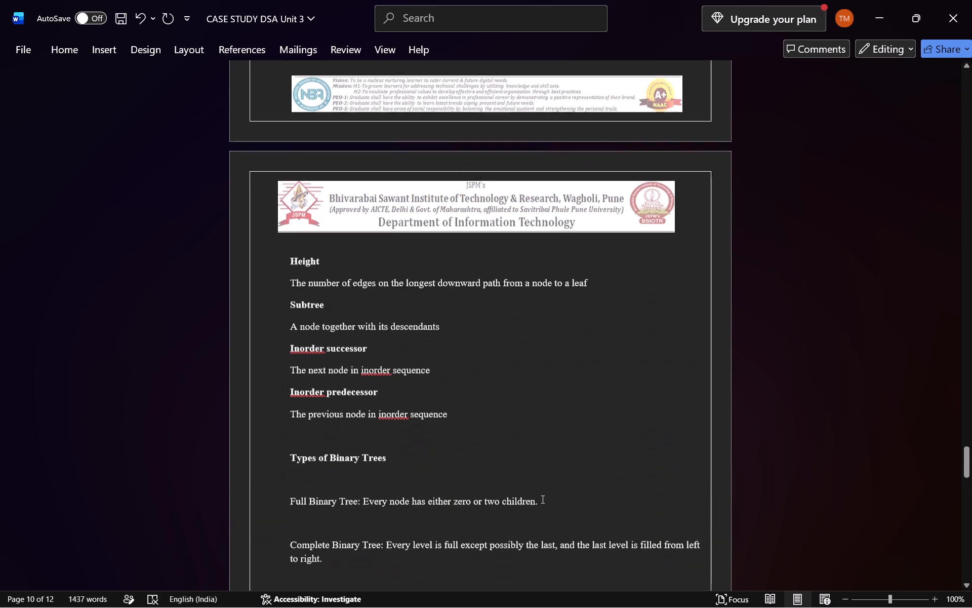
scroll(542, 499, "up", 6)
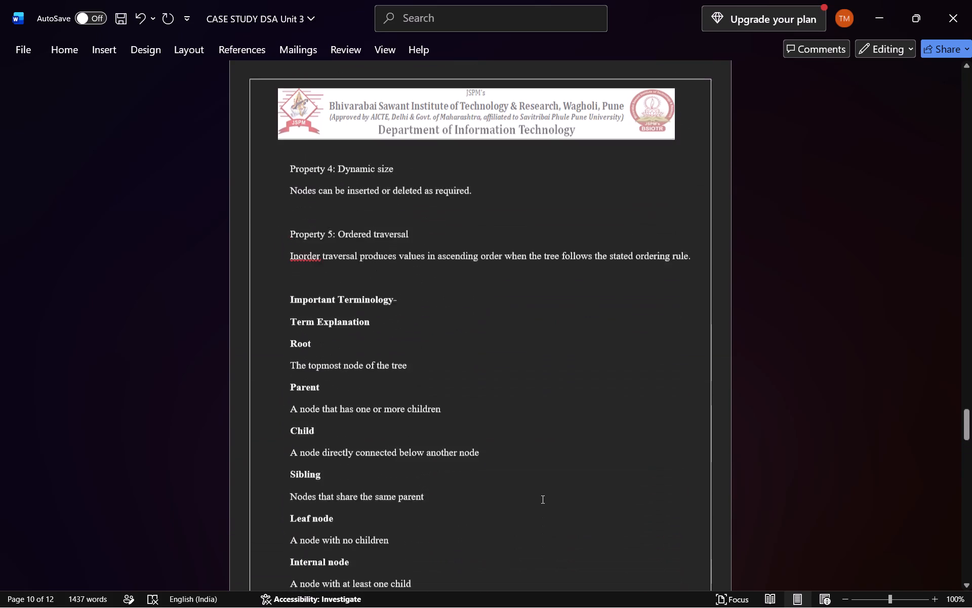
scroll(542, 499, "up", 5)
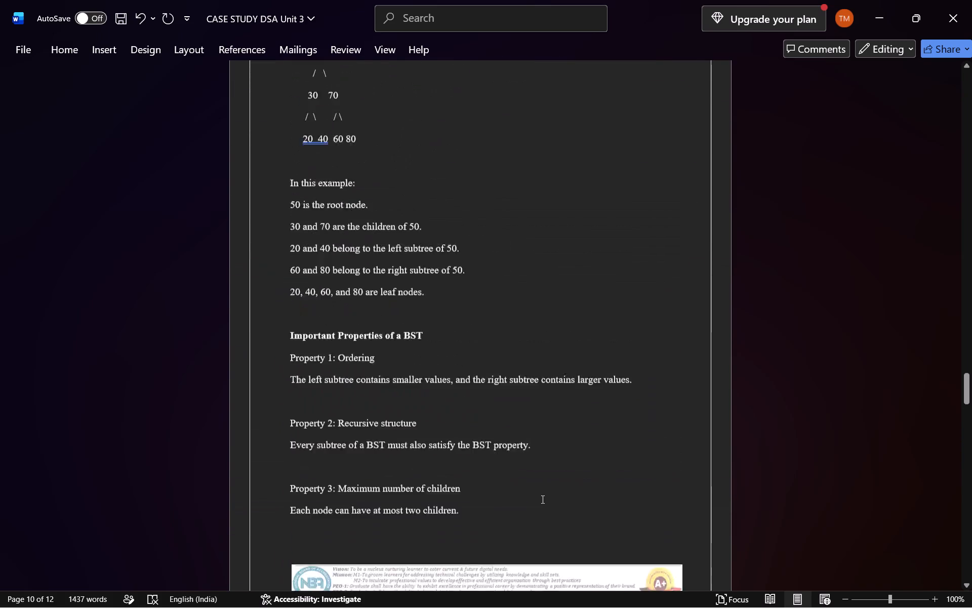
scroll(542, 499, "up", 3)
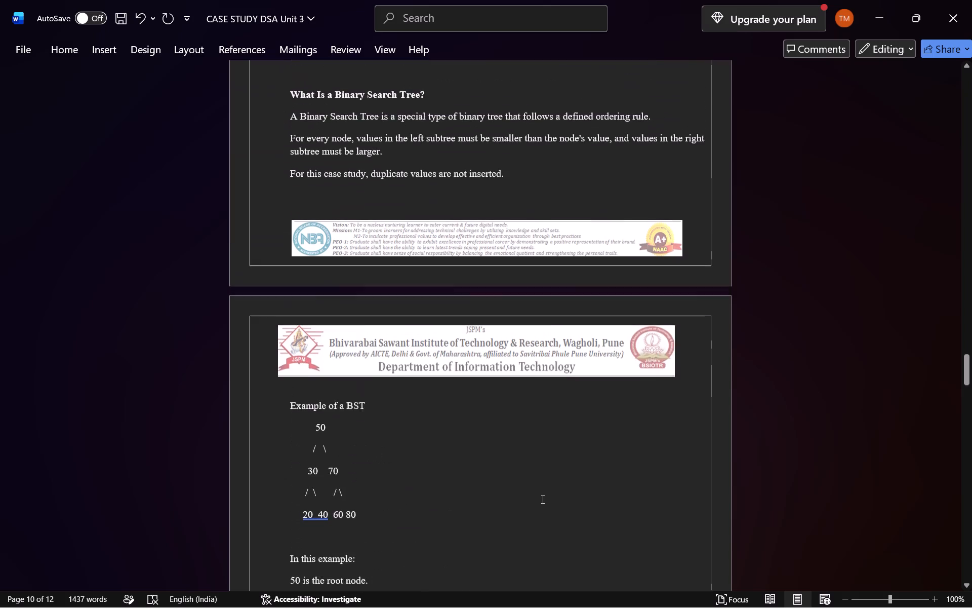
scroll(542, 499, "up", 2)
scroll(542, 499, "down", 2)
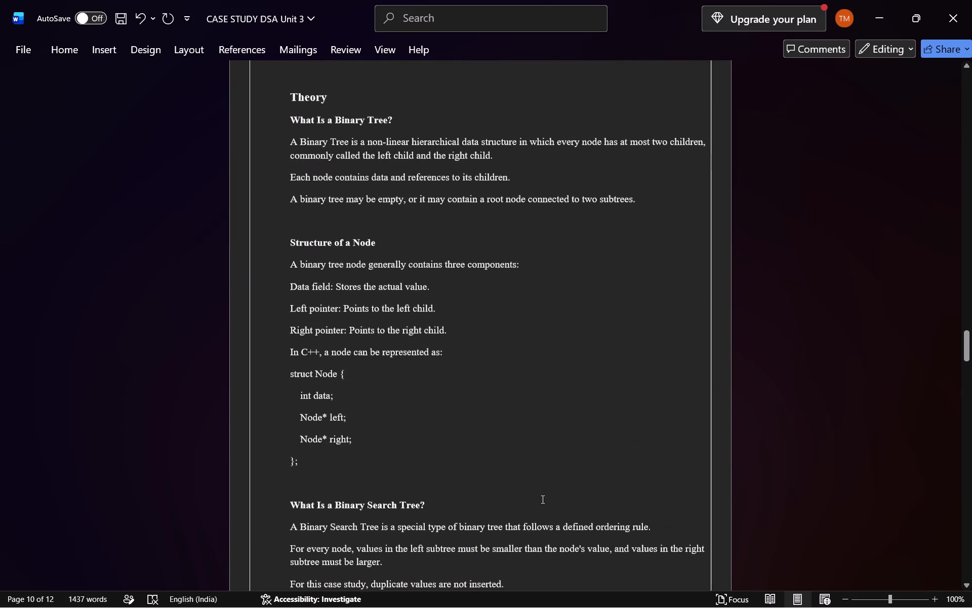
scroll(542, 499, "down", 7)
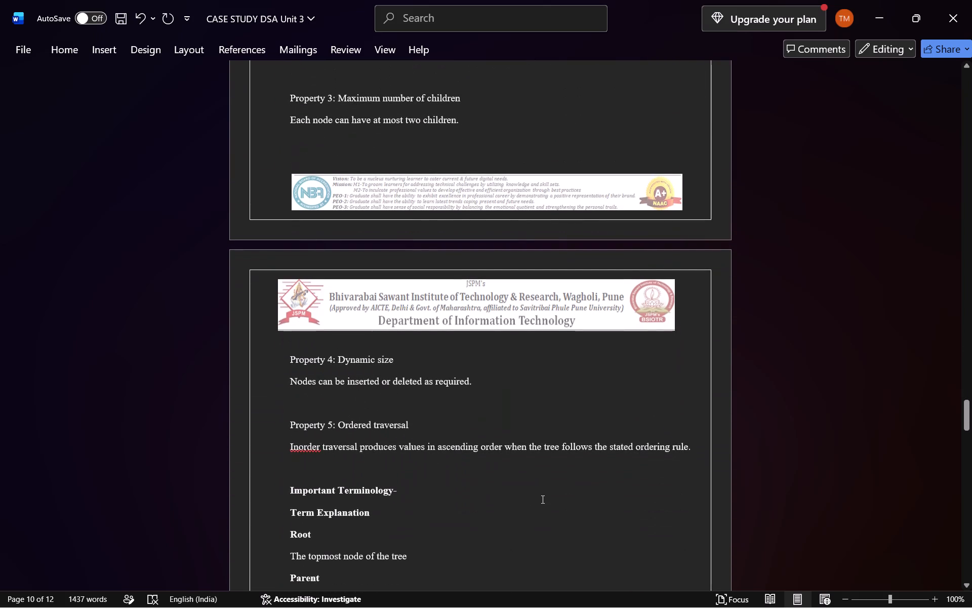
scroll(542, 499, "down", 3)
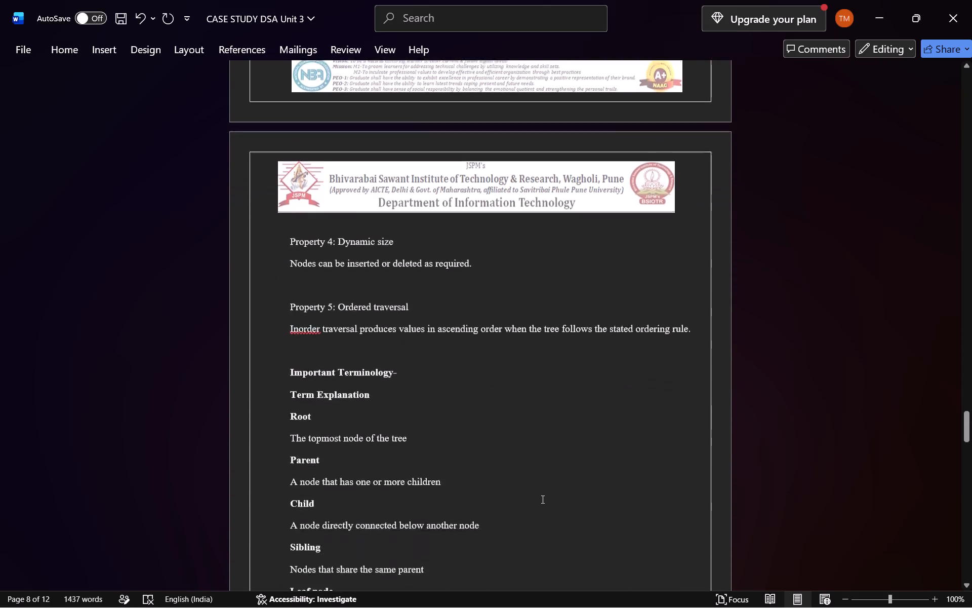
Check the layout from "Important Terminology" through the end of "Types of Binary Trees" and the start of the following page.
scroll(542, 499, "down", 4)
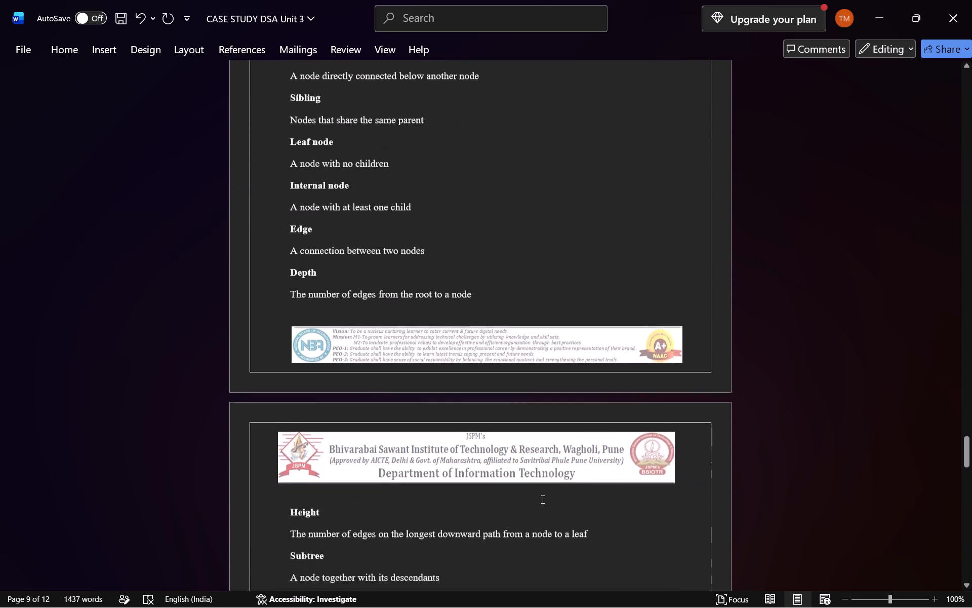
scroll(542, 499, "down", 8)
scroll(542, 499, "up", 1)
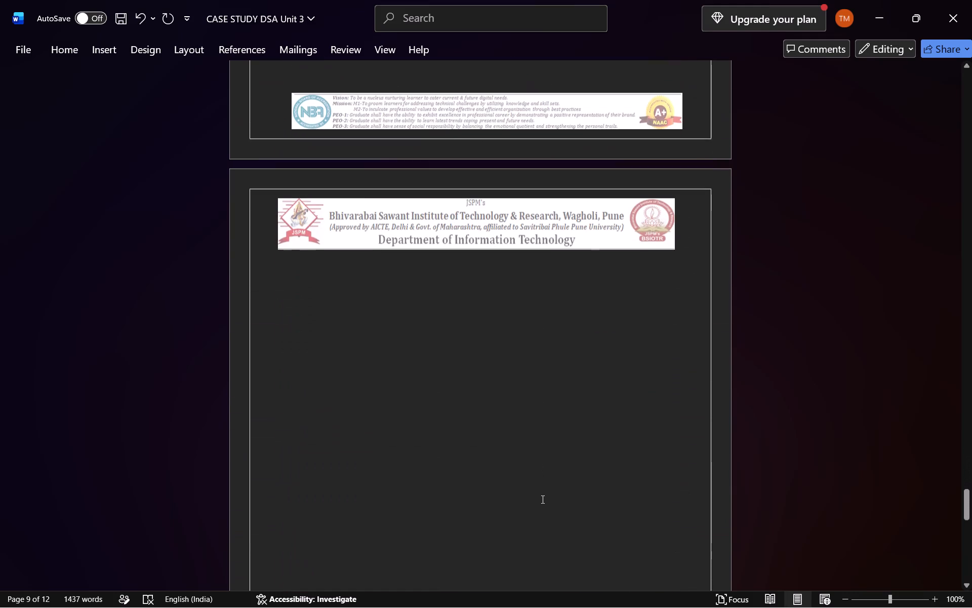
scroll(542, 499, "up", 4)
scroll(542, 499, "down", 1)
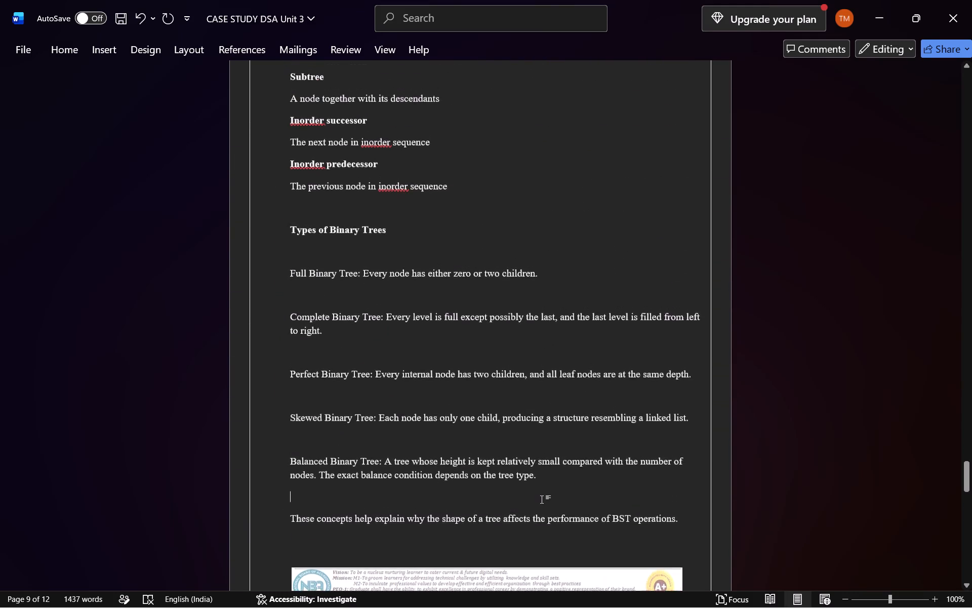
scroll(542, 499, "down", 3)
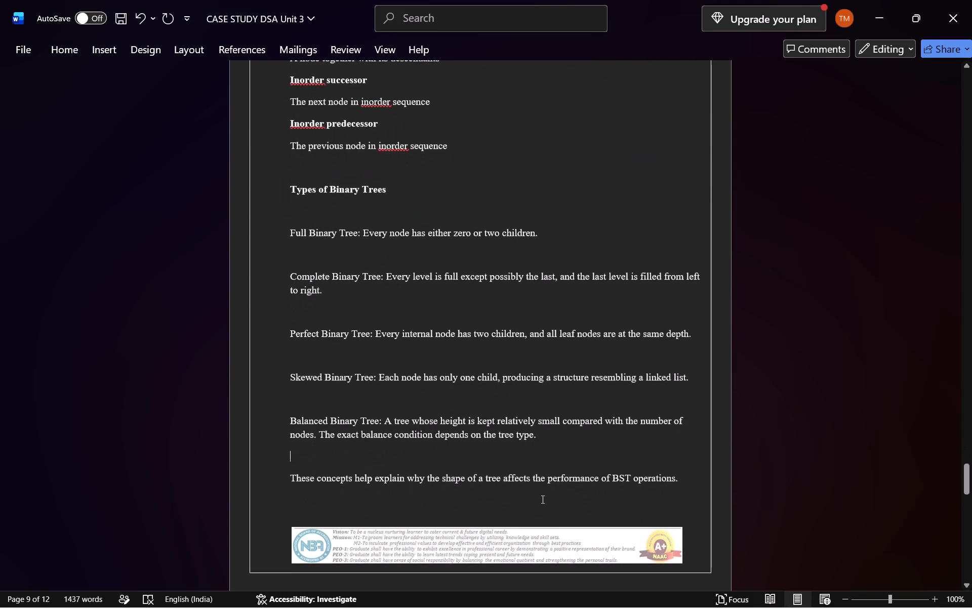
scroll(542, 499, "down", 1)
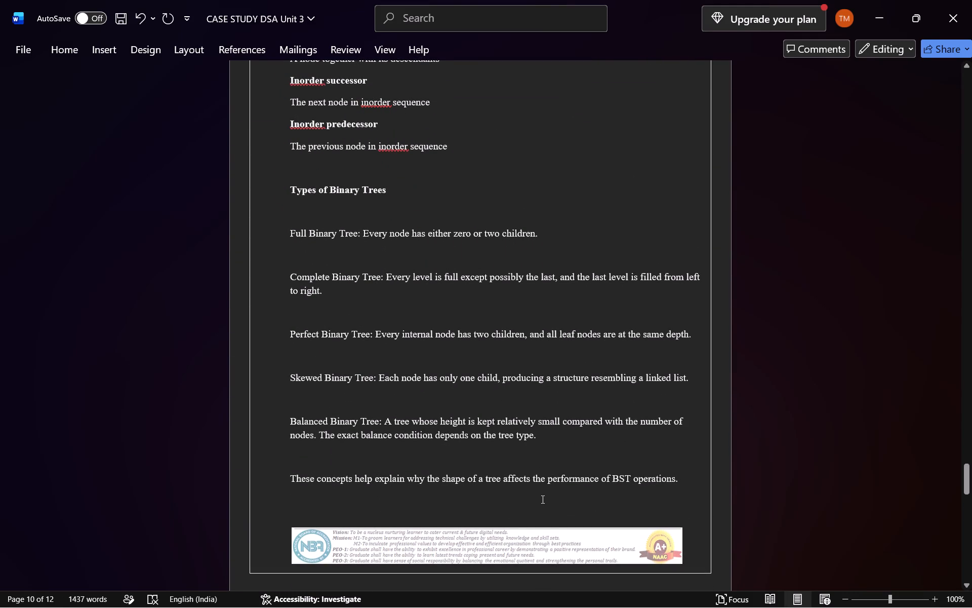
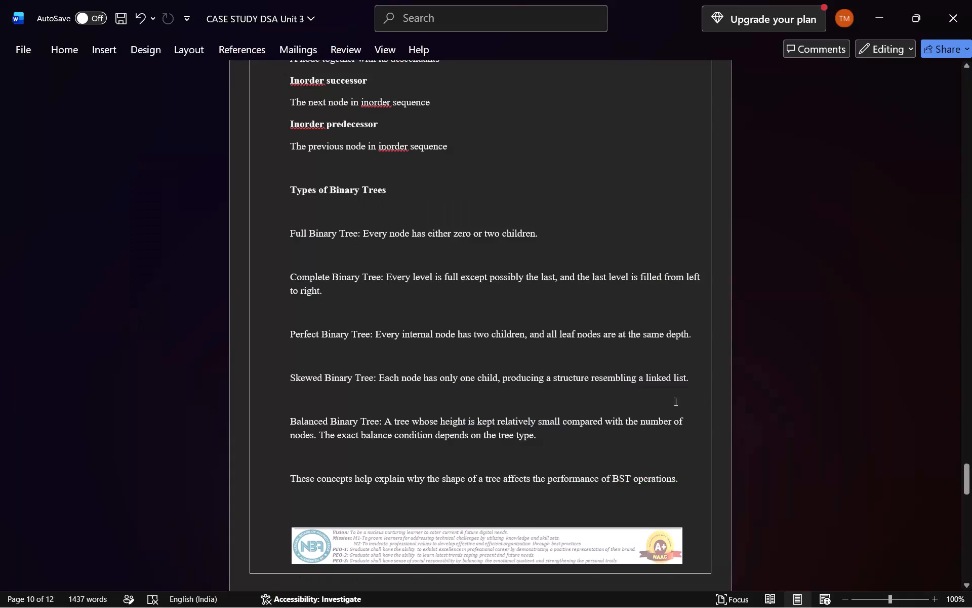
Paste the copied Conclusion, Key Findings and Future Scope text onto the blank page after the "Types of Binary Trees" section.
scroll(606, 447, "down", 3)
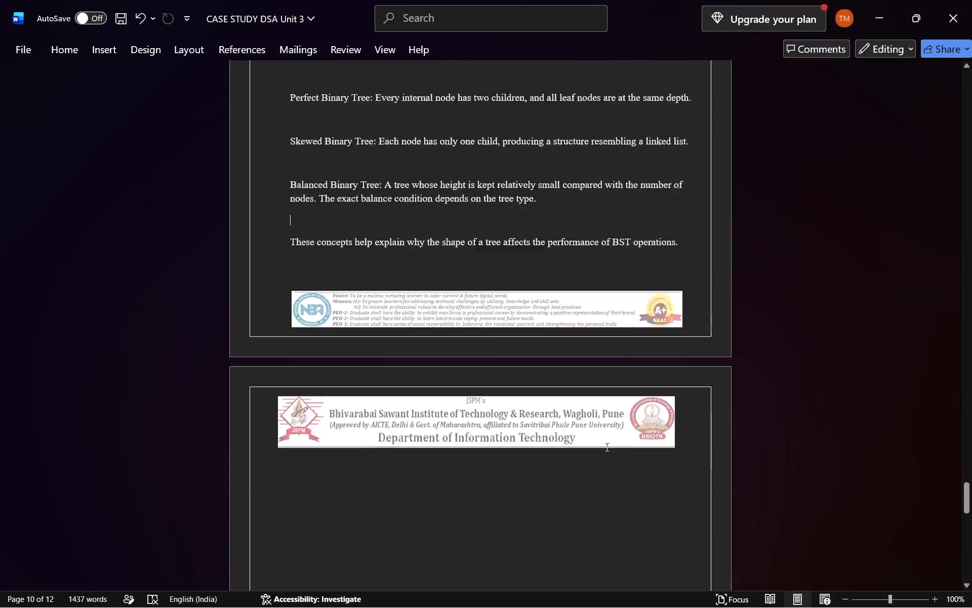
scroll(606, 447, "down", 1)
left_click(371, 312)
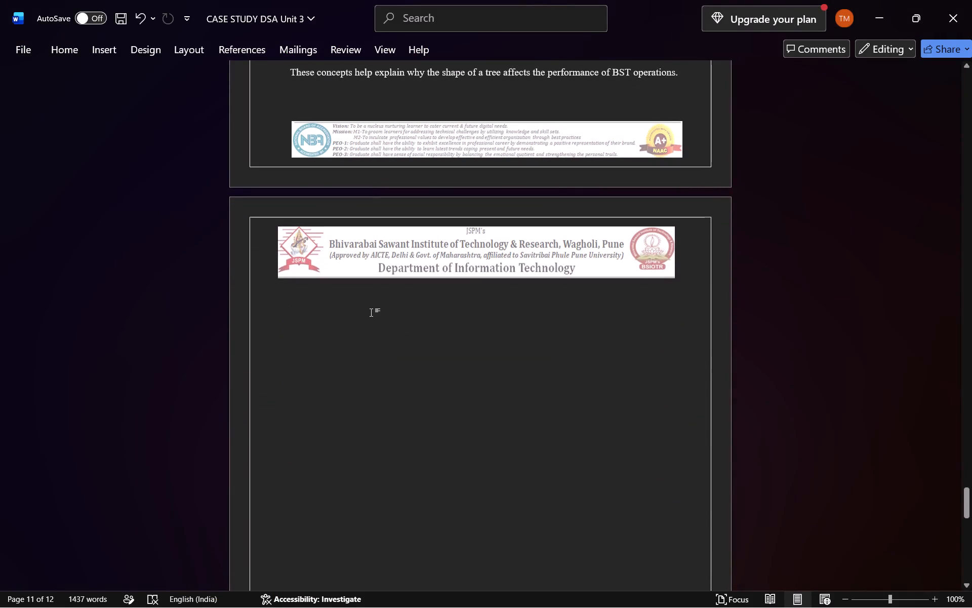
key("ctrl+v")
Select the pasted text from the "Conclusion" heading down through the "Future Scope" items.
scroll(371, 312, "up", 5)
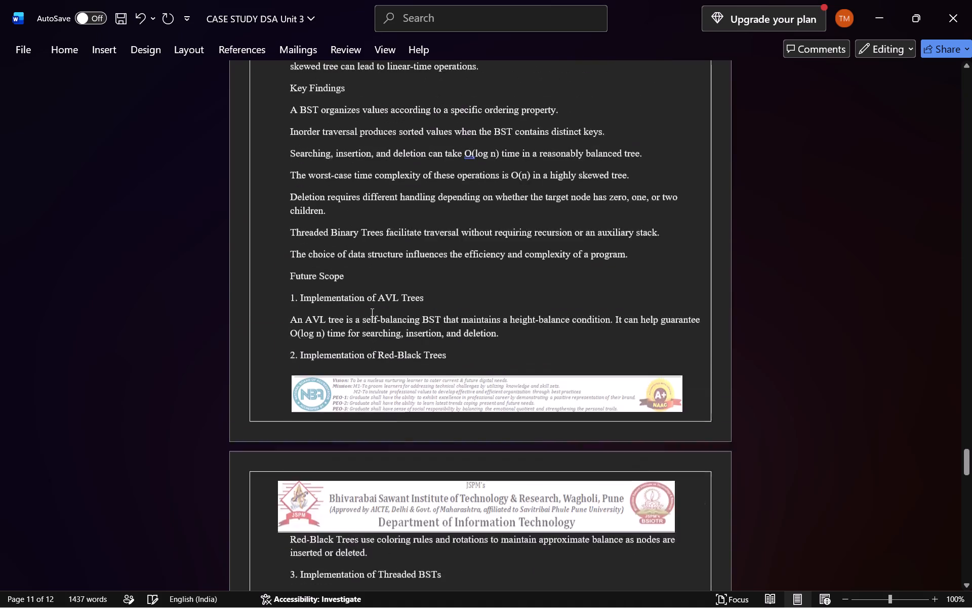
scroll(371, 312, "up", 2)
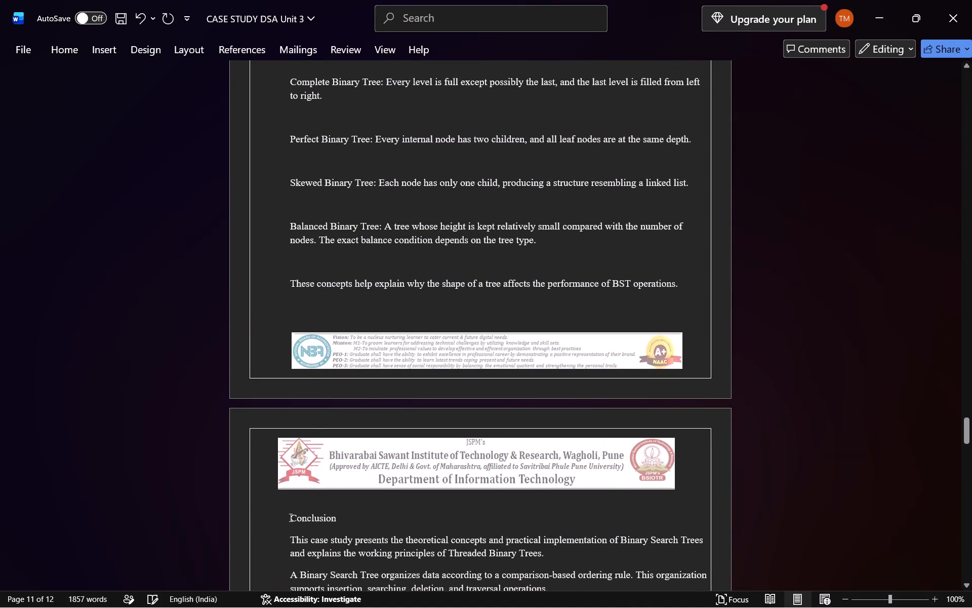
left_click_drag(286, 517, 332, 607)
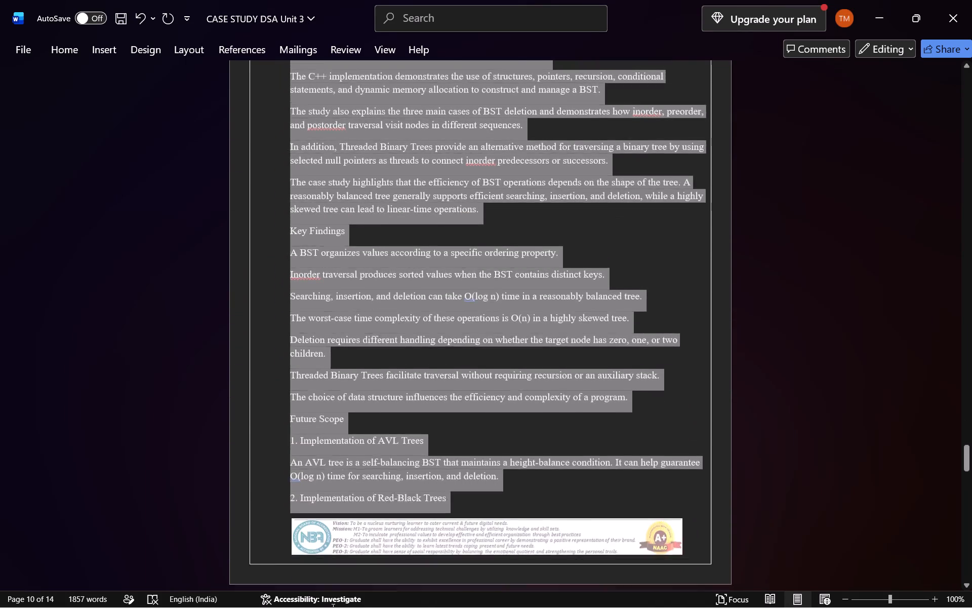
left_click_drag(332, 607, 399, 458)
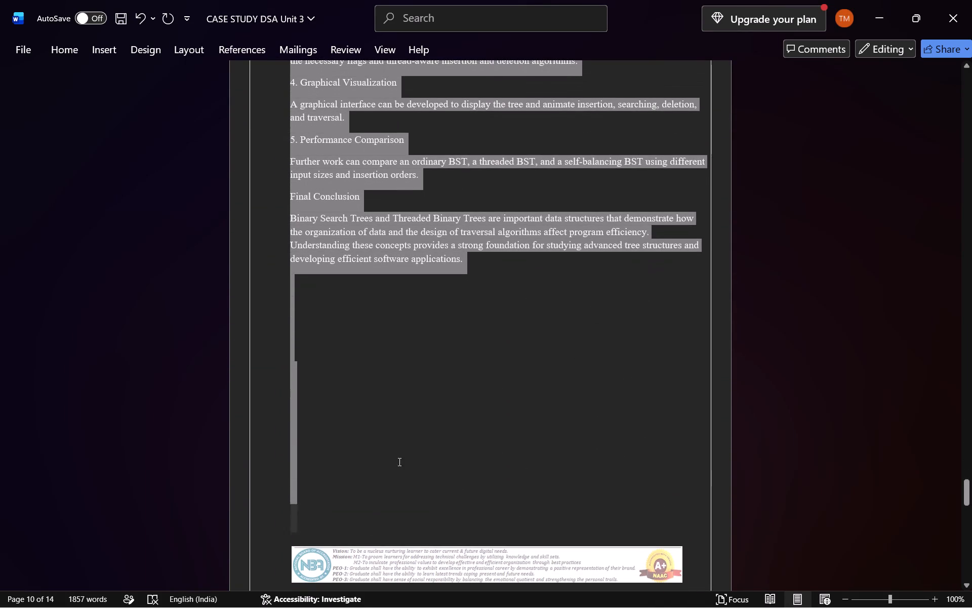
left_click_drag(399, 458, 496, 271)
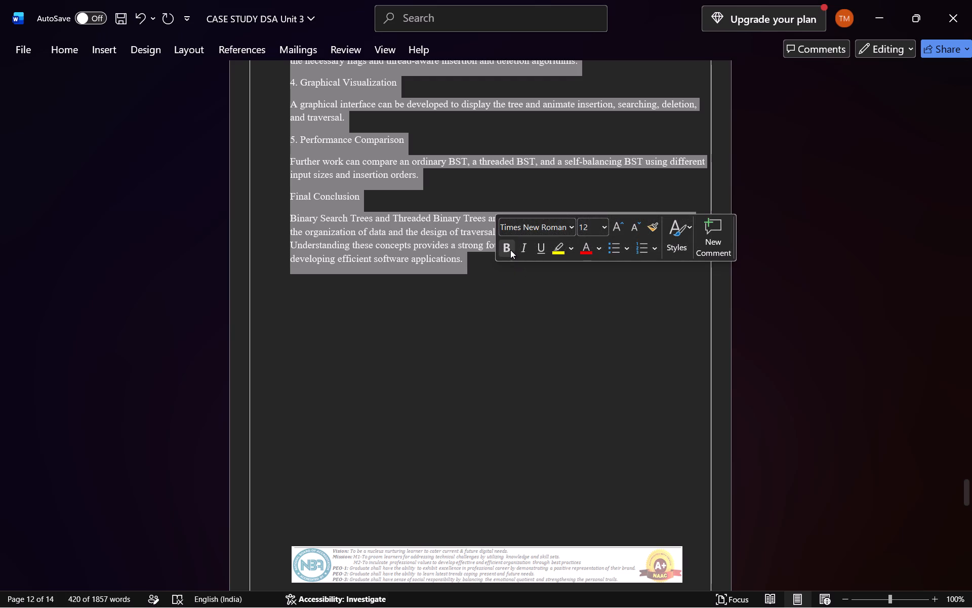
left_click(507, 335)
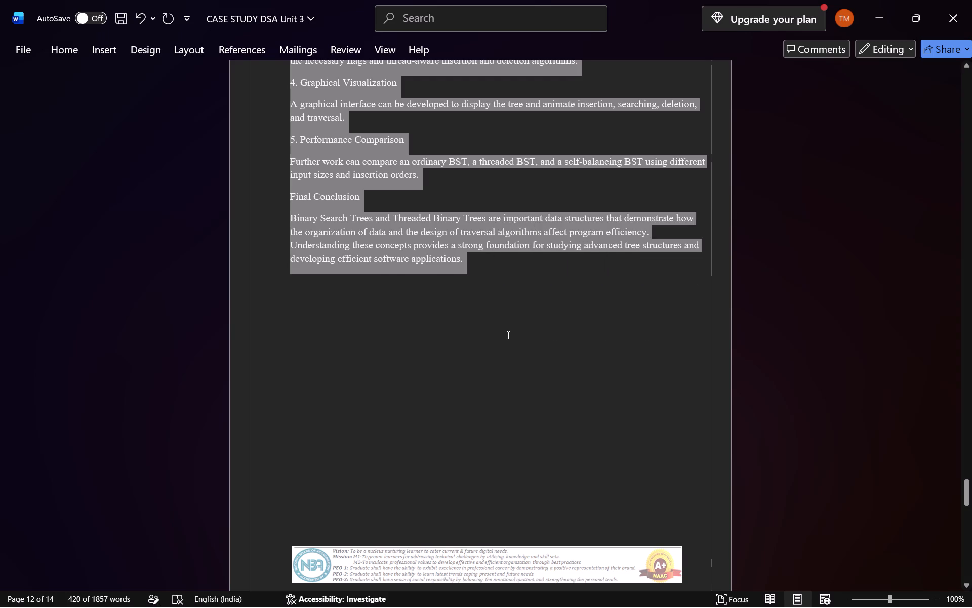
Bold the "Final Conclusion" subheading.
scroll(421, 278, "up", 1)
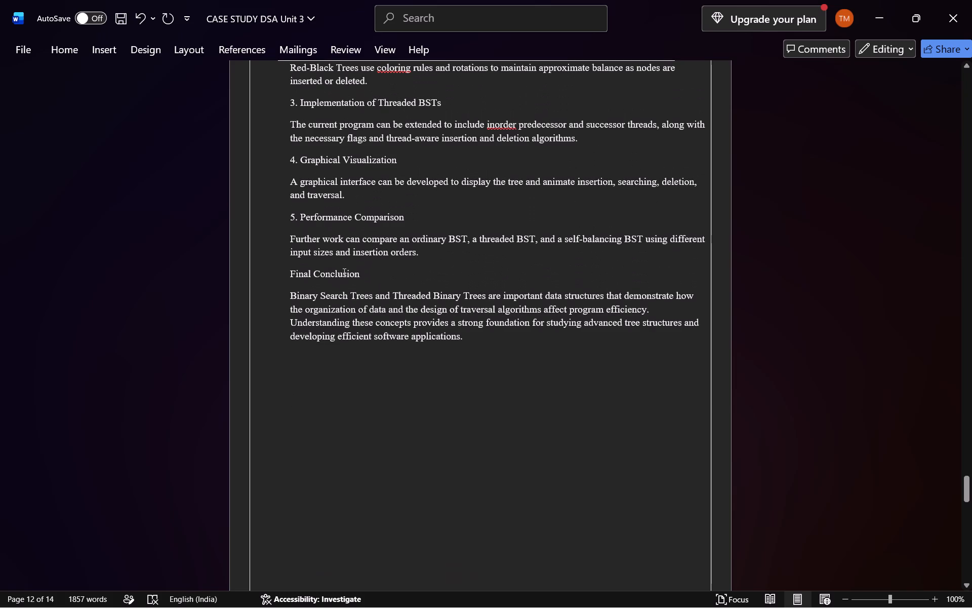
left_click_drag(371, 276, 288, 277)
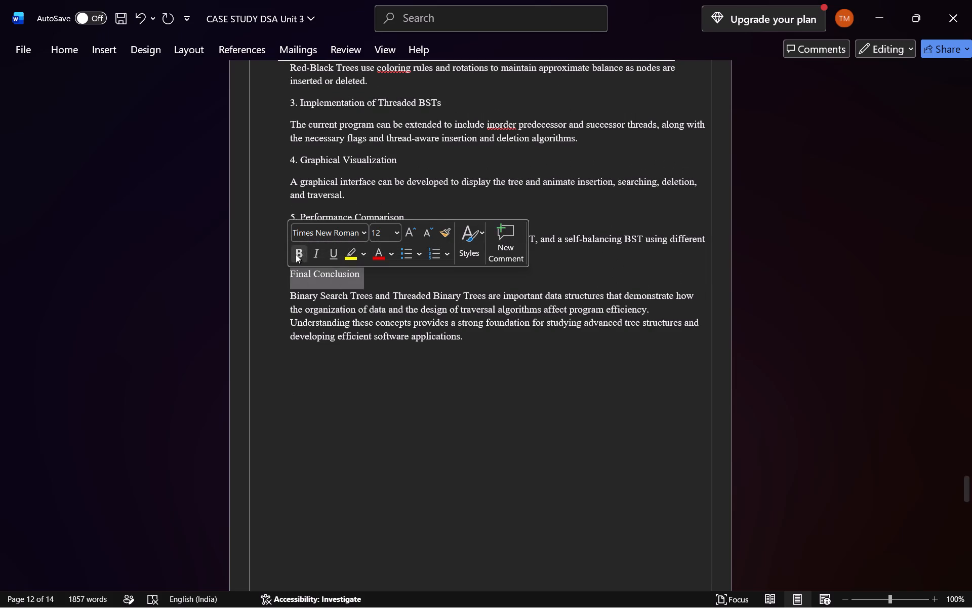
left_click(296, 254)
Delete the leftover placeholder headings "1. Output :" and "1. Conclusion" from the otherwise empty pages after the Final Conclusion text.
scroll(321, 340, "up", 1)
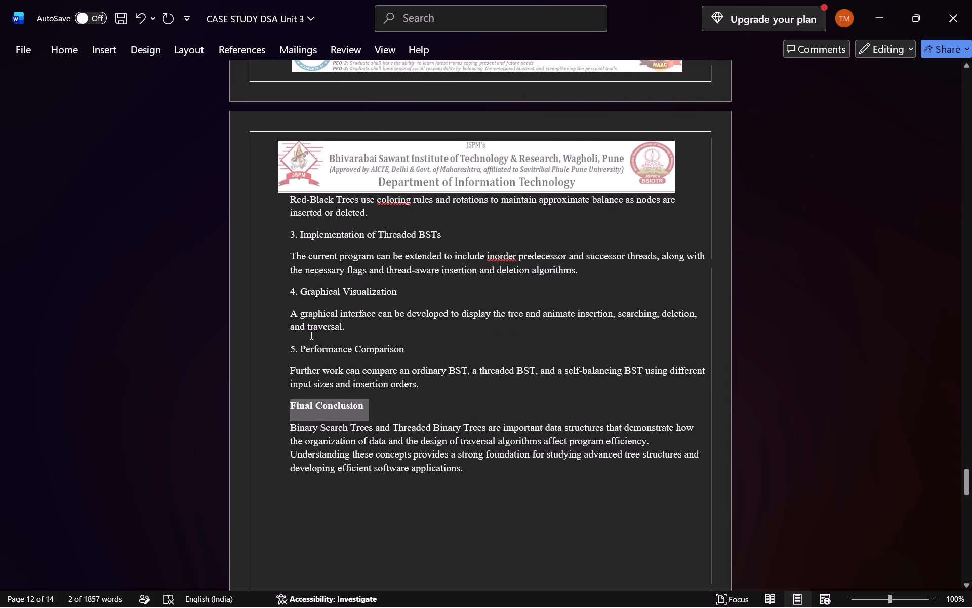
scroll(310, 332, "down", 6)
scroll(310, 332, "up", 2)
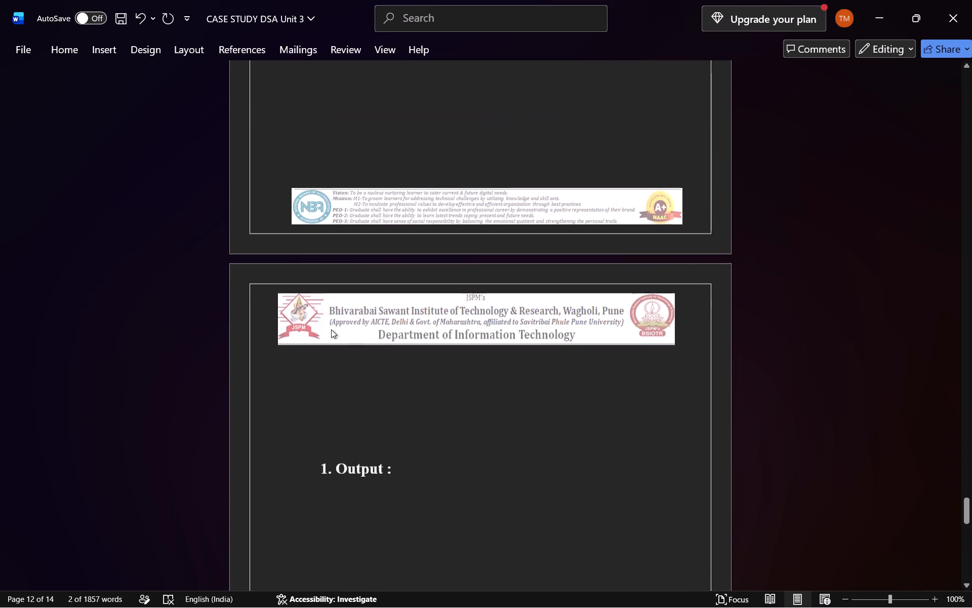
left_click_drag(412, 466, 321, 467)
key("BackSpace")
scroll(321, 467, "down", 4)
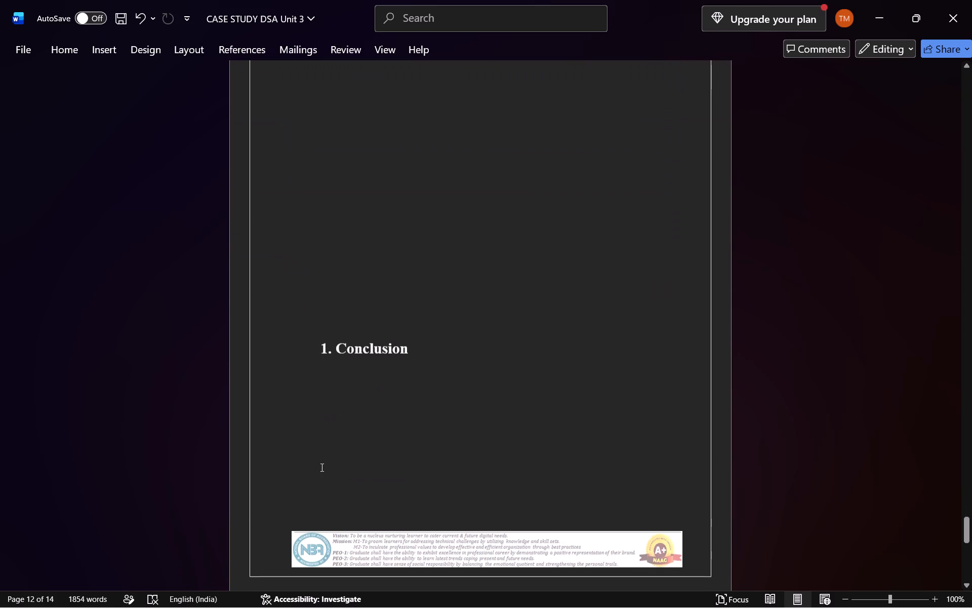
left_click_drag(422, 349, 307, 351)
key("BackSpace")
Delete the empty paragraphs at the document's end to remove the two blank pages following the Final Conclusion page.
scroll(307, 351, "down", 3)
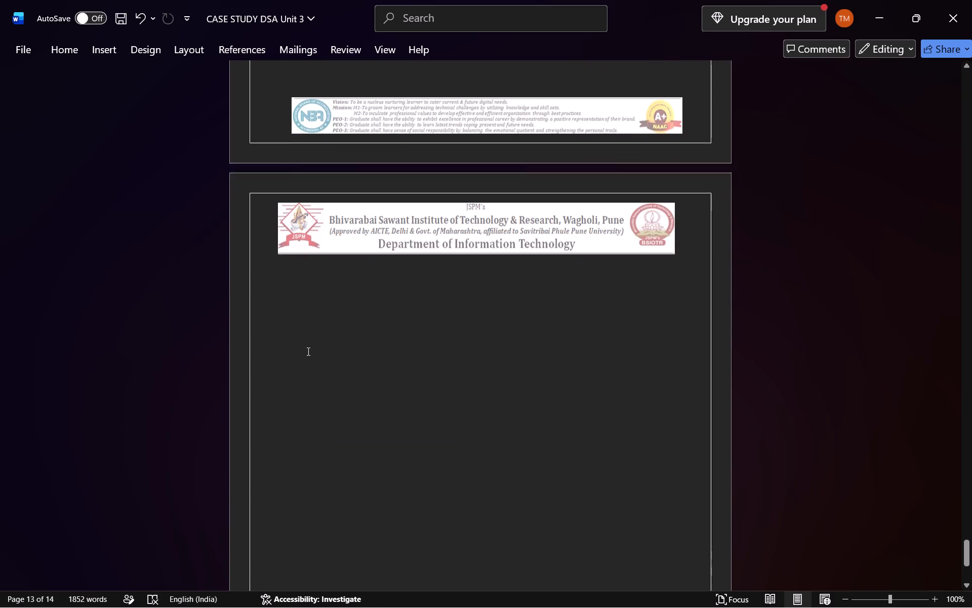
scroll(307, 351, "down", 6)
scroll(307, 351, "down", 4, "ctrl")
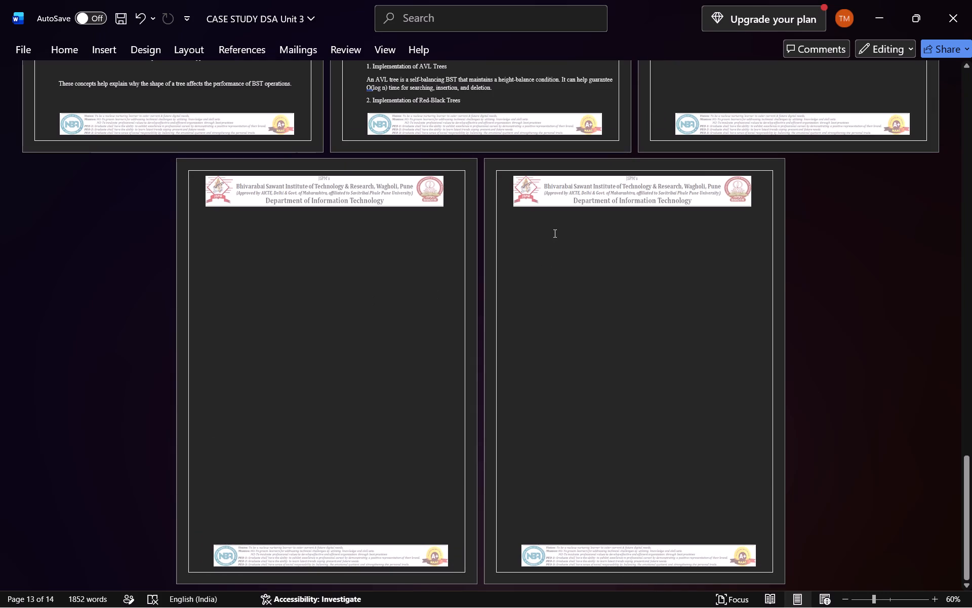
left_click(554, 233)
key("Delete")
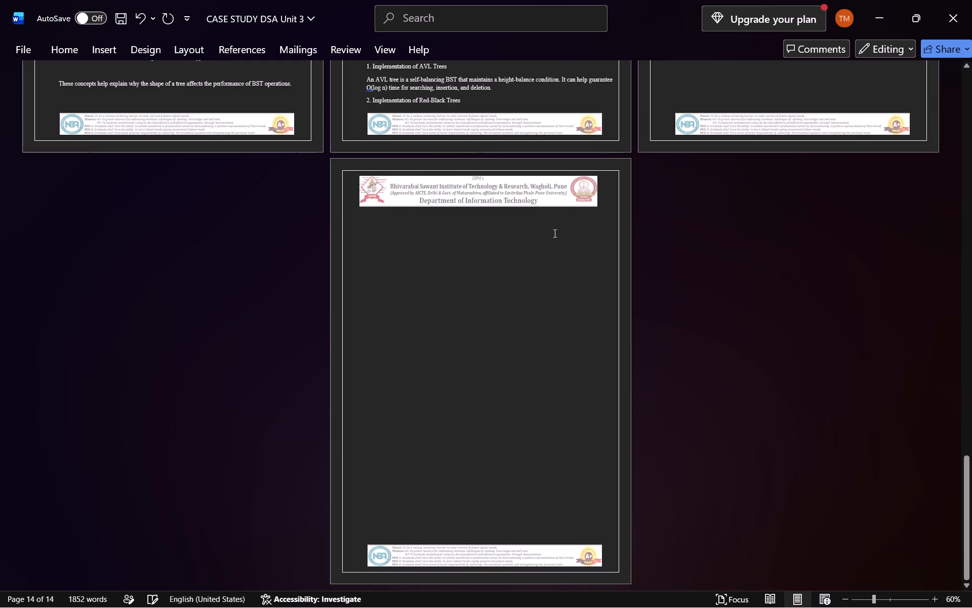
key("Delete")
key("Delete")
key("Delete")
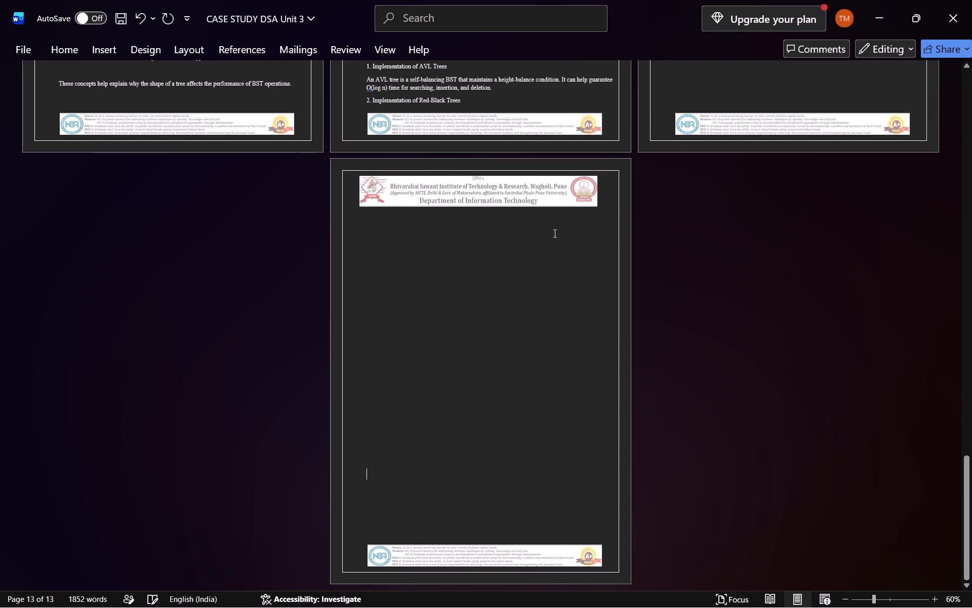
key("Delete")
key("Delete")
key("Delete")
key("Delete")
key("Delete")
key("Delete")
key("Delete")
key("Delete")
key("Delete")
key("Delete")
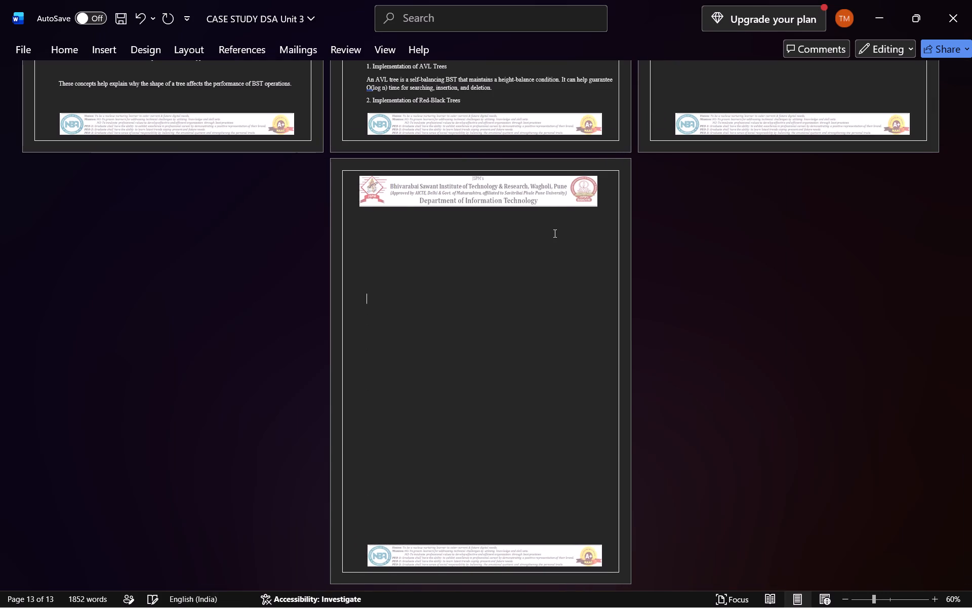
key("Delete")
key("Delete")
key("Delete")
key("Delete")
key("Delete")
key("Delete")
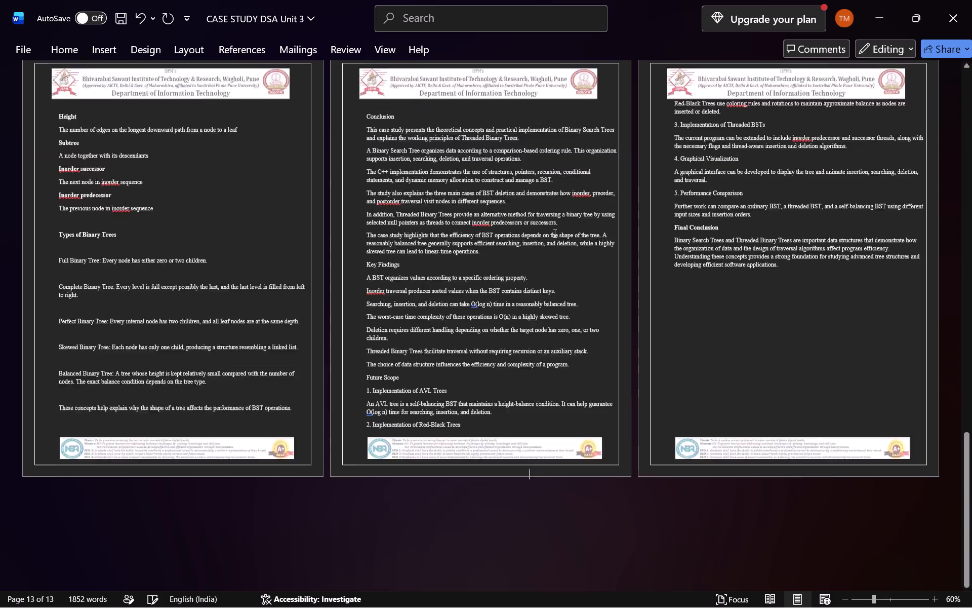
Format the "Conclusion" heading above the closing paragraphs as bold at font size 14.
scroll(554, 233, "down", 1)
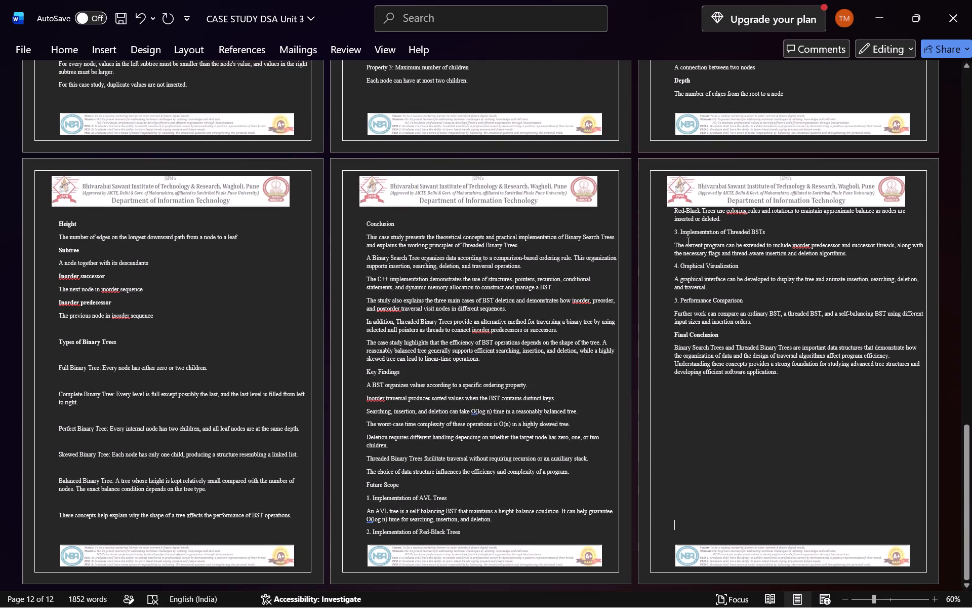
left_click_drag(395, 222, 395, 222)
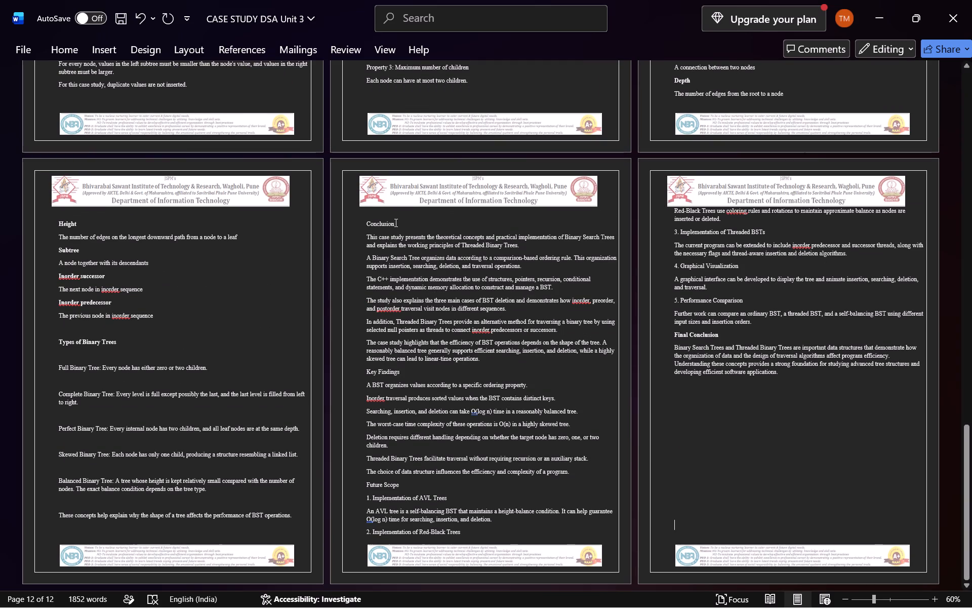
left_click_drag(395, 222, 364, 224)
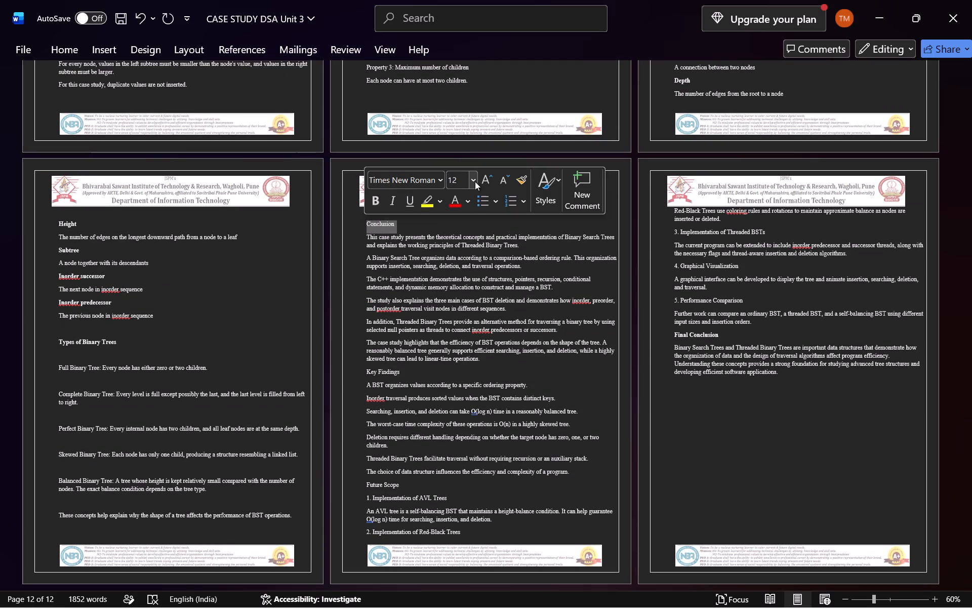
left_click(472, 182)
left_click(467, 291)
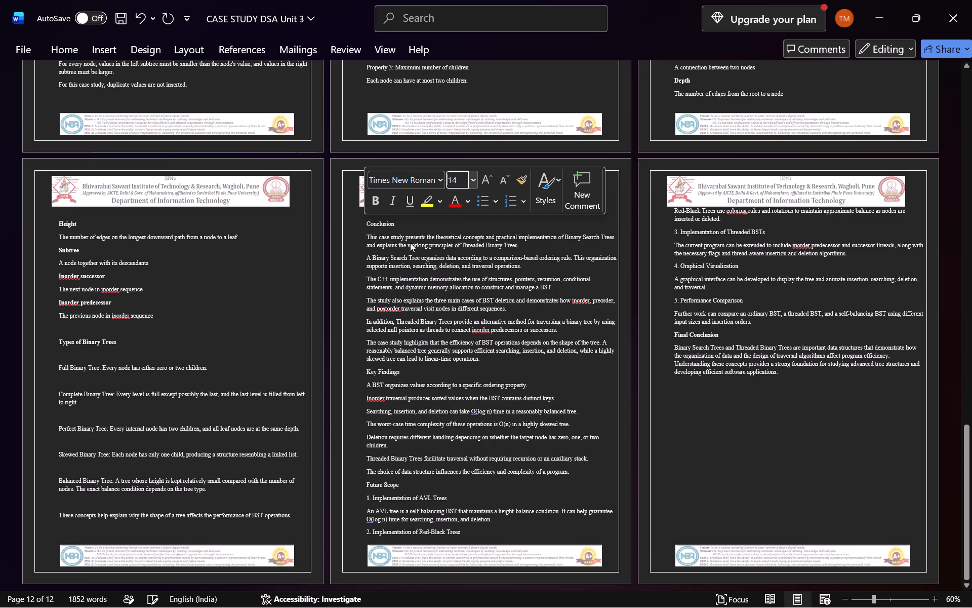
left_click(379, 206)
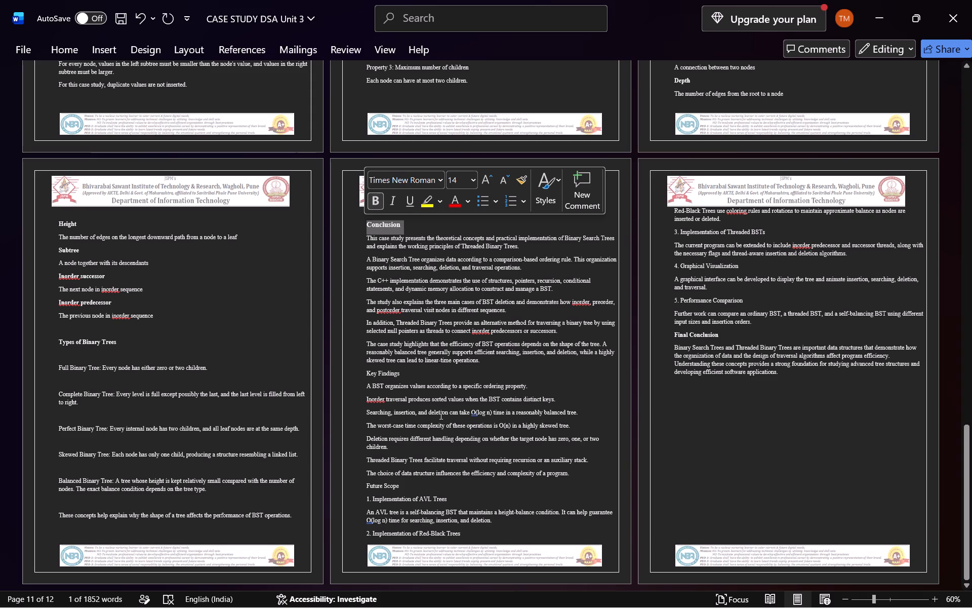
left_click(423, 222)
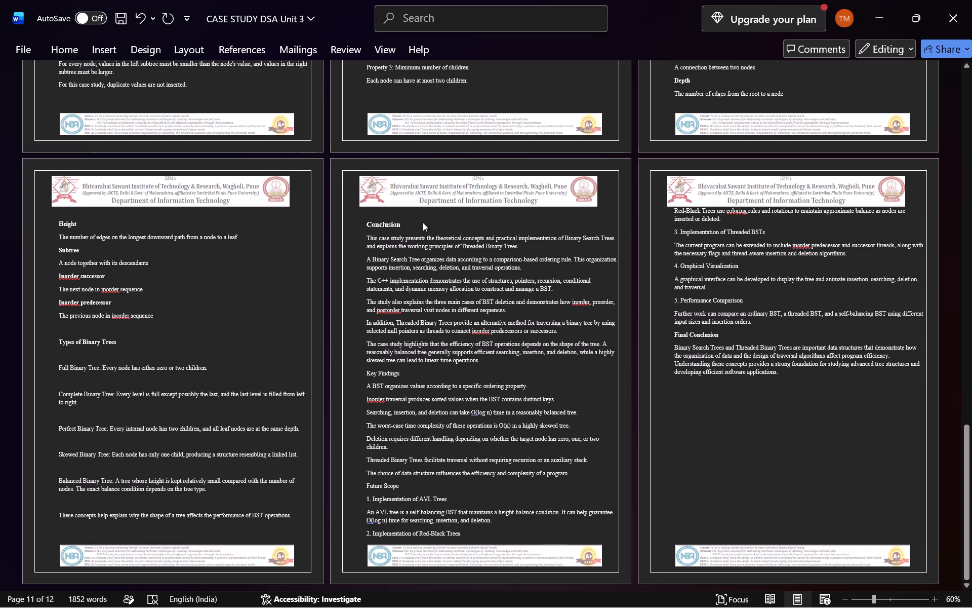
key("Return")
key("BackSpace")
Bold the "Future Scope" subheading and insert an empty line above it.
left_click_drag(399, 487, 366, 486)
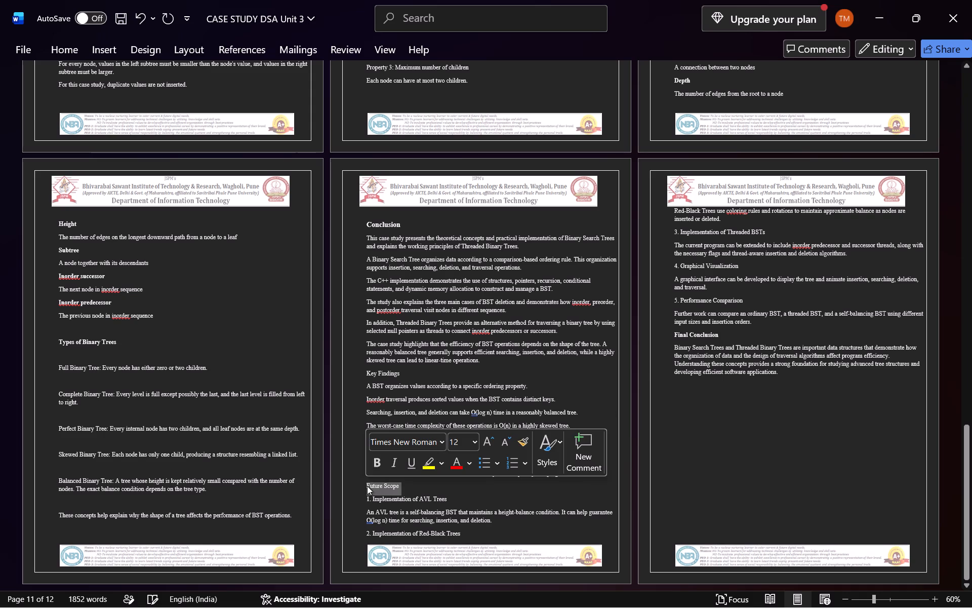
left_click(374, 463)
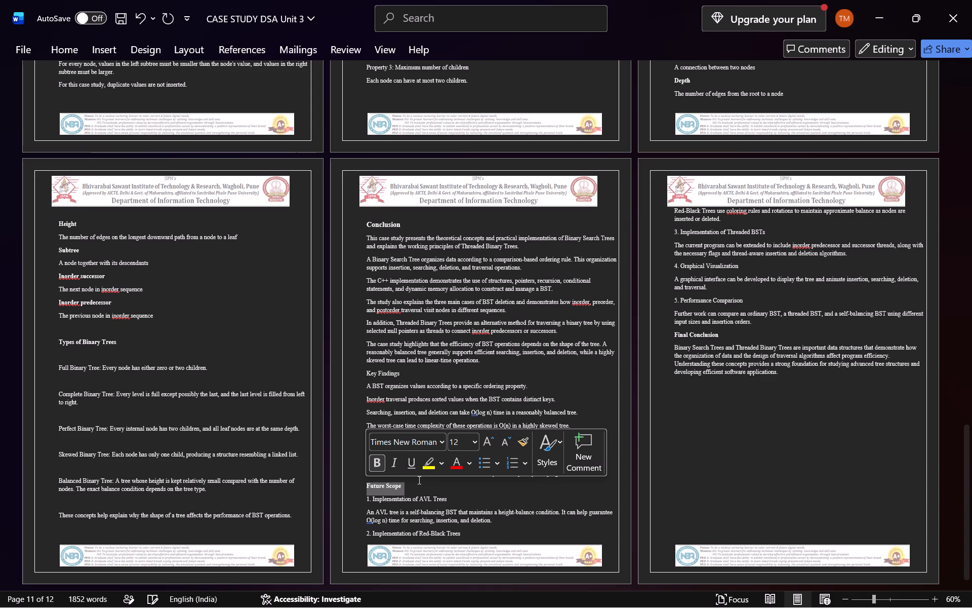
scroll(506, 385, "down", 1)
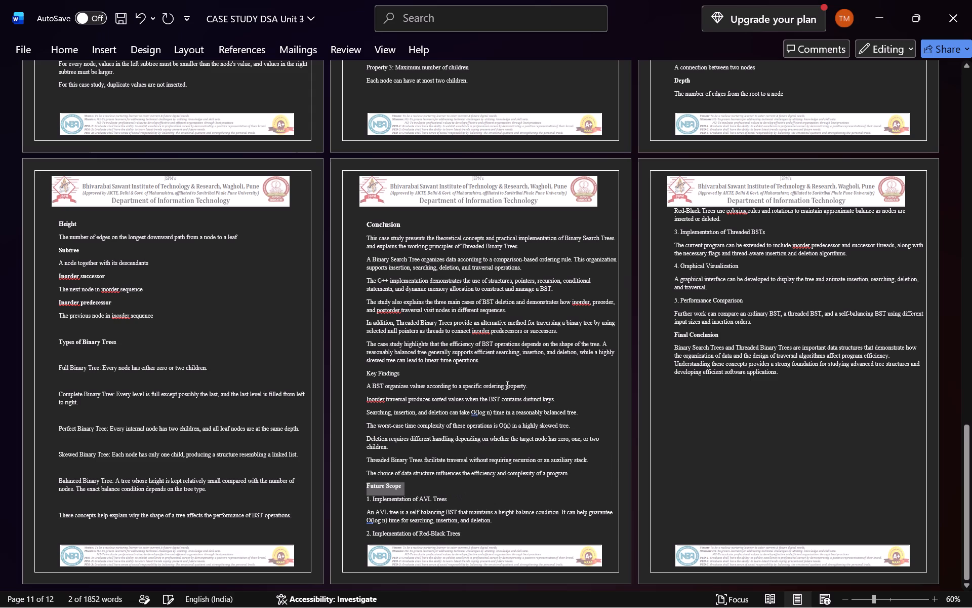
scroll(506, 385, "down", 1)
left_click(574, 477)
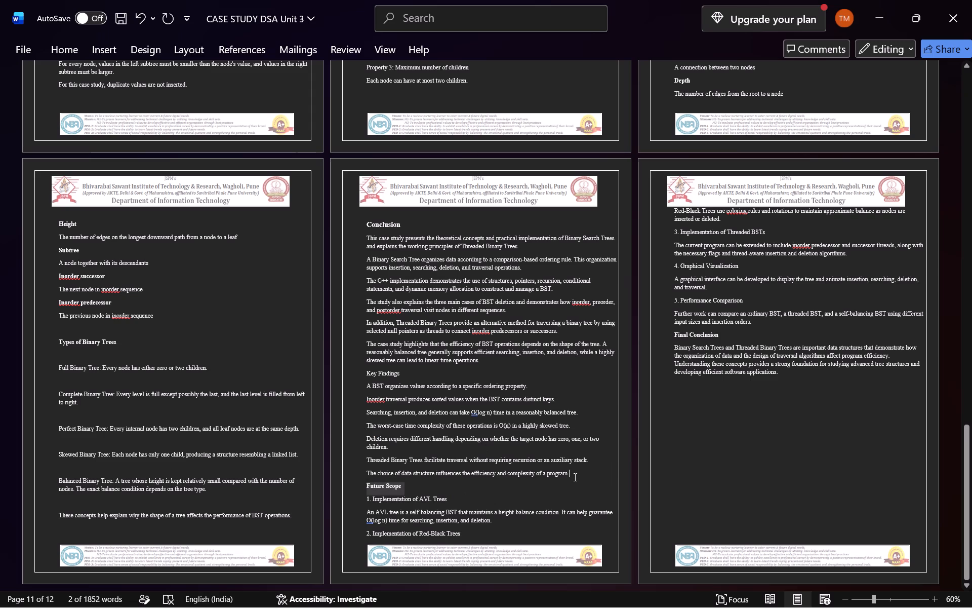
key("Return")
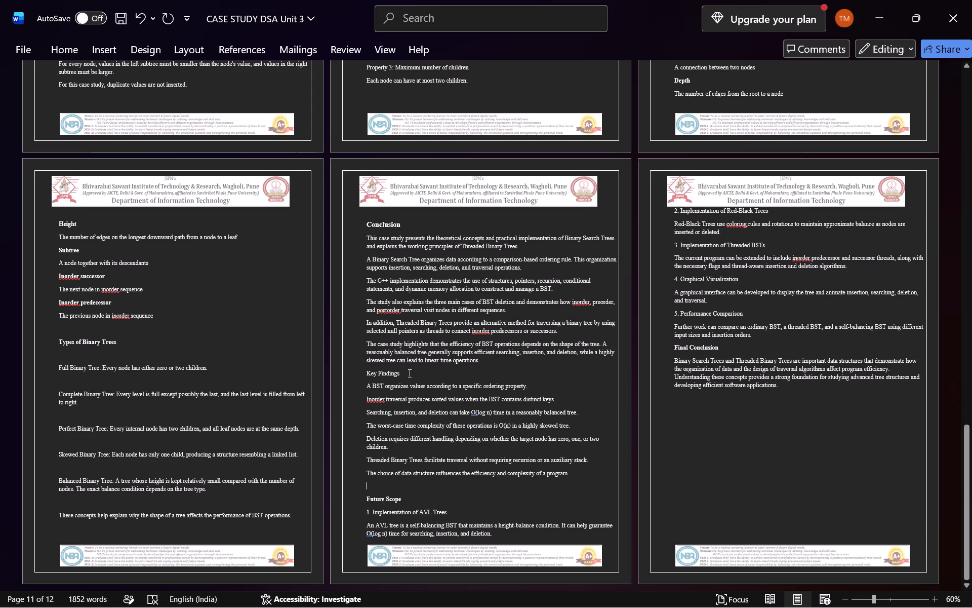
Bold the "Key Findings" subheading and insert one empty line above and one below it.
left_click_drag(408, 373, 359, 373)
left_click(370, 355)
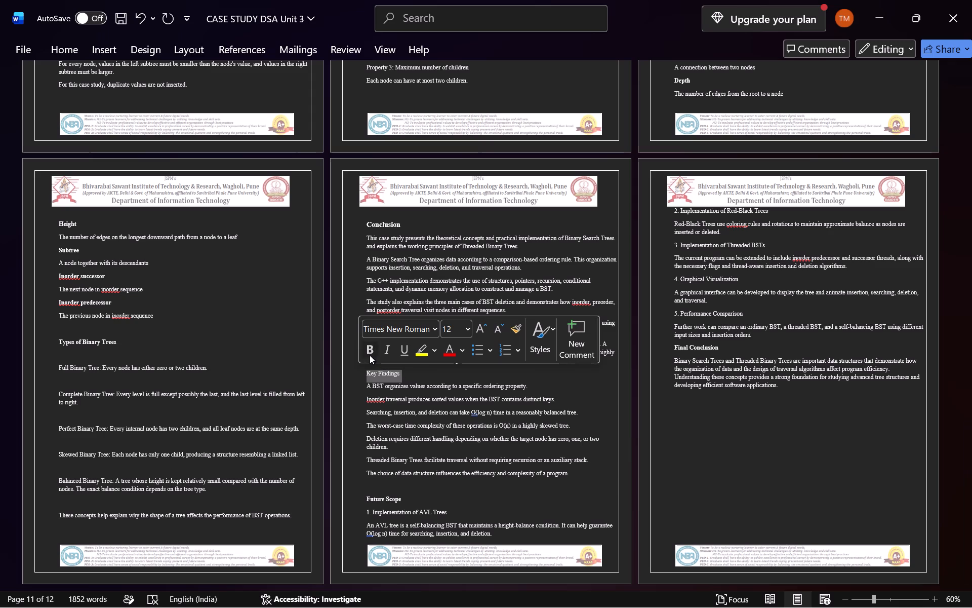
left_click(491, 374)
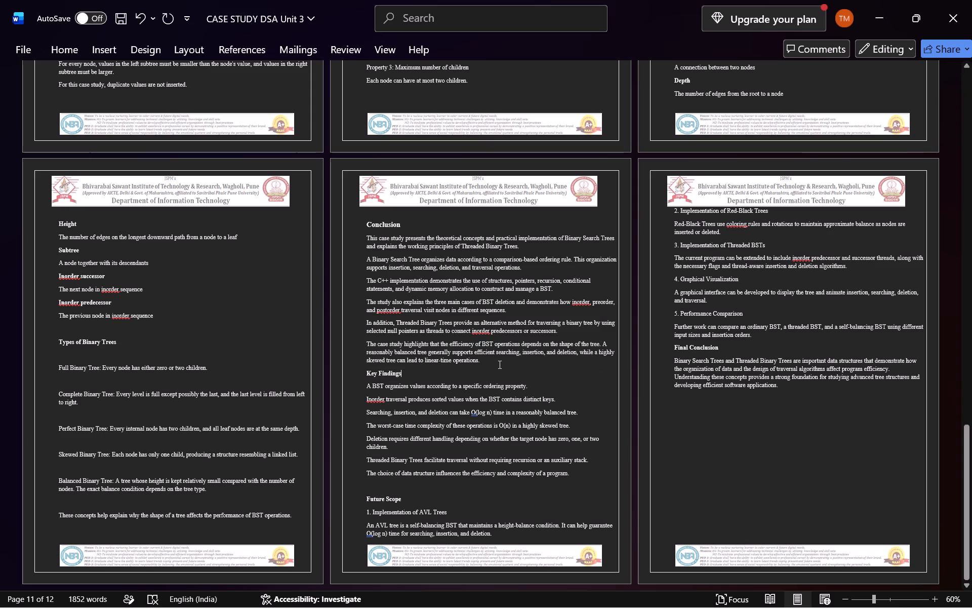
left_click(499, 363)
key("Return")
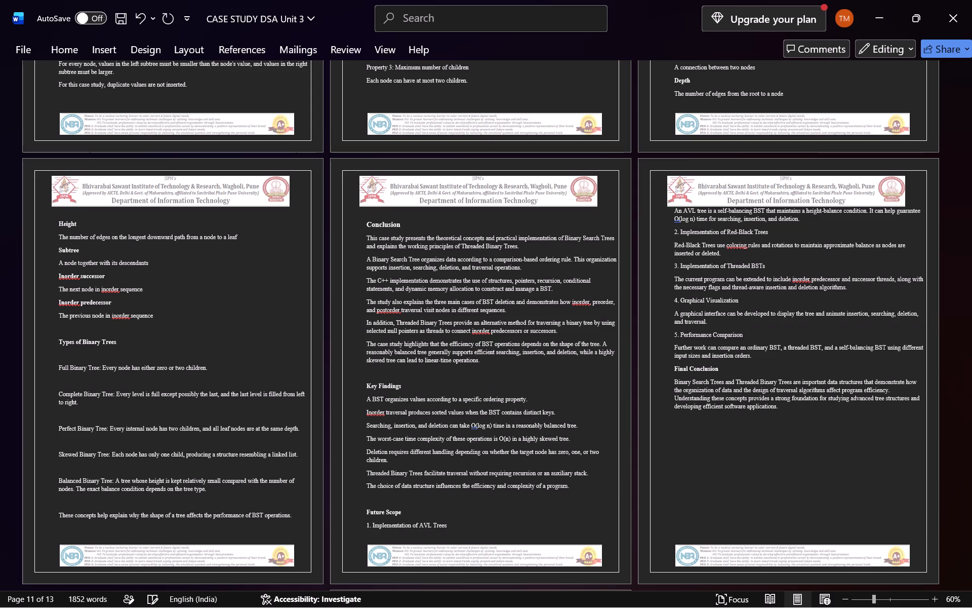
left_click(419, 388)
key("Return")
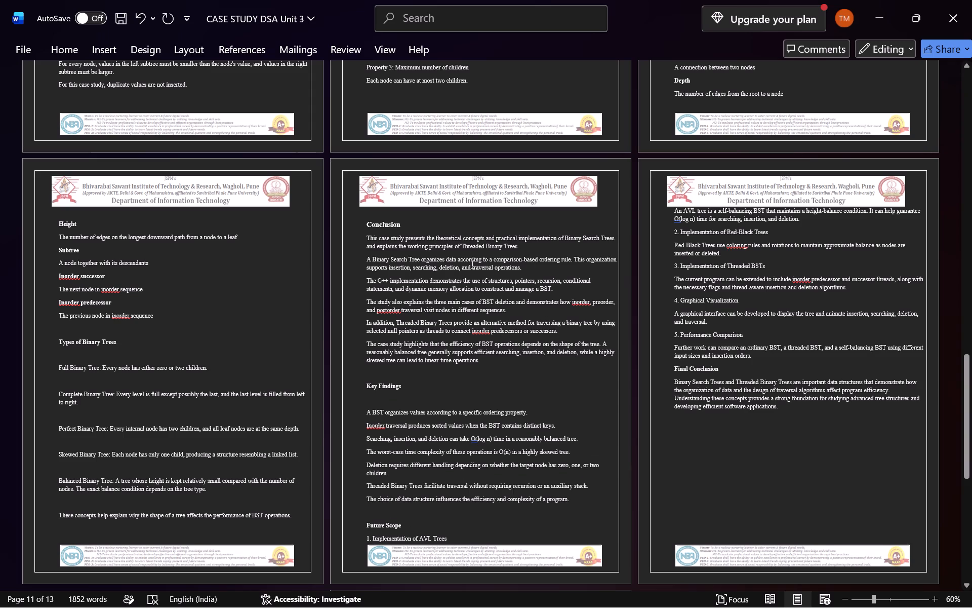
Insert two more empty lines above "Future Scope" to move that subheading to the start of the following page.
scroll(522, 402, "down", 1)
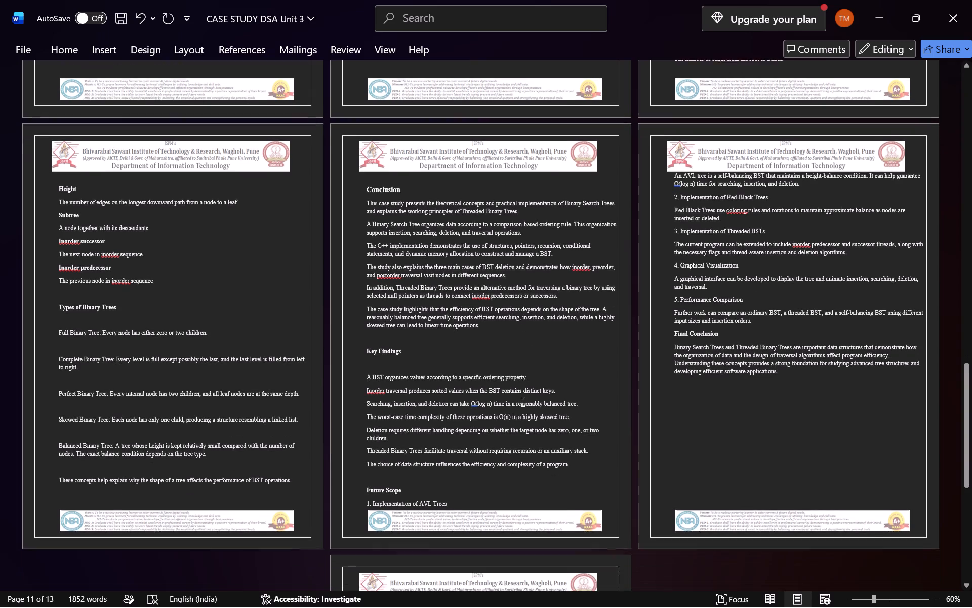
left_click(529, 470)
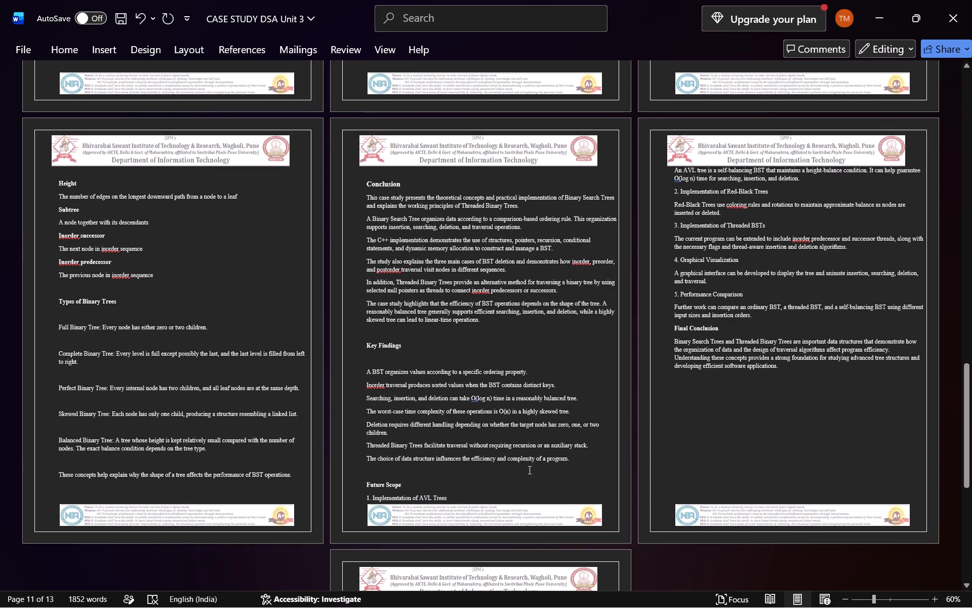
key("Return")
key("Return")
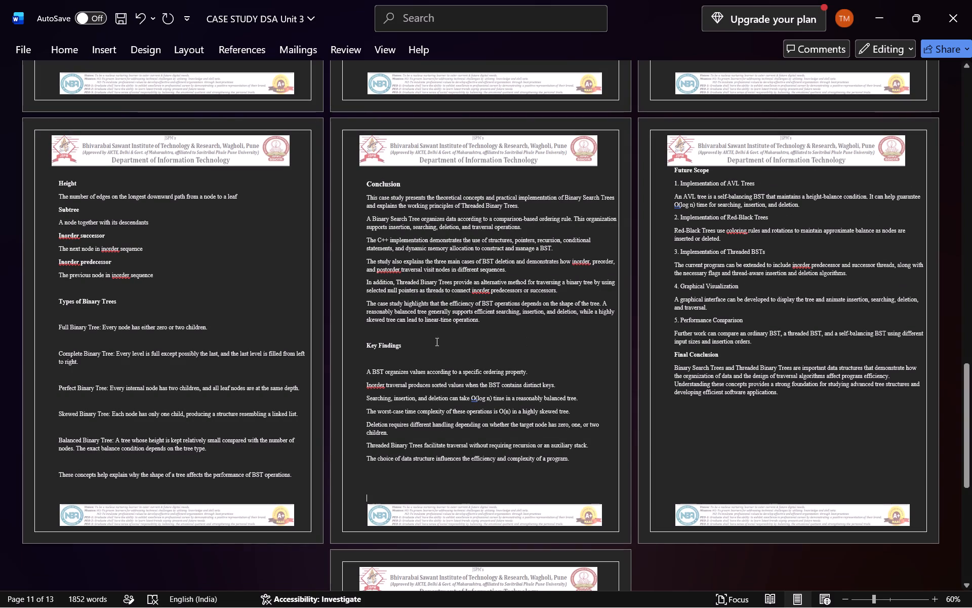
Insert an empty line in the Conclusion between the "In addition, Threaded Binary Trees" and "The case study highlights" paragraphs.
left_click(565, 295)
key("Return")
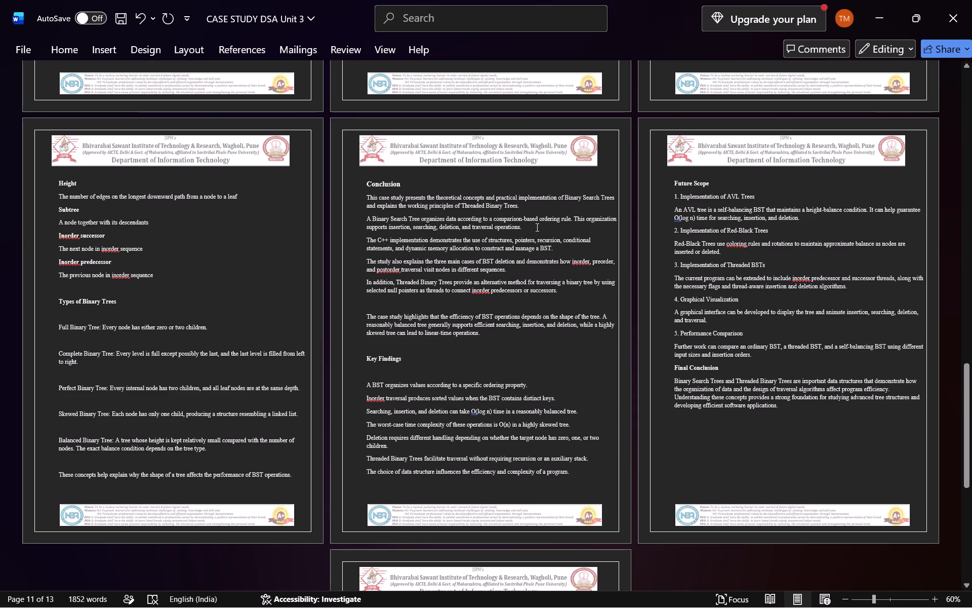
Insert an empty line after each of the first four Conclusion paragraphs, from "This case study presents" to "The study also explains".
left_click(532, 224)
key("Return")
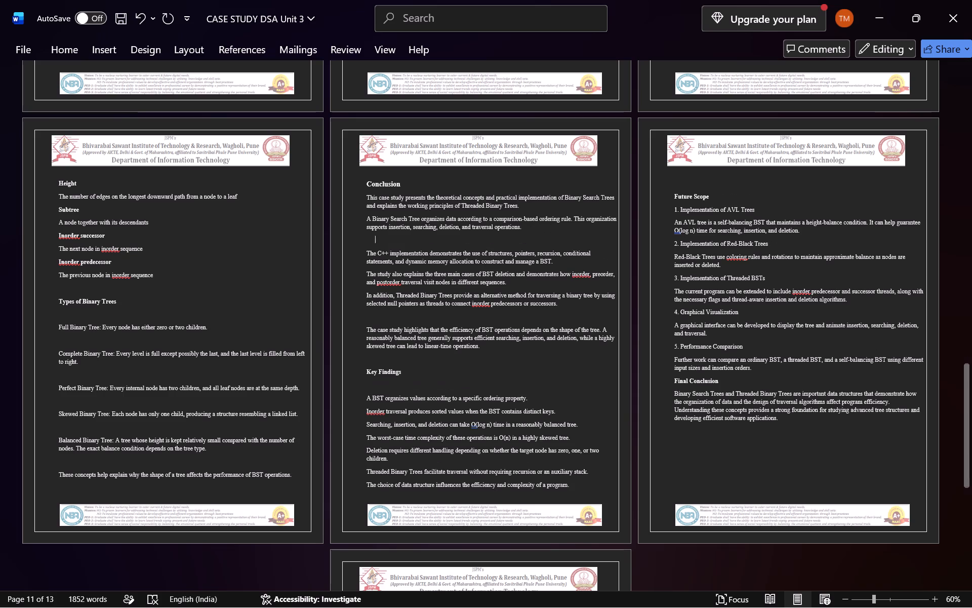
scroll(531, 231, "down", 2)
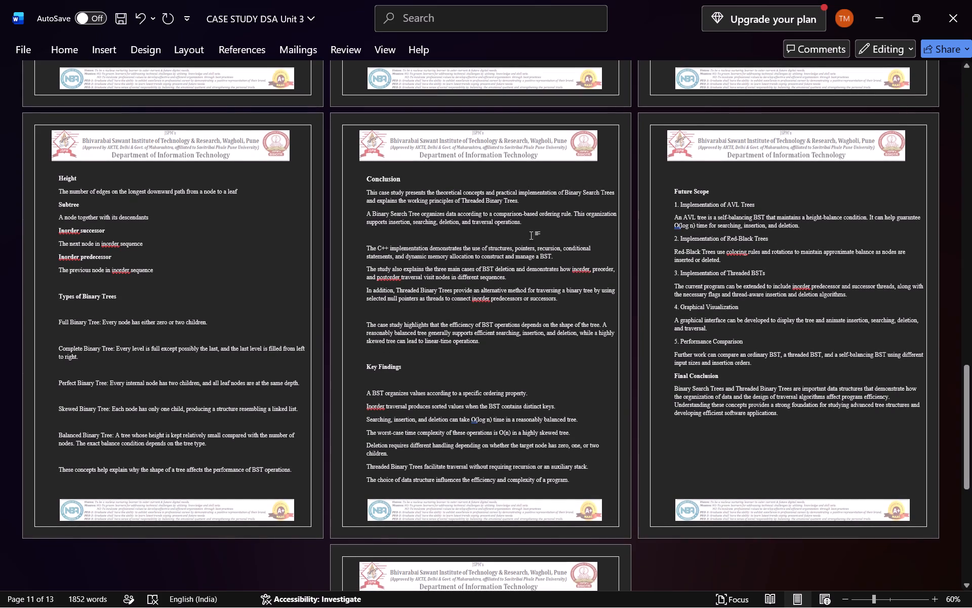
left_click(525, 283)
key("Return")
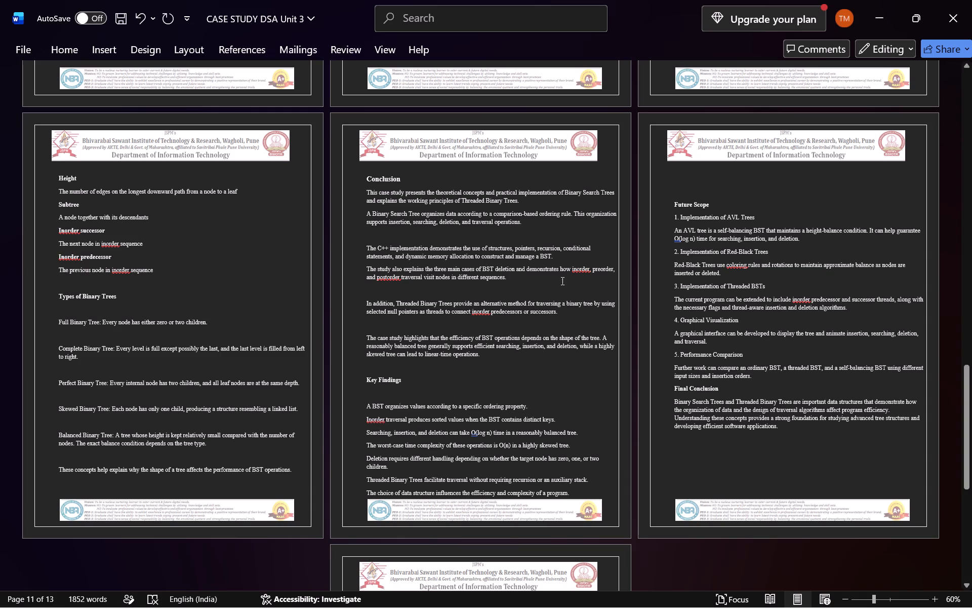
left_click(564, 258)
key("Return")
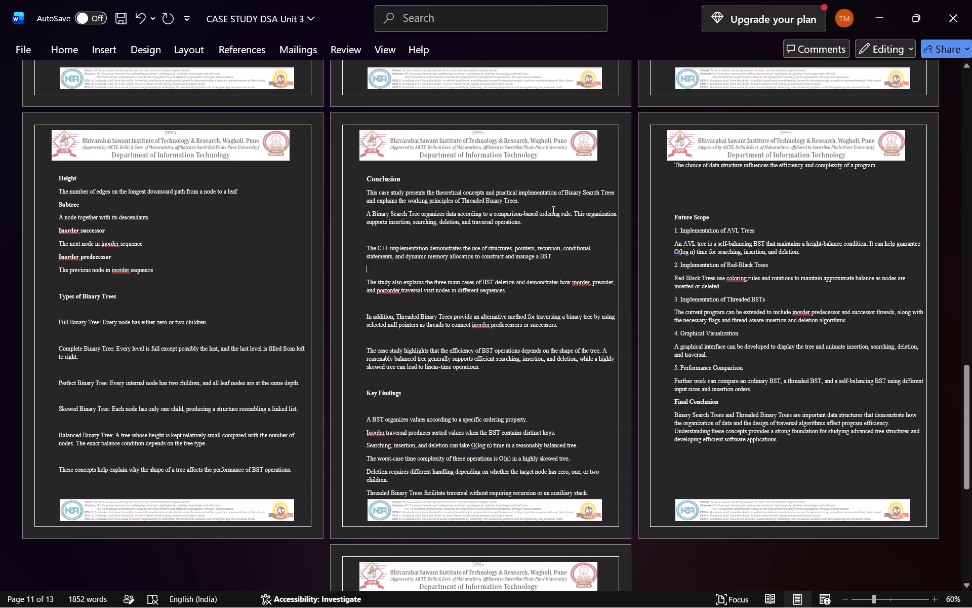
left_click(552, 210)
key("Return")
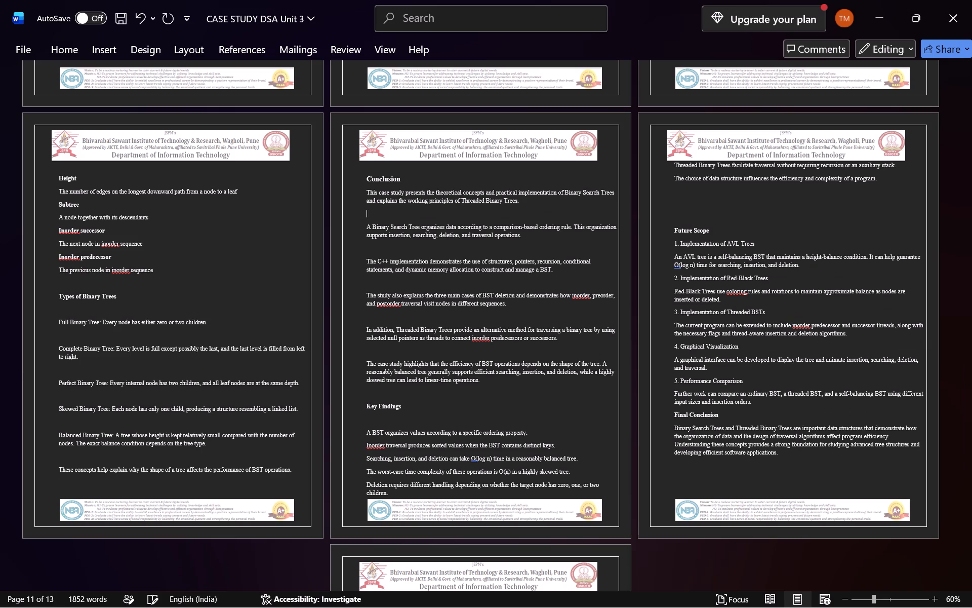
Remove the empty line below the "Key Findings" subheading.
scroll(508, 203, "down", 1)
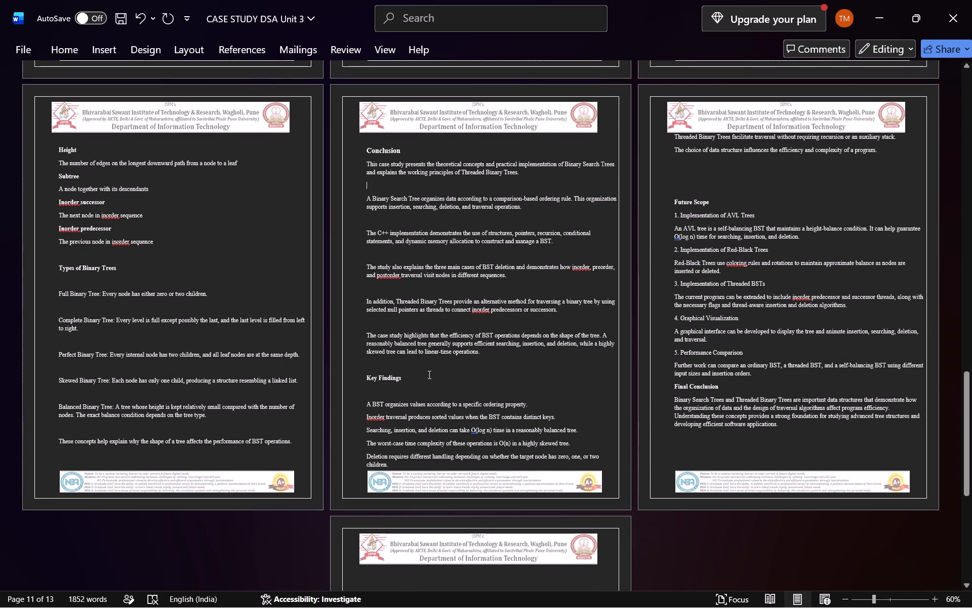
left_click(391, 391)
key("BackSpace")
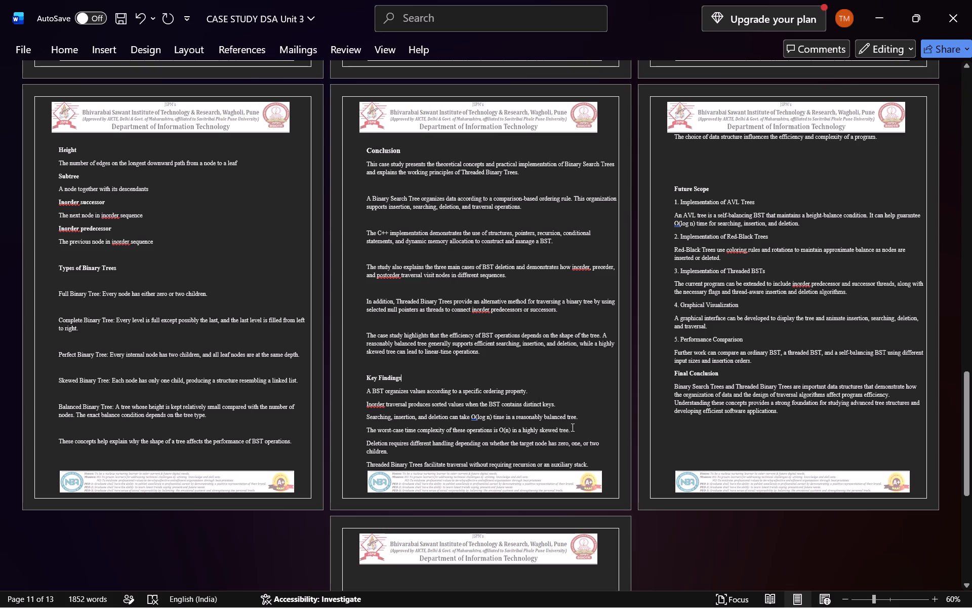
Delete the last two Key Findings lines, "Threaded Binary Trees facilitate traversal" and "The choice of data structure influences".
left_click_drag(589, 464, 448, 470)
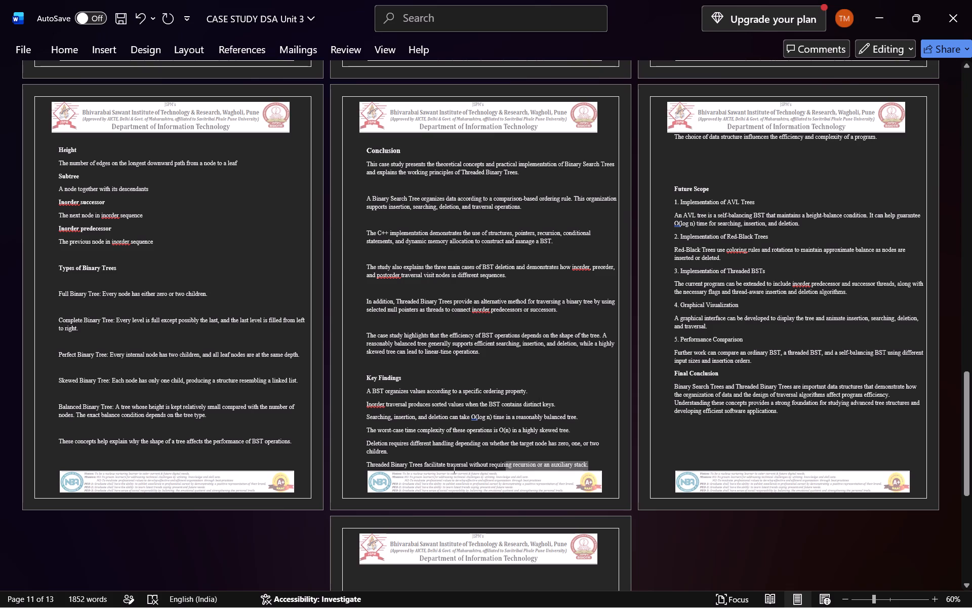
left_click_drag(448, 470, 368, 466)
key("BackSpace")
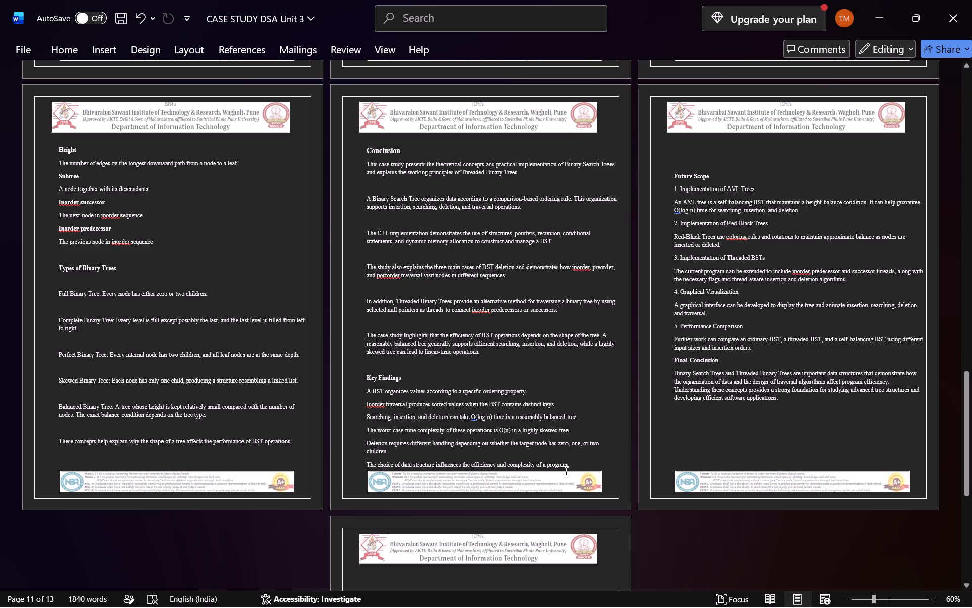
left_click_drag(573, 466, 353, 470)
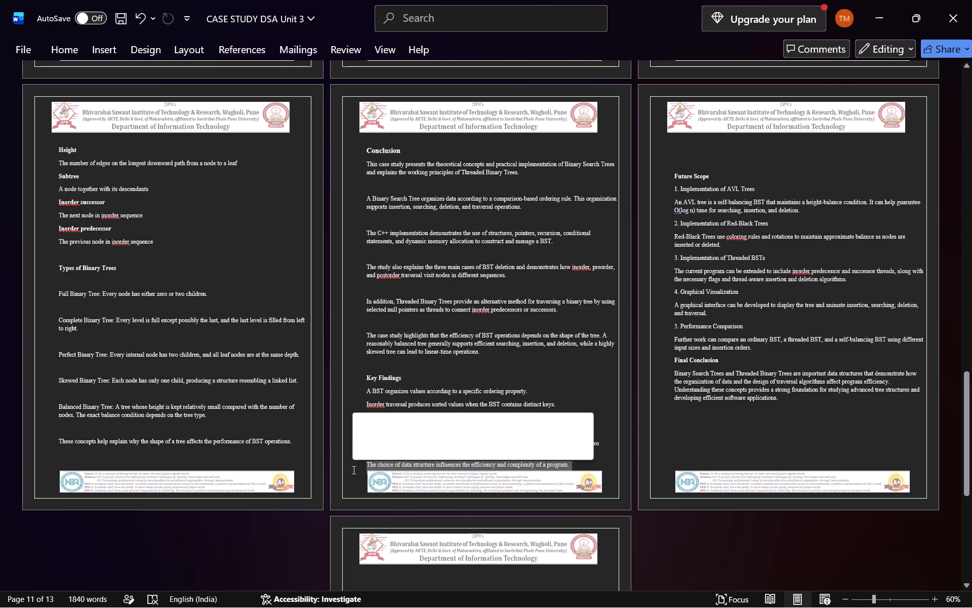
key("BackSpace")
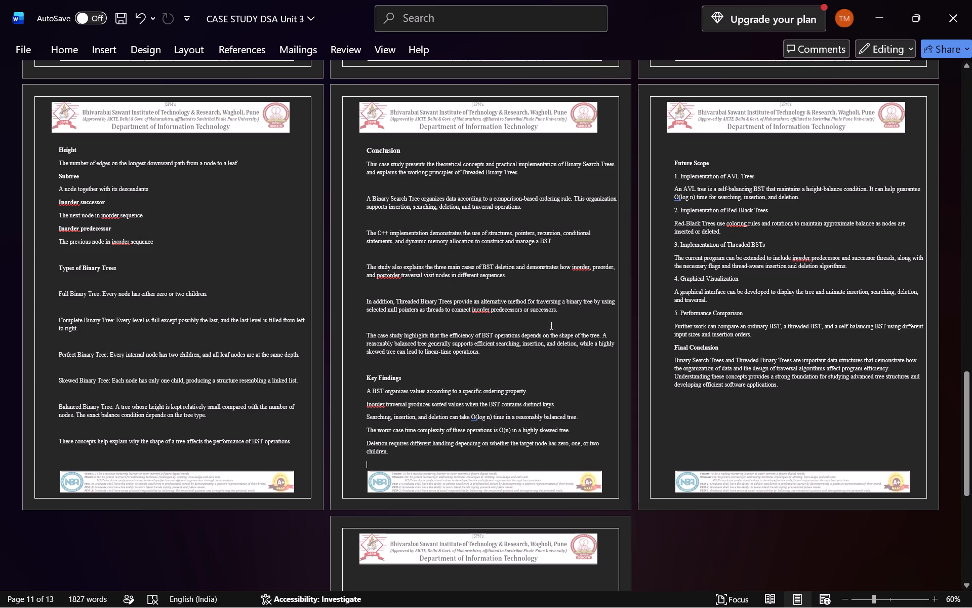
Remove the empty line directly above the "Future Scope" subheading so it starts at the top of its page.
left_click(700, 148)
key("BackSpace")
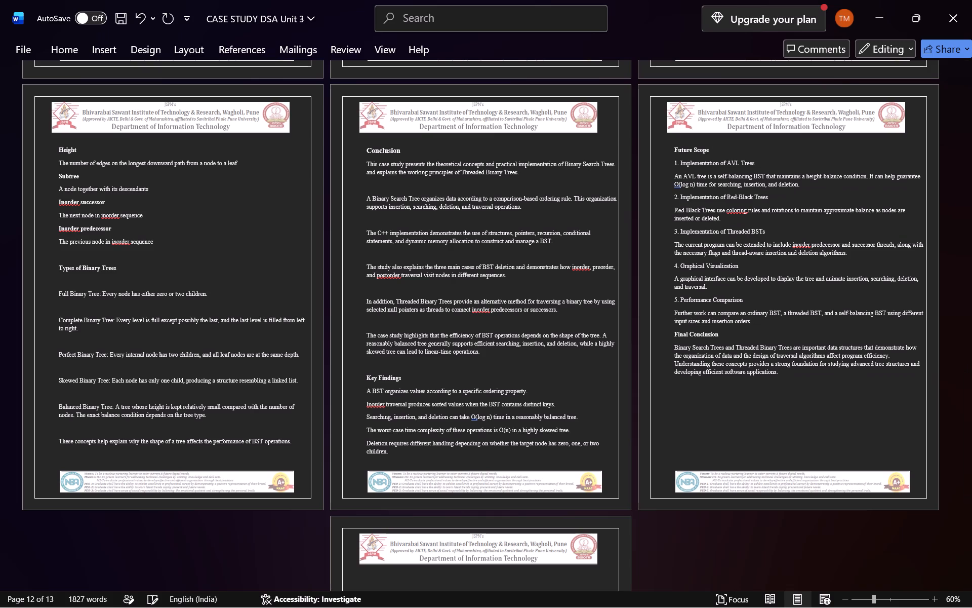
Insert an empty line below the "Future Scope" subheading and one after each of its five numbered items.
left_click(727, 158)
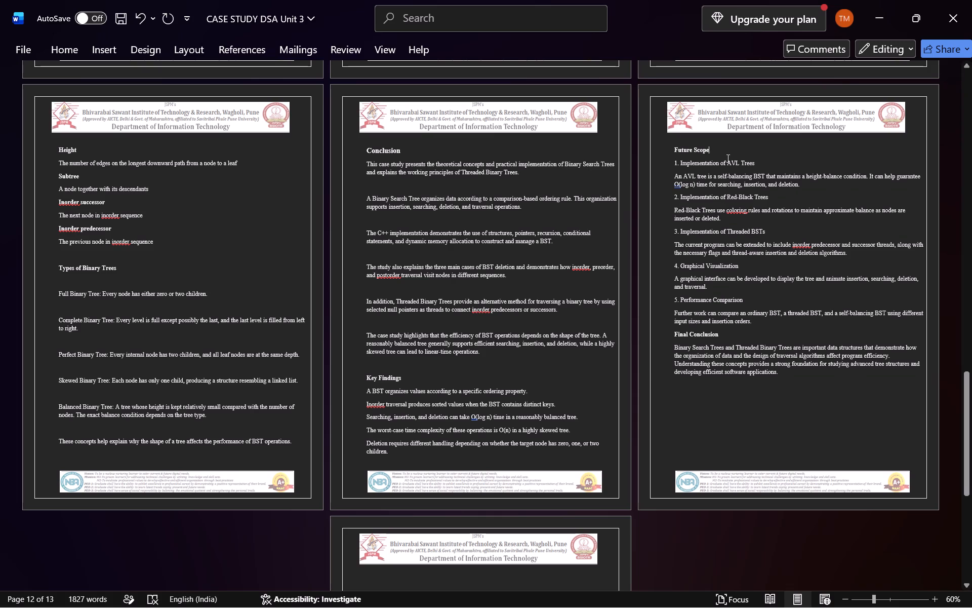
key("Return")
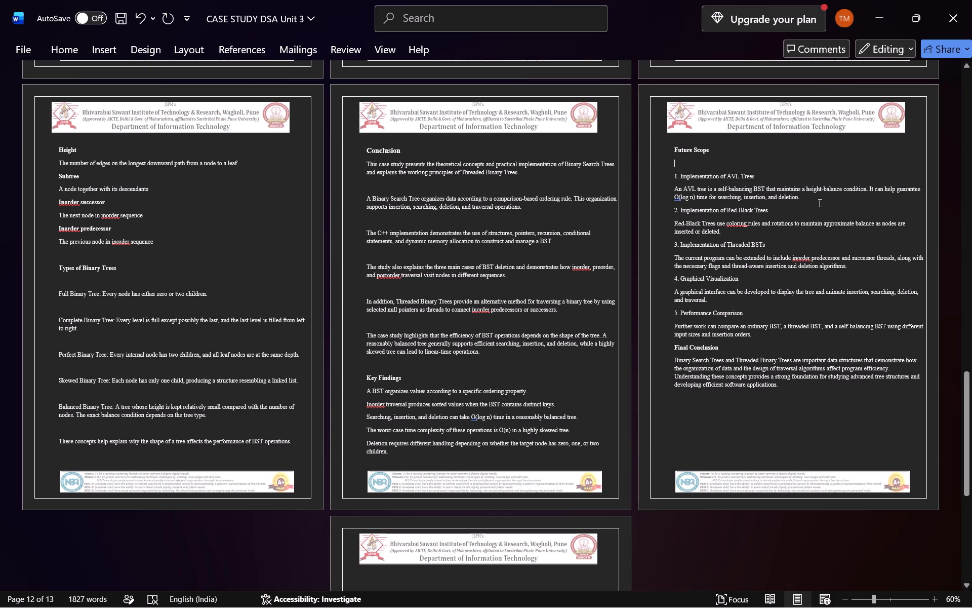
left_click(823, 202)
key("Return")
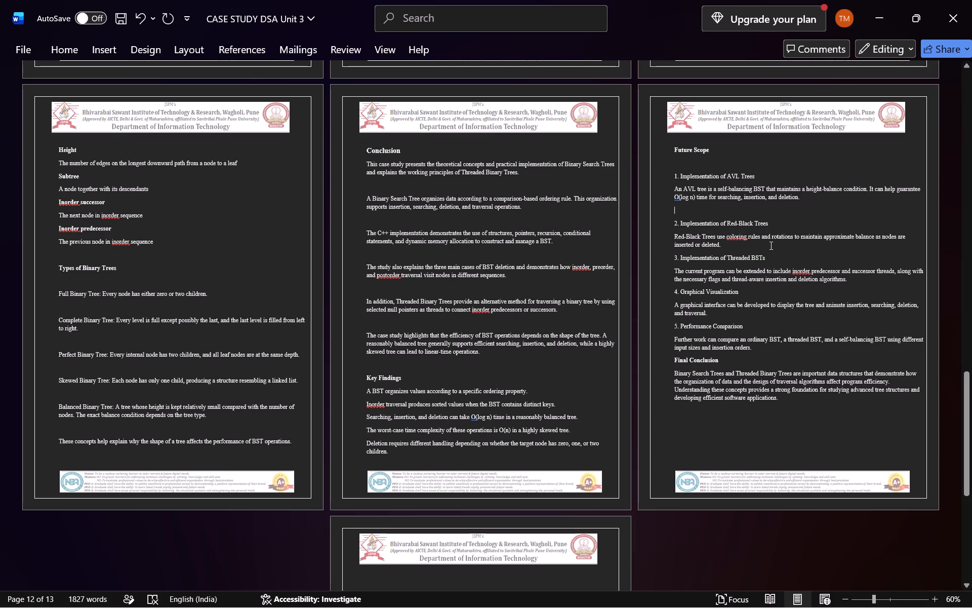
left_click(767, 246)
key("Return")
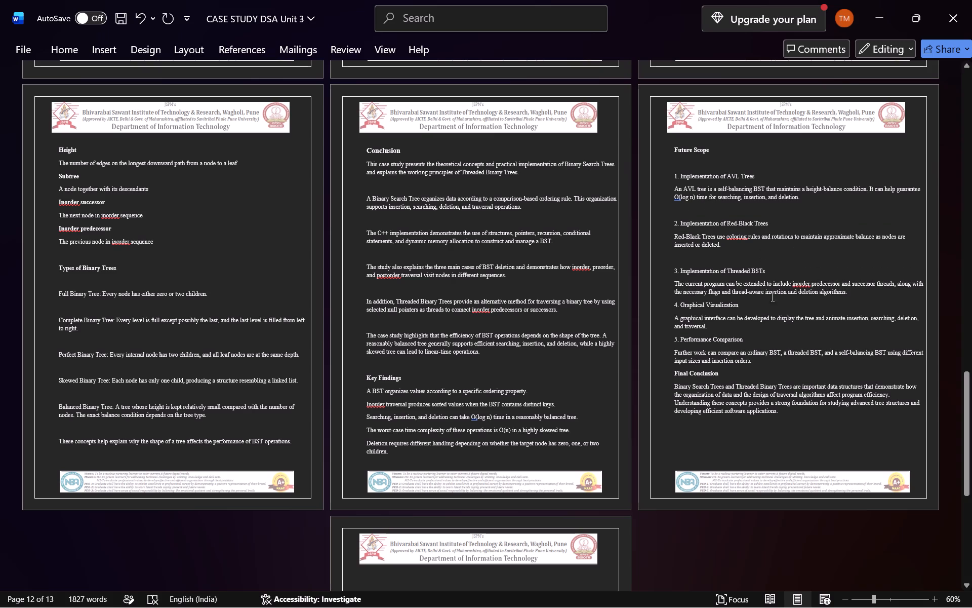
left_click(870, 298)
key("Return")
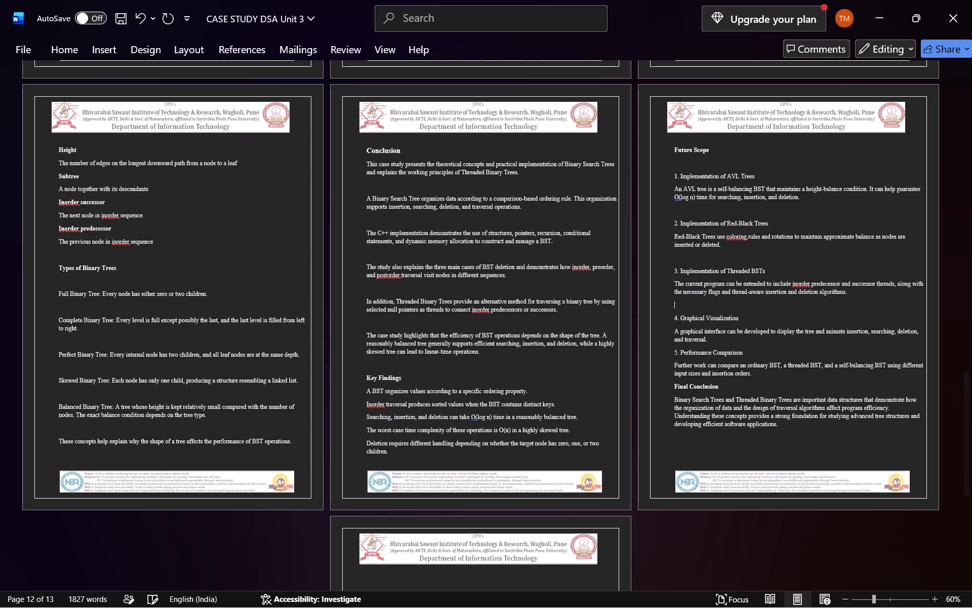
left_click(810, 342)
key("Return")
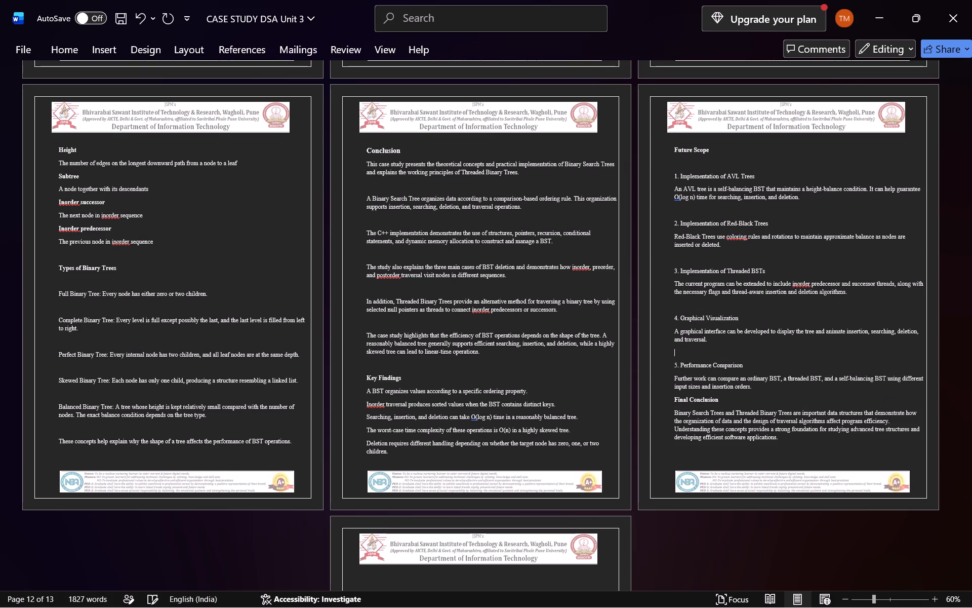
left_click(776, 387)
key("Return")
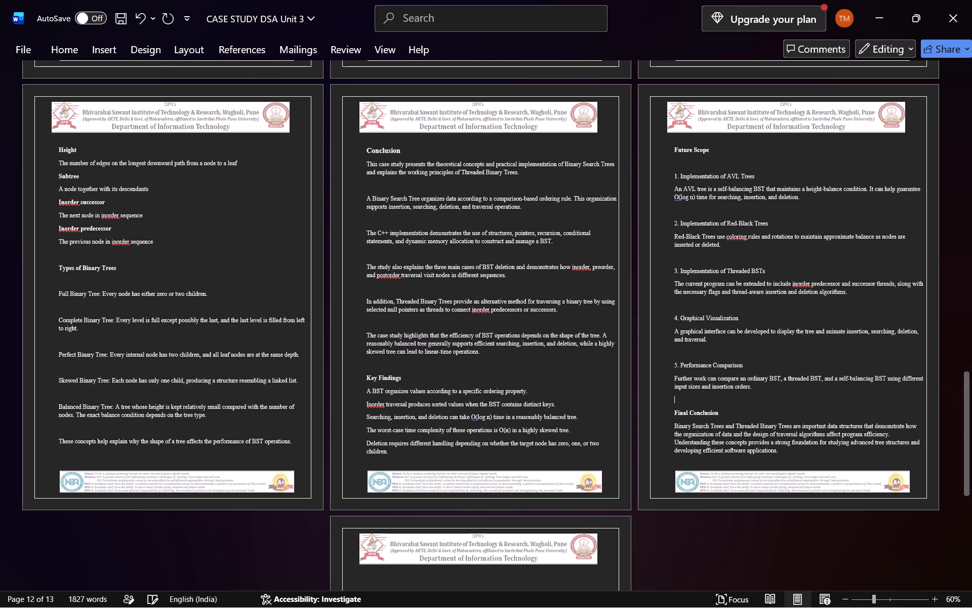
Delete the blank page at the end of the document.
scroll(622, 400, "down", 4)
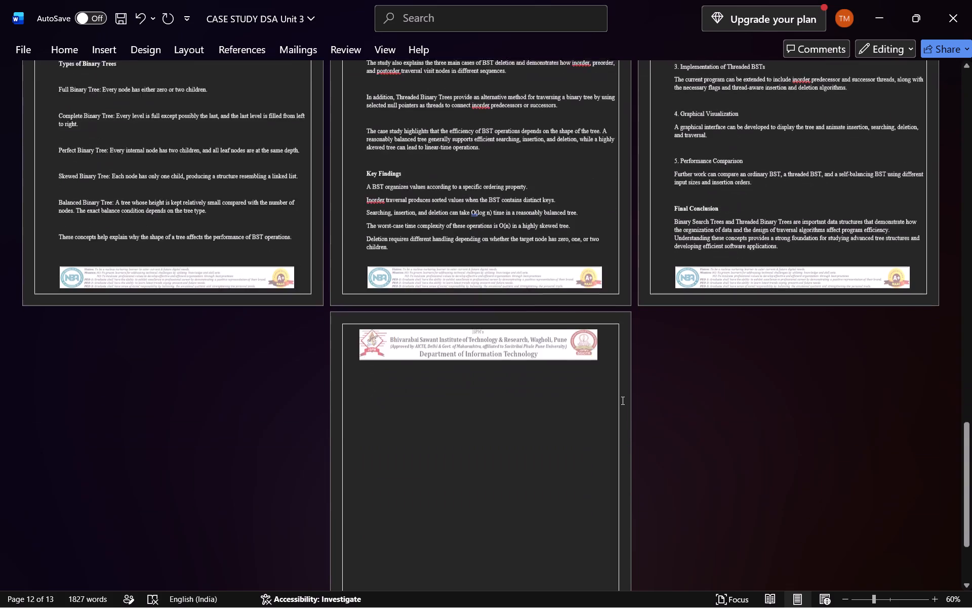
scroll(622, 400, "down", 3)
left_click(479, 324)
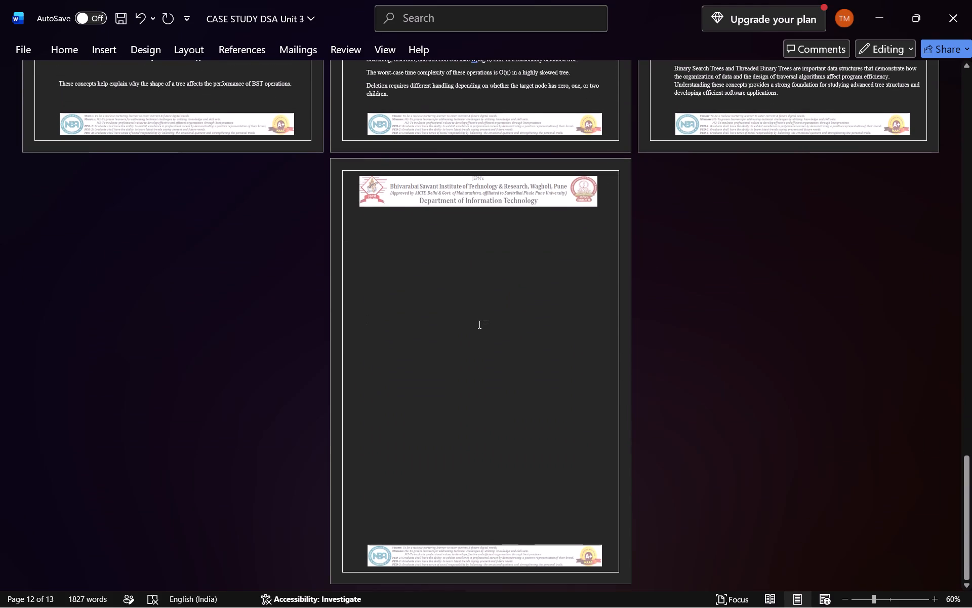
key("Delete")
key("Delete")
key("Delete")
key("Delete")
key("Delete")
key("Delete")
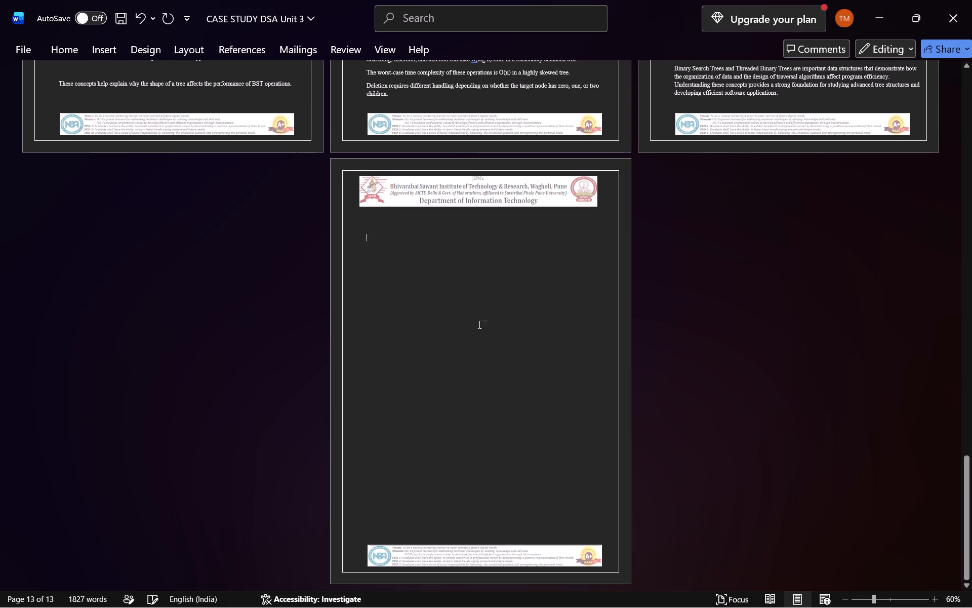
key("Delete")
key("Delete")
key("Delete")
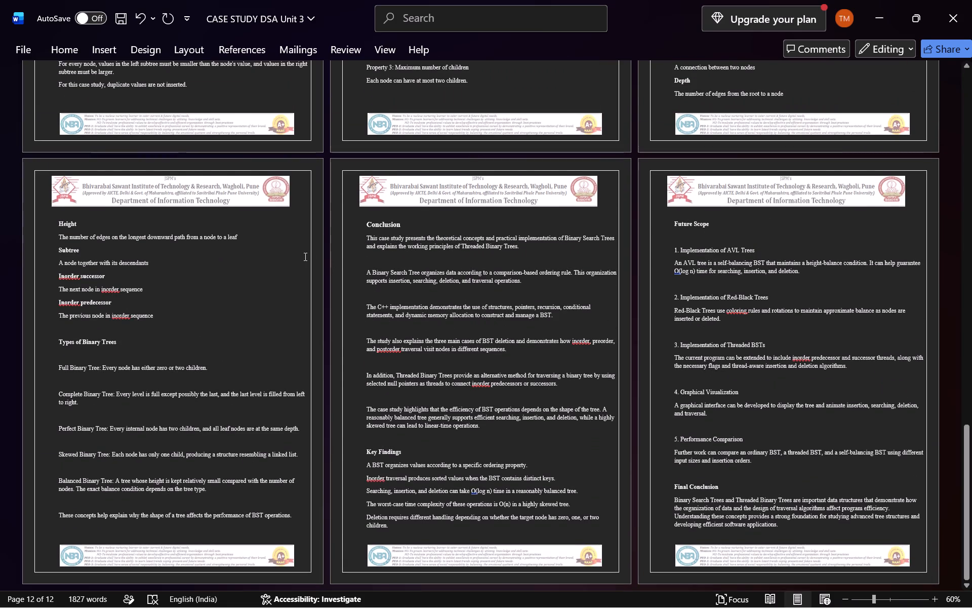
Review the whole document from the cover page to the final page, checking layout and spacing.
scroll(304, 256, "up", 20)
scroll(304, 256, "down", 7)
scroll(304, 256, "up", 20)
scroll(304, 256, "up", 12)
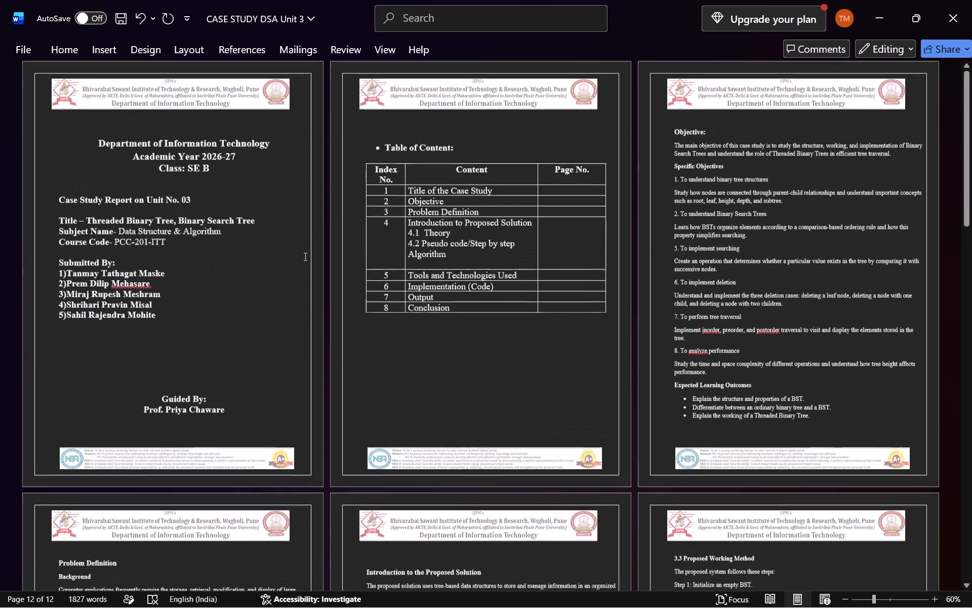
scroll(304, 256, "up", 9)
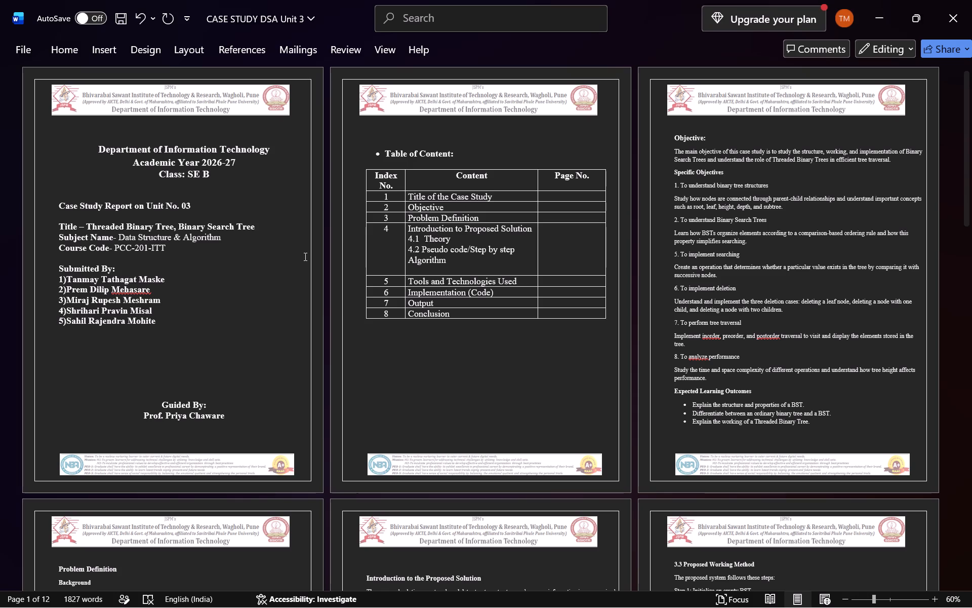
scroll(304, 256, "down", 11)
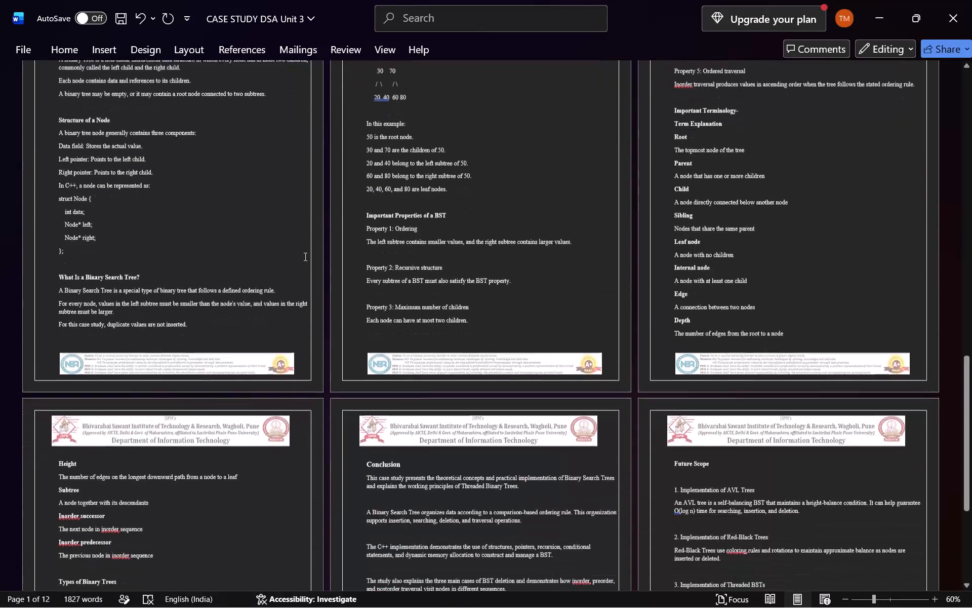
scroll(304, 256, "down", 6)
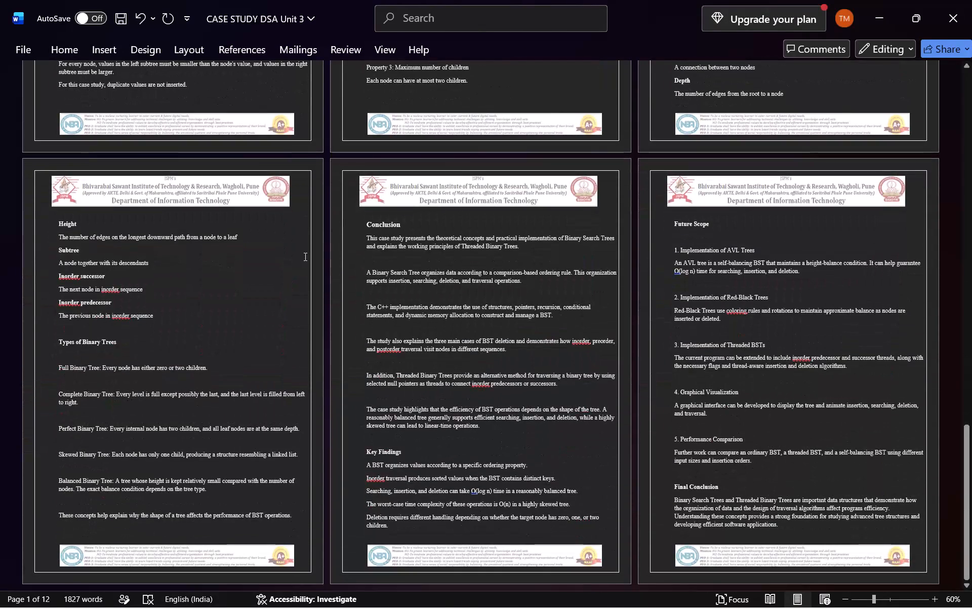
Set the "Future Scope" heading to 14 pt to match the "Conclusion" heading.
left_click_drag(402, 224, 402, 225)
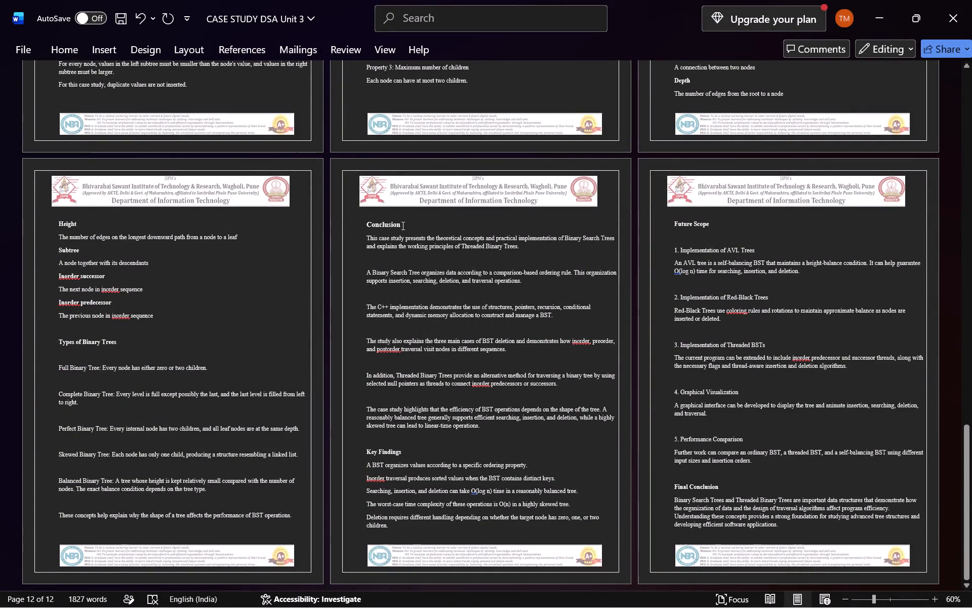
left_click_drag(402, 225, 357, 224)
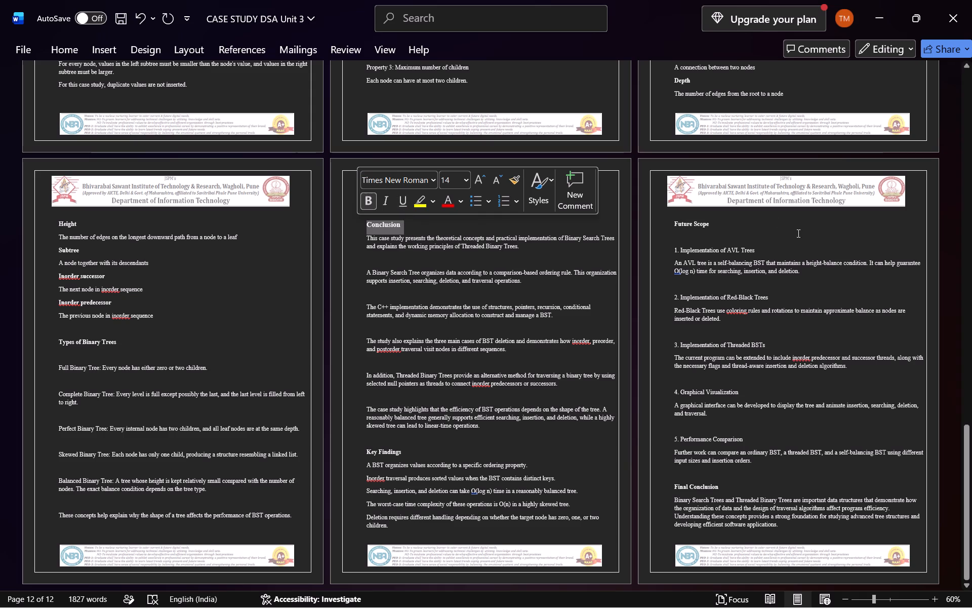
left_click_drag(719, 225, 678, 219)
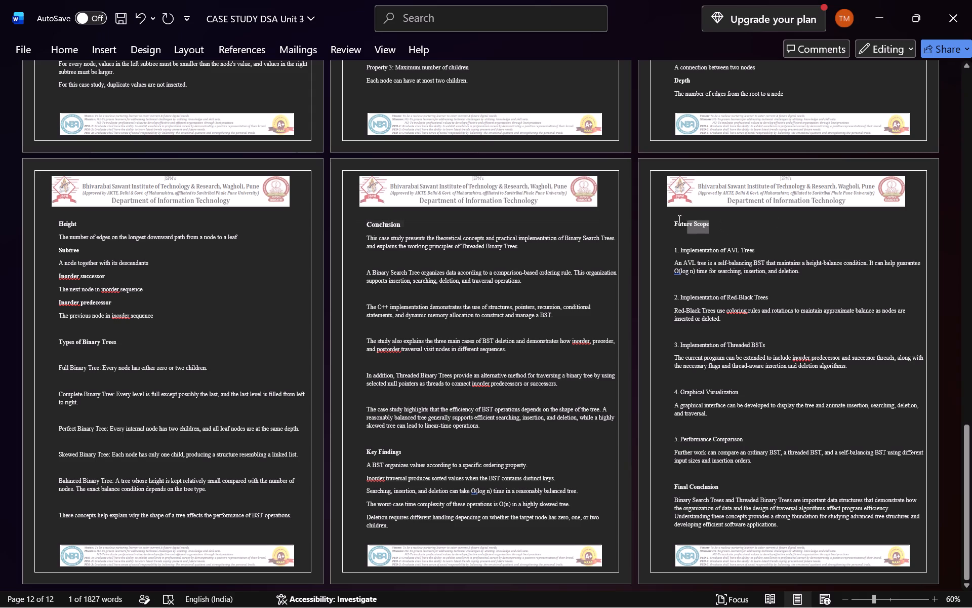
left_click_drag(678, 219, 672, 218)
left_click(779, 178)
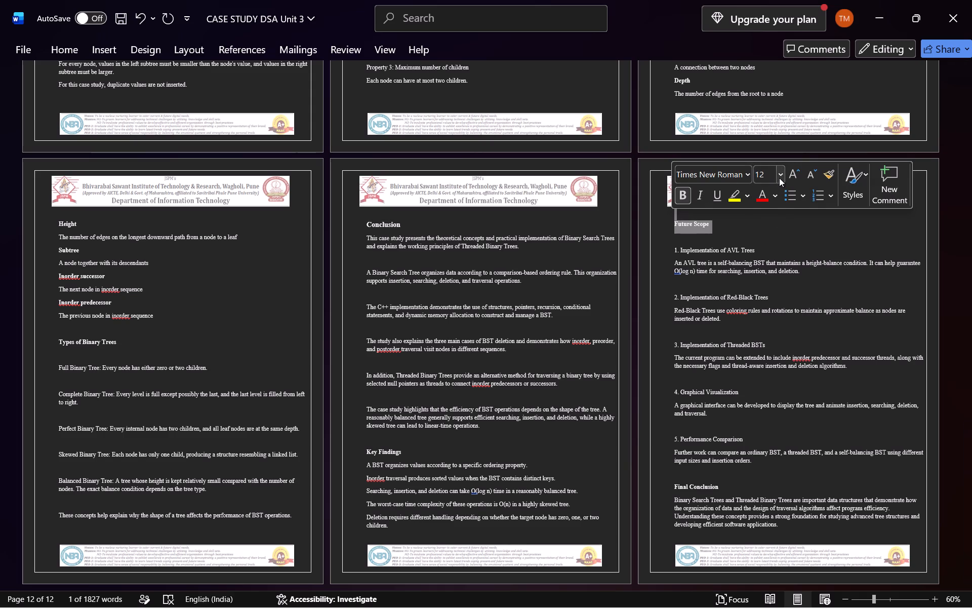
left_click(761, 279)
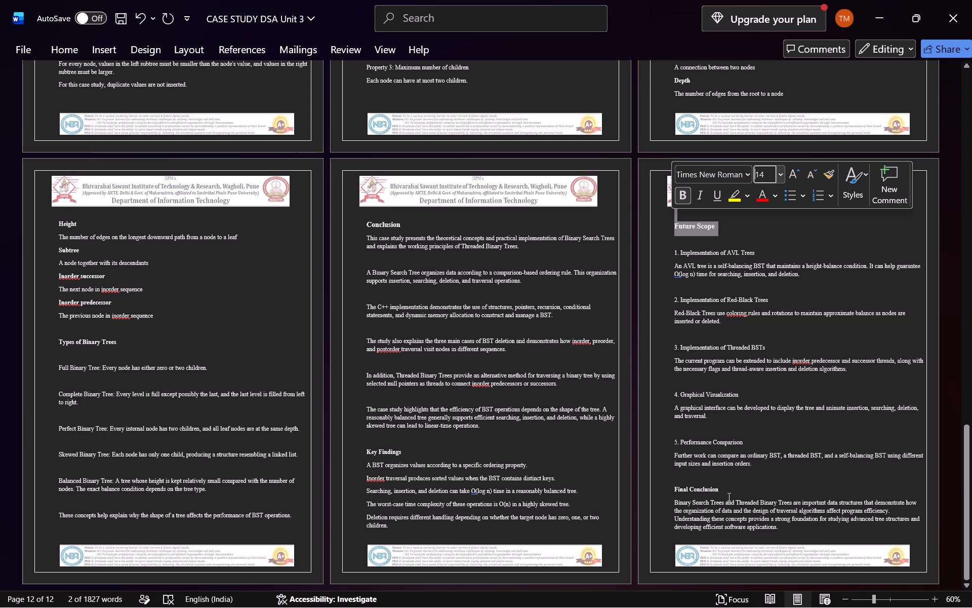
Review the document between the final page and the table of contents, checking which listed sections it contains.
scroll(719, 492, "down", 4)
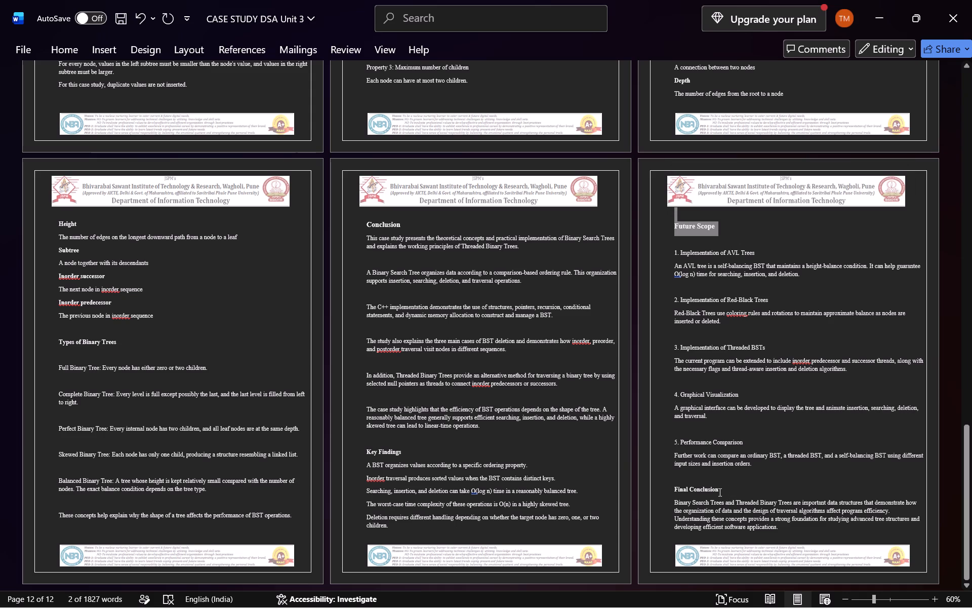
scroll(541, 459, "up", 4)
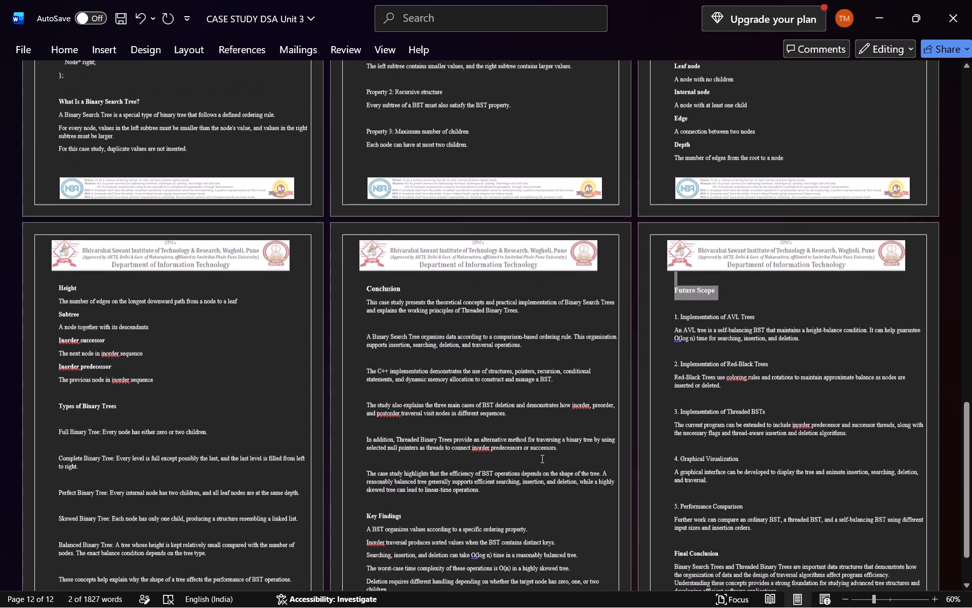
scroll(541, 459, "up", 2)
scroll(541, 459, "up", 20)
scroll(541, 459, "up", 20)
scroll(541, 459, "up", 16)
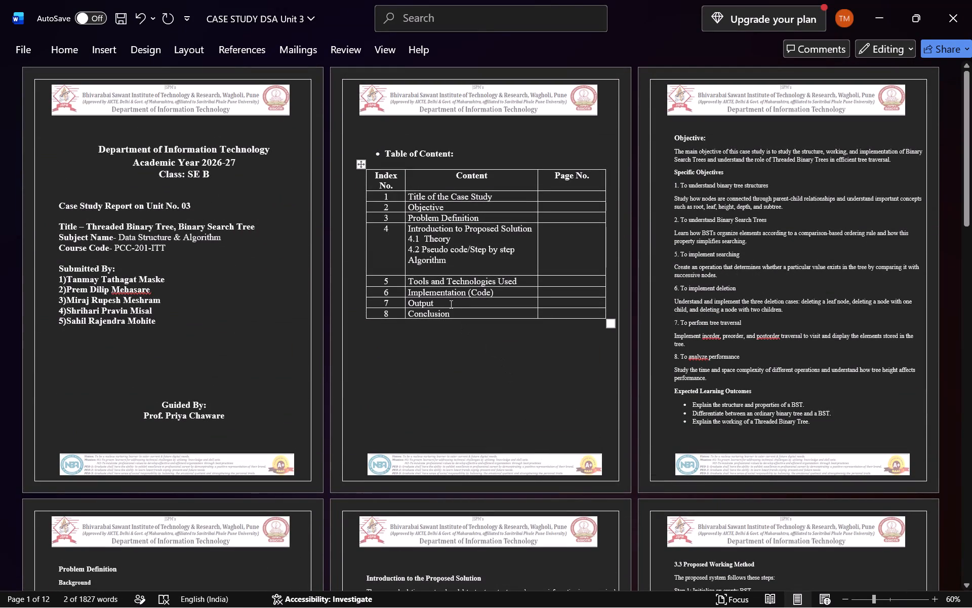
scroll(450, 304, "down", 3)
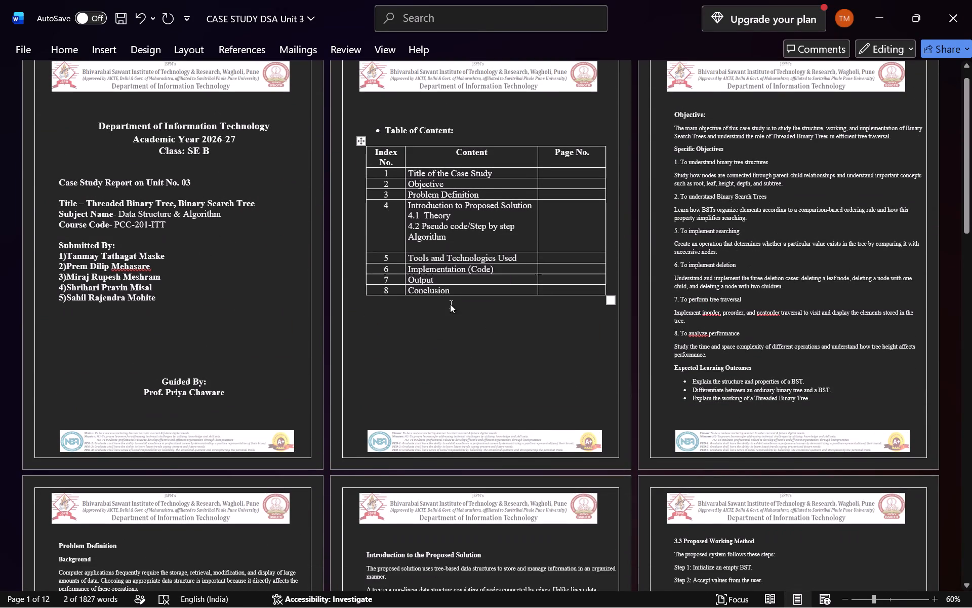
scroll(450, 304, "down", 16)
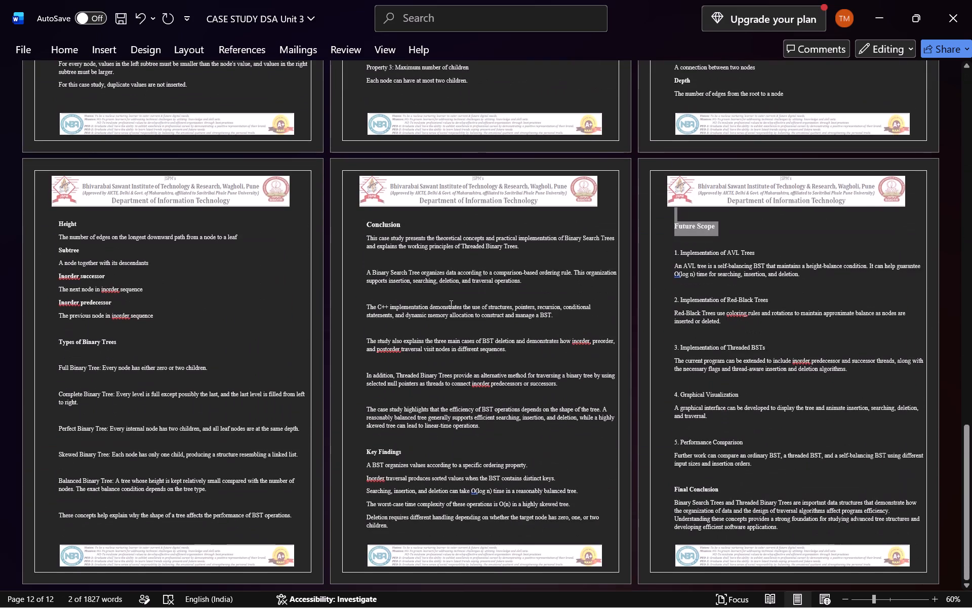
scroll(450, 304, "up", 20)
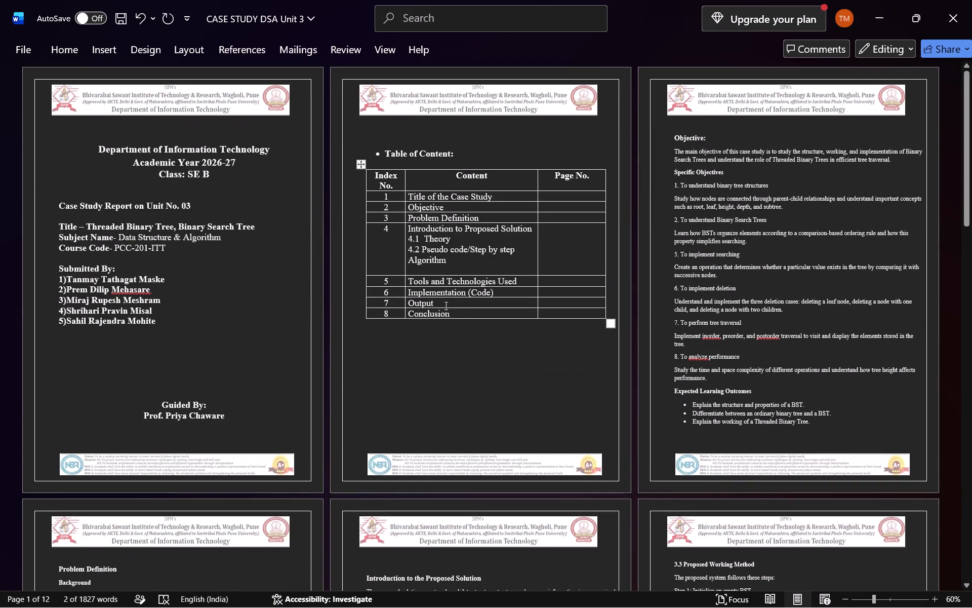
Clear the "Output" entry and its index number 7 from the Table of Content table.
left_click_drag(445, 304, 409, 303)
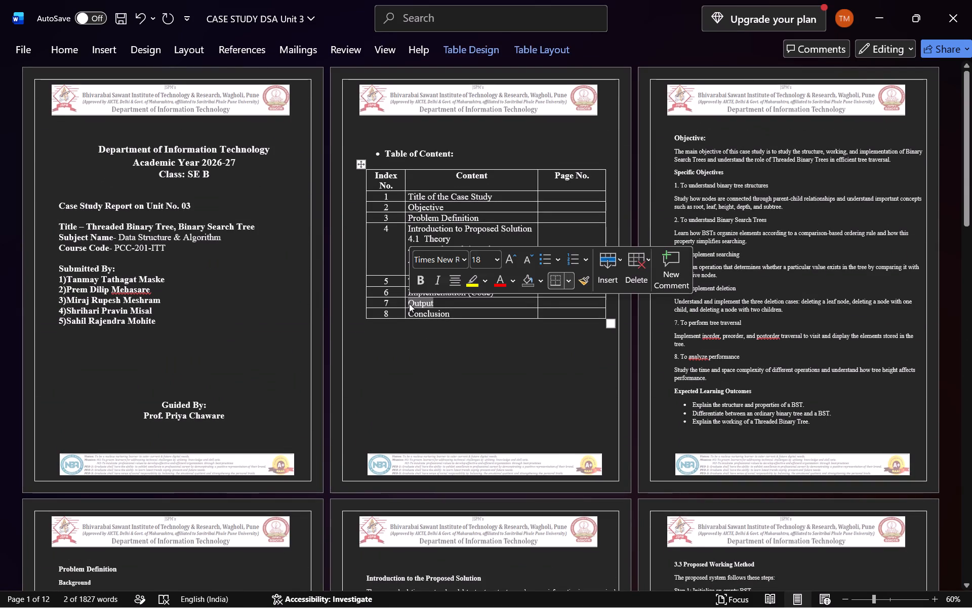
key("BackSpace")
key("BackSpace")
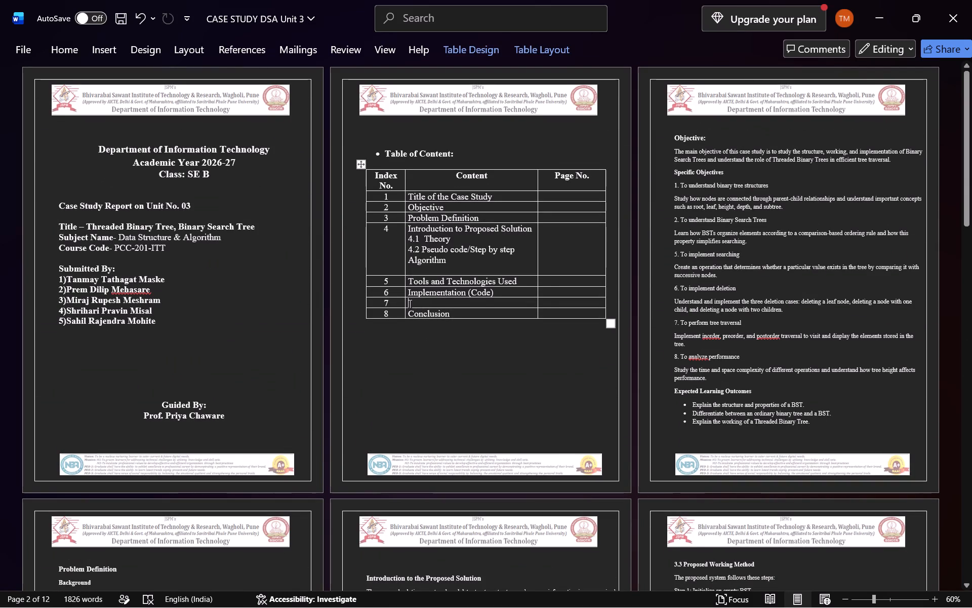
left_click(398, 302)
key("BackSpace")
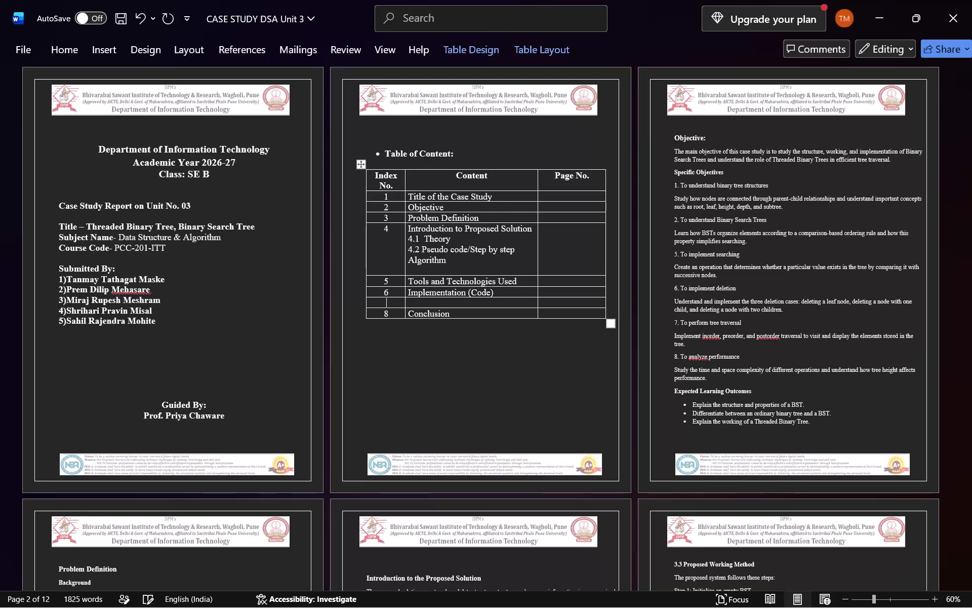
left_click(390, 303)
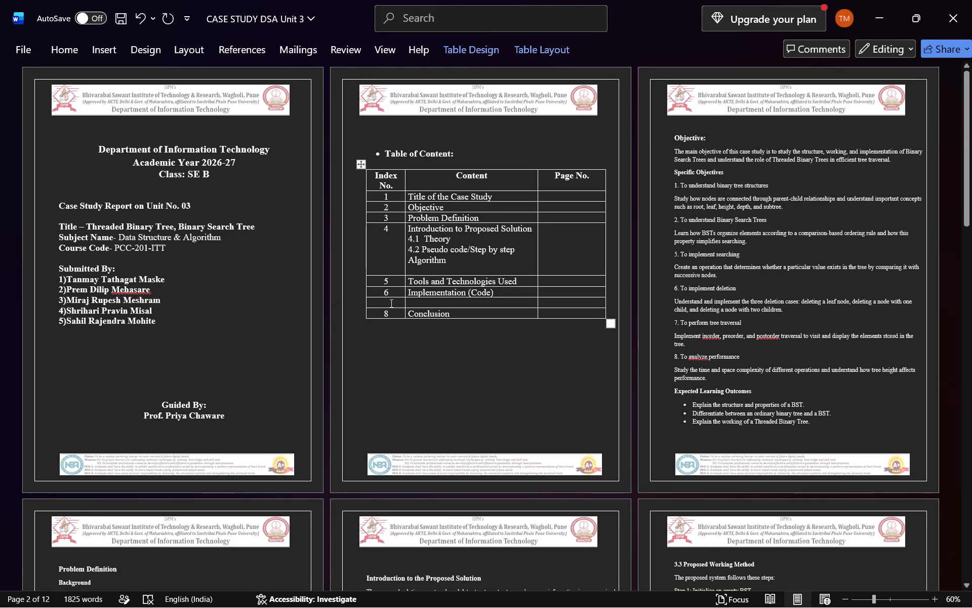
key("Delete")
key("Delete")
key("Delete")
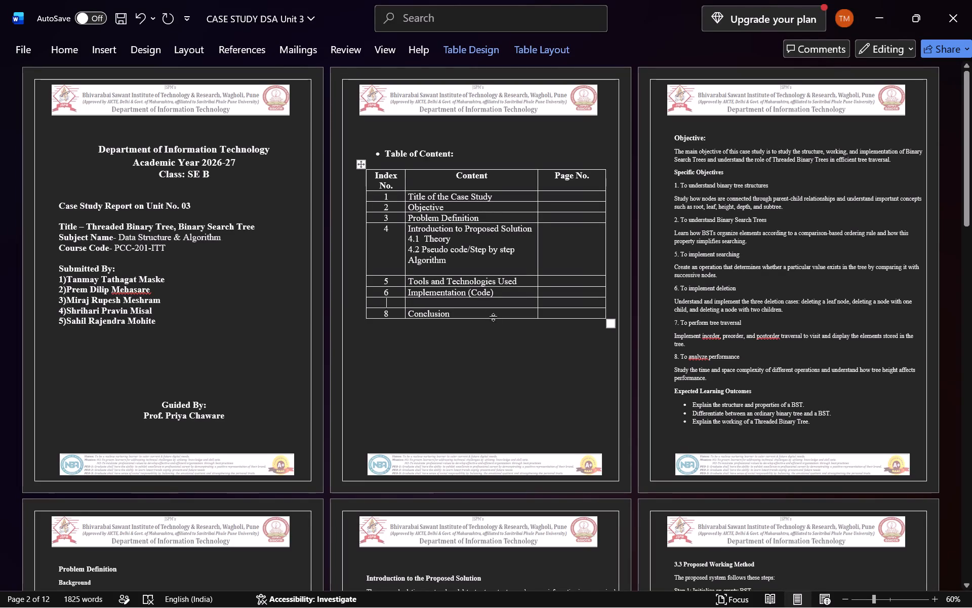
Make the Table of Content table slightly smaller by resizing it from its lower corner.
left_click_drag(611, 322, 603, 314)
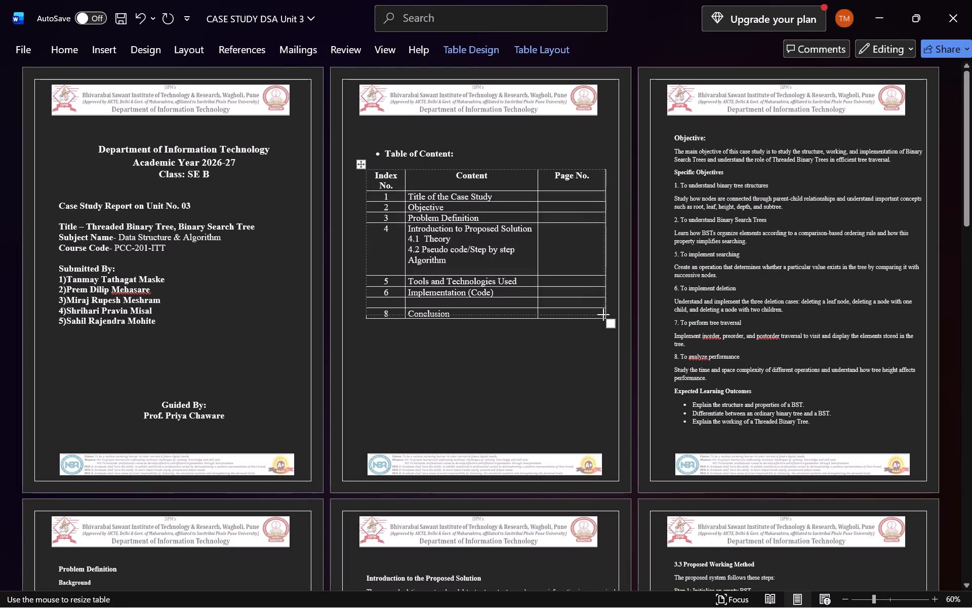
left_click_drag(603, 314, 602, 309)
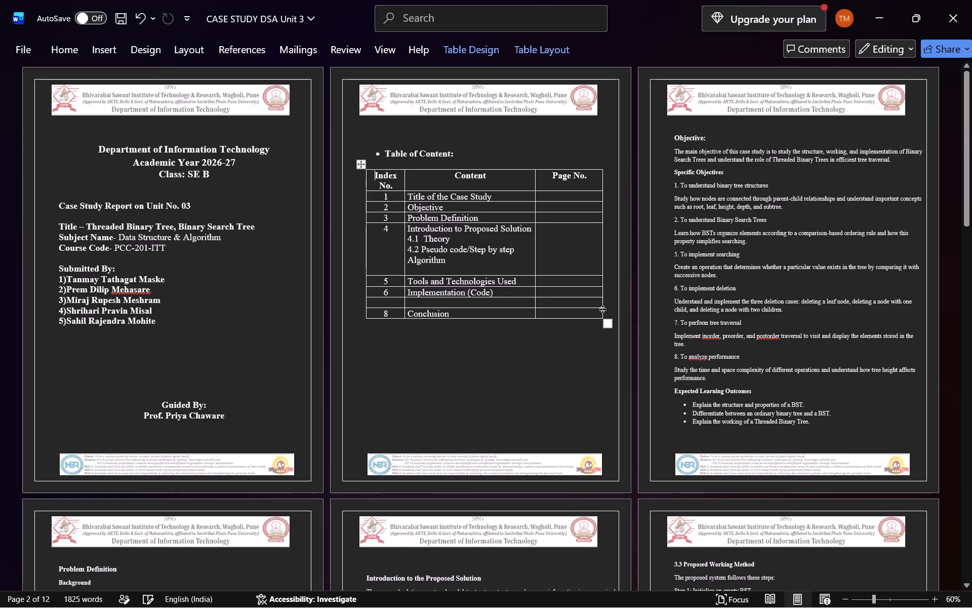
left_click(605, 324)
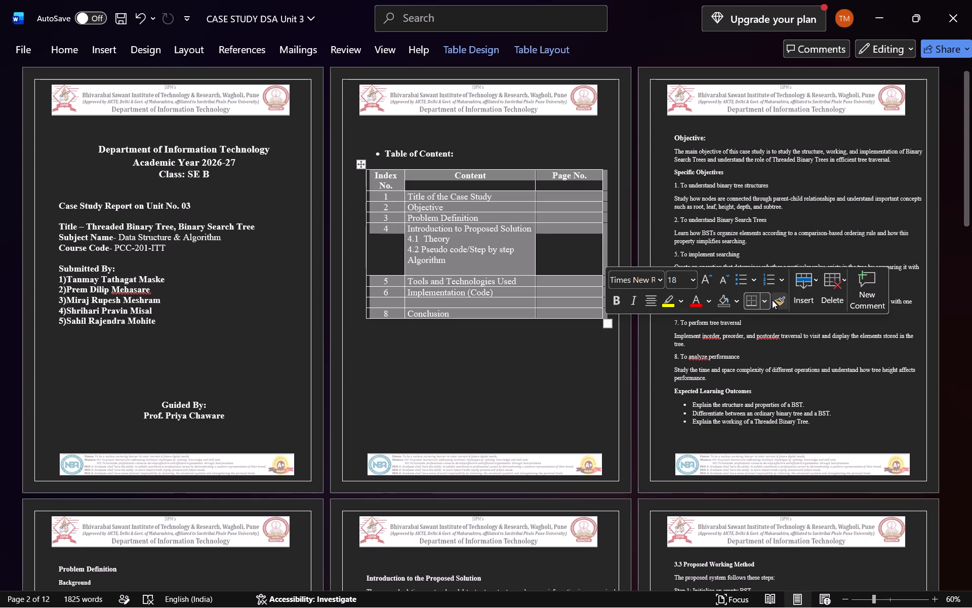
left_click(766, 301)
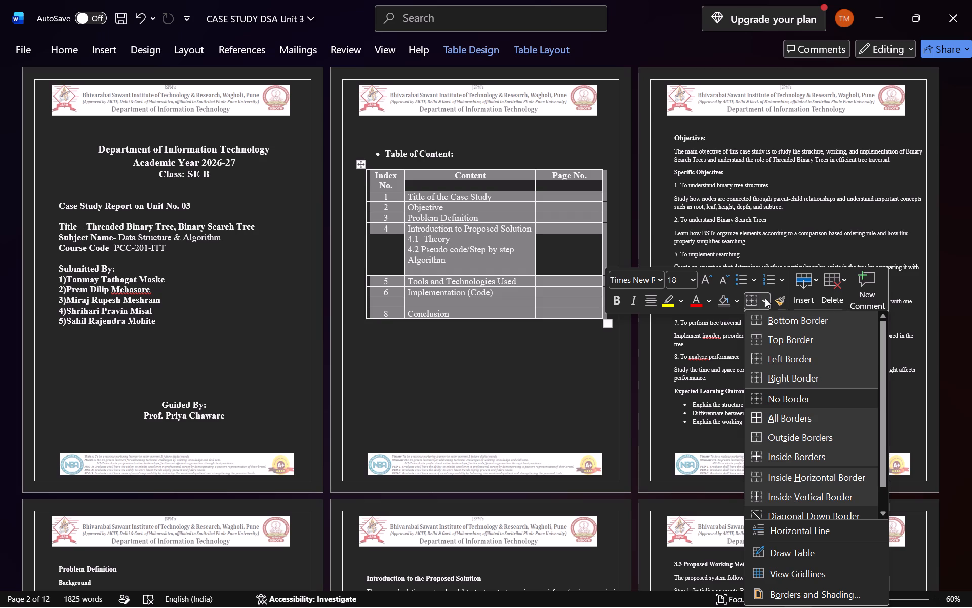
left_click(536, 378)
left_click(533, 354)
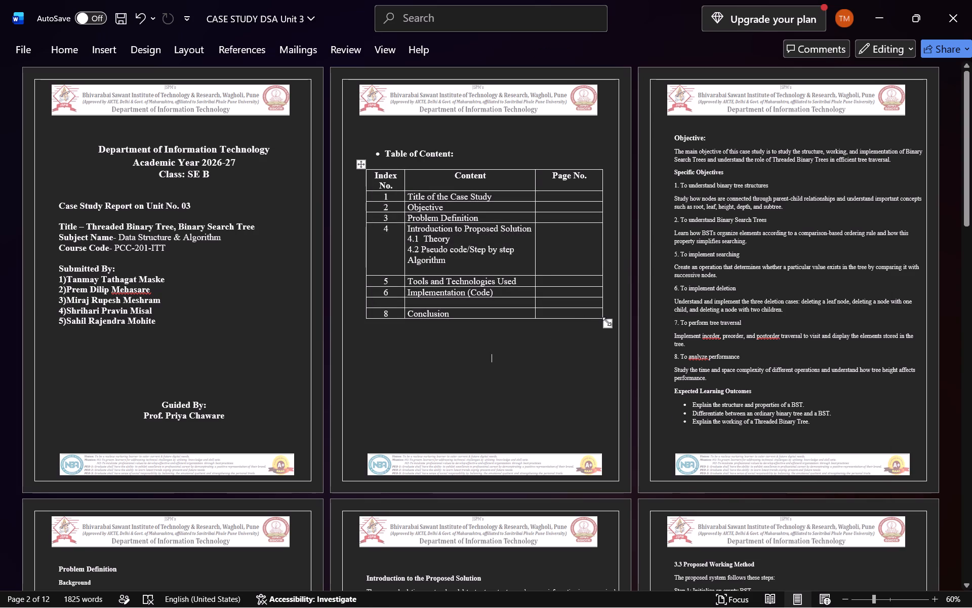
Resize the Table of Content table from its lower corner again, making it slightly narrower.
left_click_drag(606, 321, 602, 320)
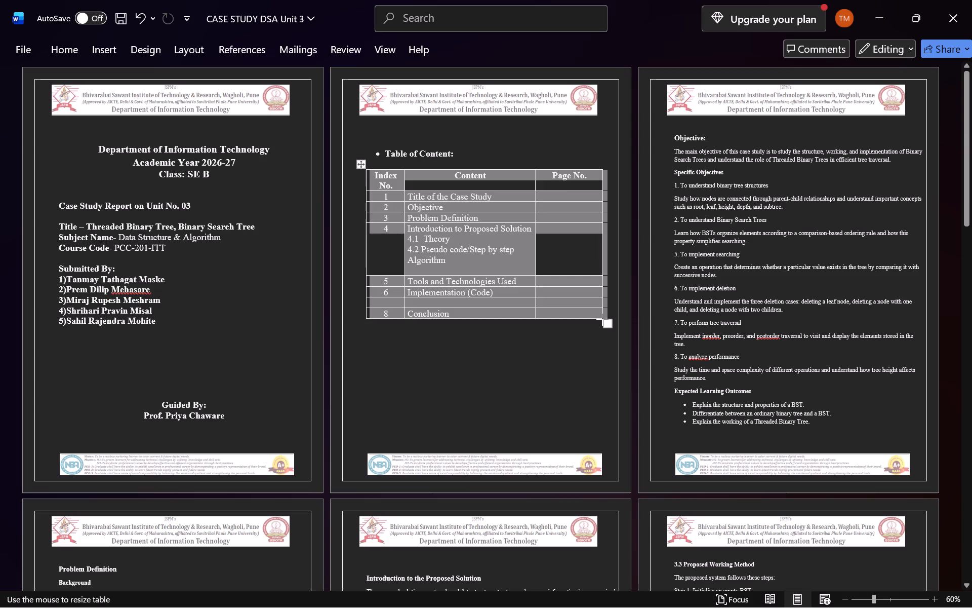
left_click_drag(602, 320, 600, 289)
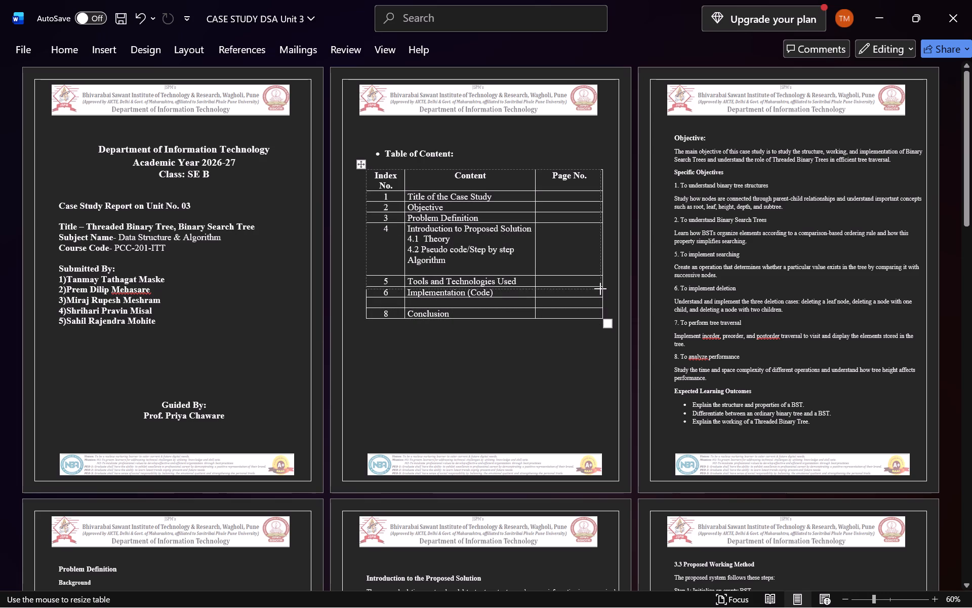
left_click_drag(600, 289, 600, 288)
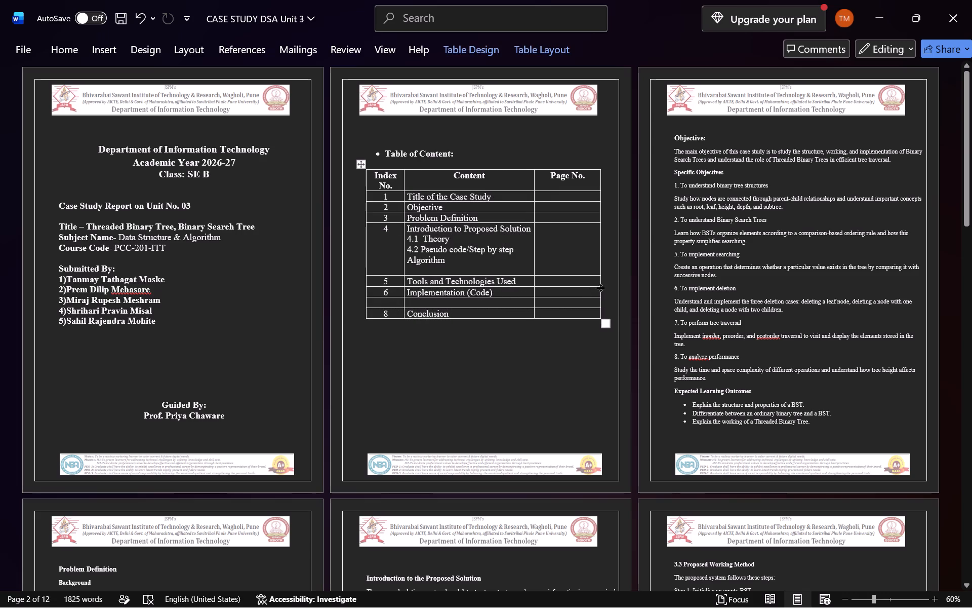
left_click(552, 234)
Clear the "Tools and Technologies Used" text from row 5 of the Table of Content table.
left_click(524, 285)
key("BackSpace")
key("BackSpace")
key("BackSpace")
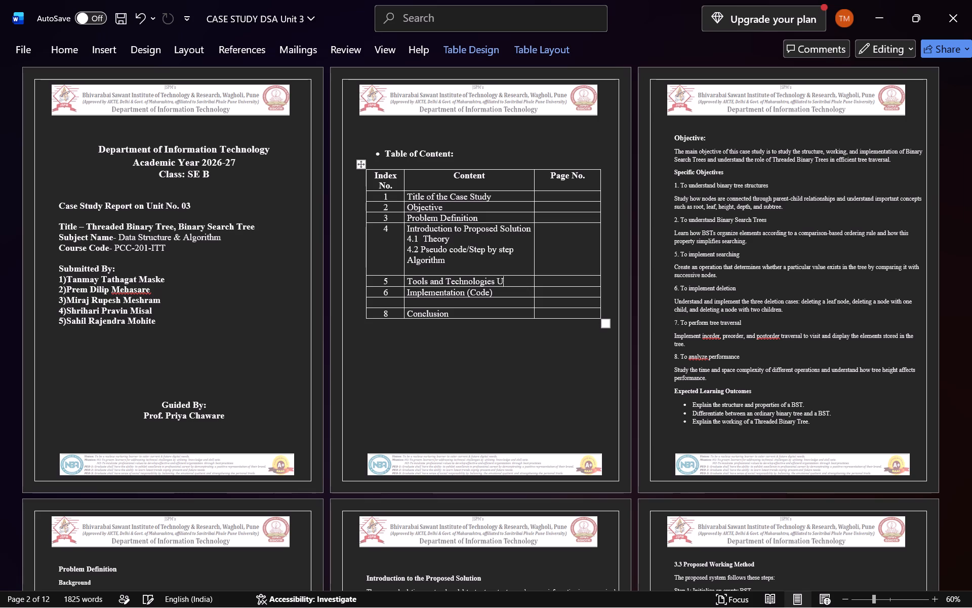
key("BackSpace")
key("BackSpace")
key("BackSpace")
key("BackSpace")
key("BackSpace")
key("BackSpace")
key("BackSpace")
key("BackSpace")
key("BackSpace")
key("BackSpace")
key("BackSpace")
key("BackSpace")
key("BackSpace")
key("BackSpace")
key("BackSpace")
key("BackSpace")
key("BackSpace")
key("BackSpace")
key("BackSpace")
key("BackSpace")
key("BackSpace")
key("BackSpace")
key("BackSpace")
key("BackSpace")
key("BackSpace")
key("BackSpace")
key("BackSpace")
key("BackSpace")
key("BackSpace")
key("BackSpace")
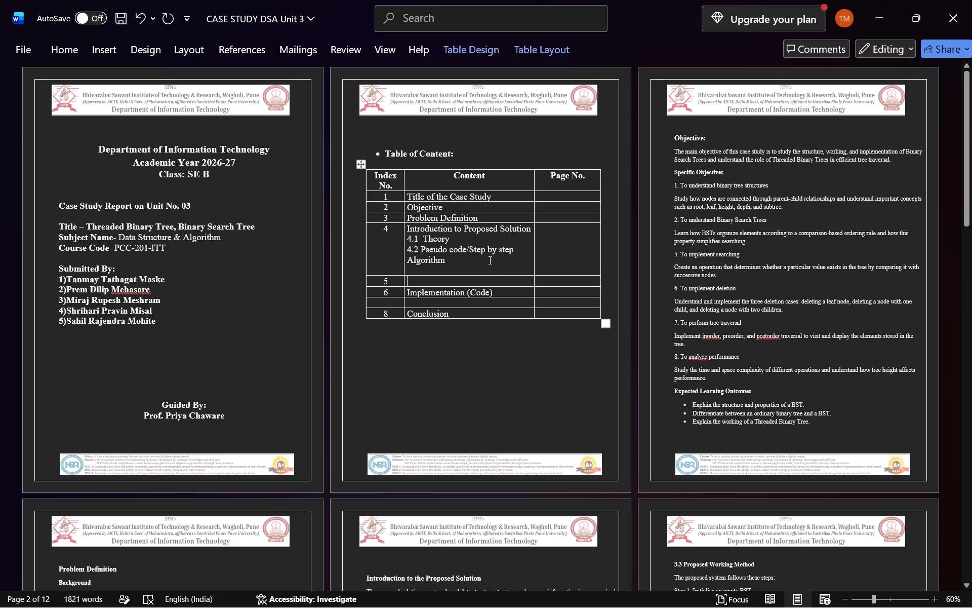
Clear the "Implementation (Code)" text and the index numbers 6 and 5 from the Table of Content table.
left_click_drag(506, 296, 424, 293)
key("BackSpace")
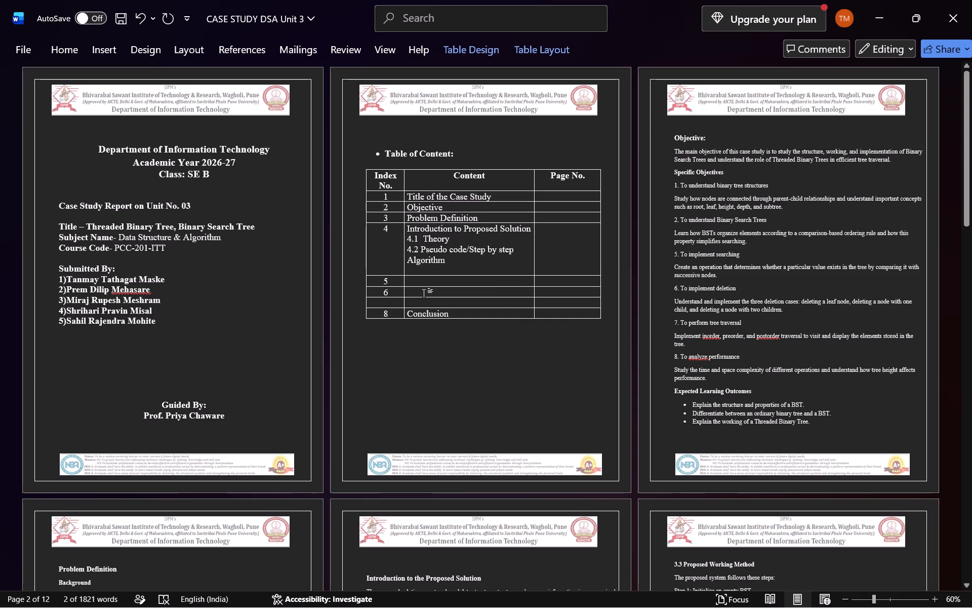
key("BackSpace")
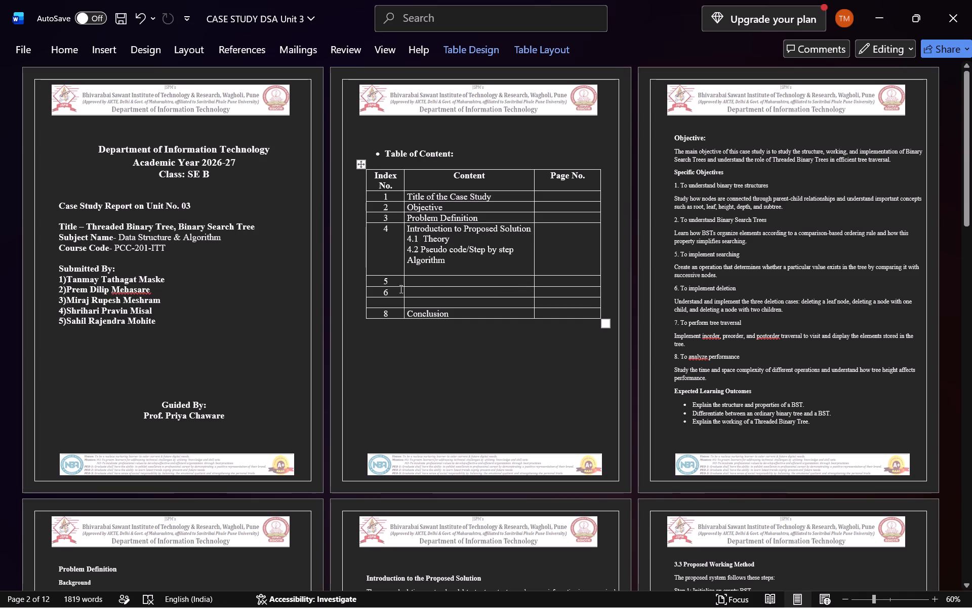
left_click(392, 292)
key("BackSpace")
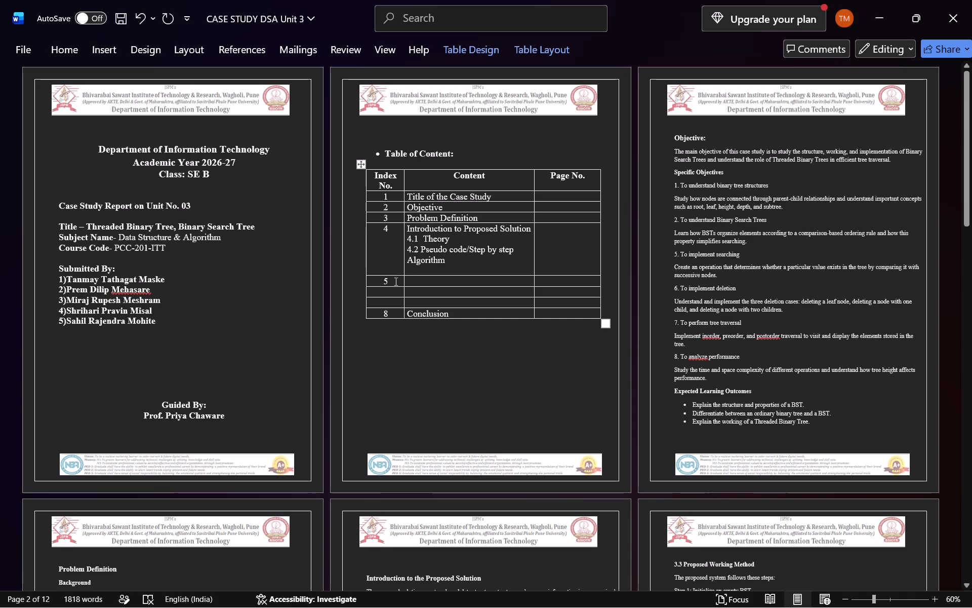
left_click(395, 281)
key("BackSpace")
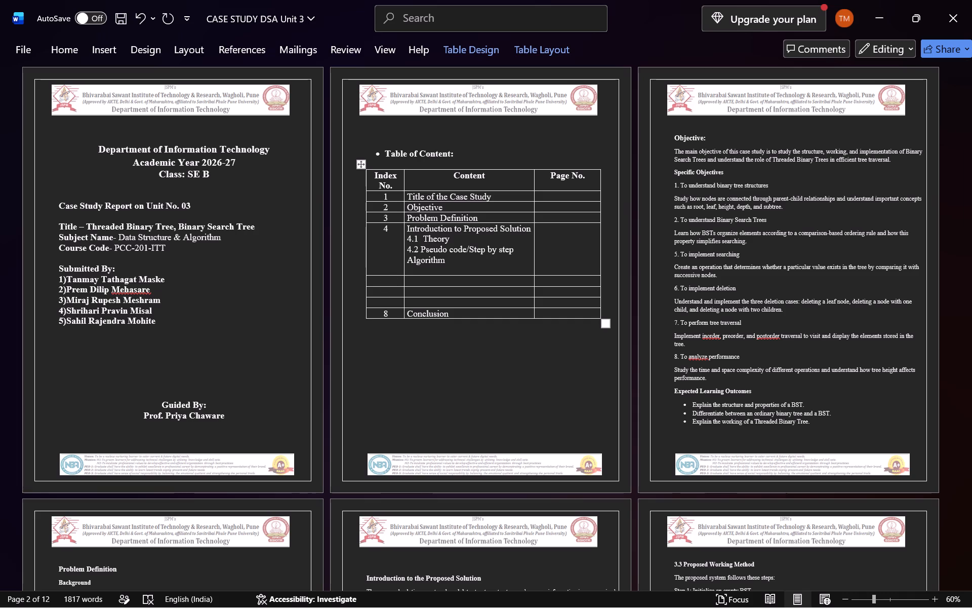
Delete the three empty rows above the Conclusion row in the Table of Content table.
left_click_drag(370, 280, 423, 290)
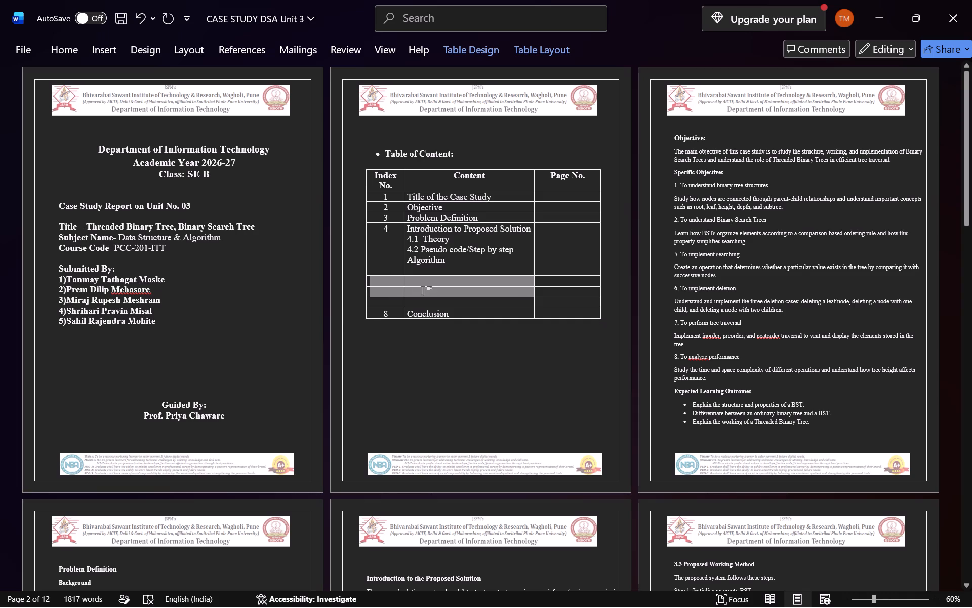
left_click_drag(423, 290, 569, 294)
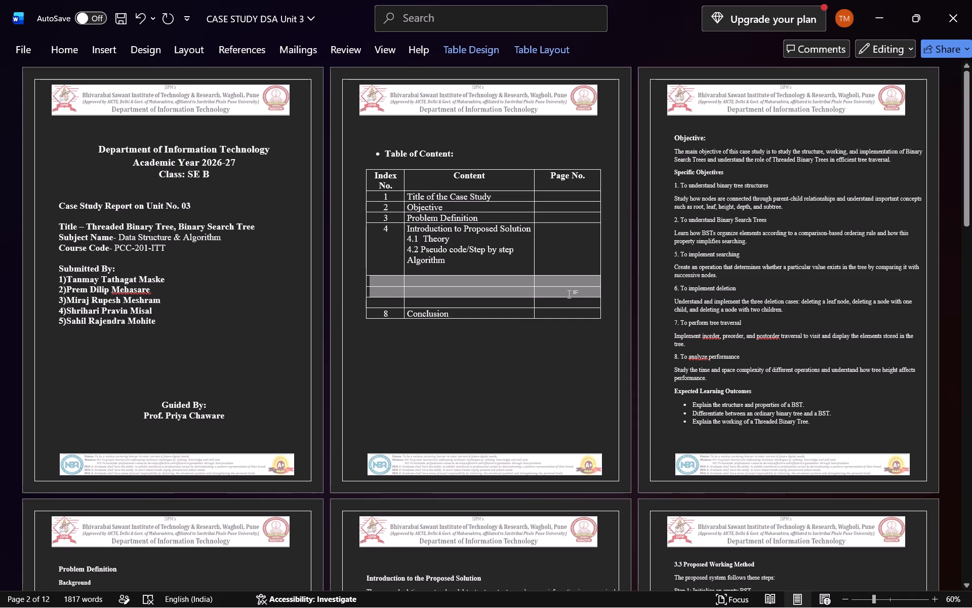
left_click_drag(569, 294, 586, 300)
key("BackSpace")
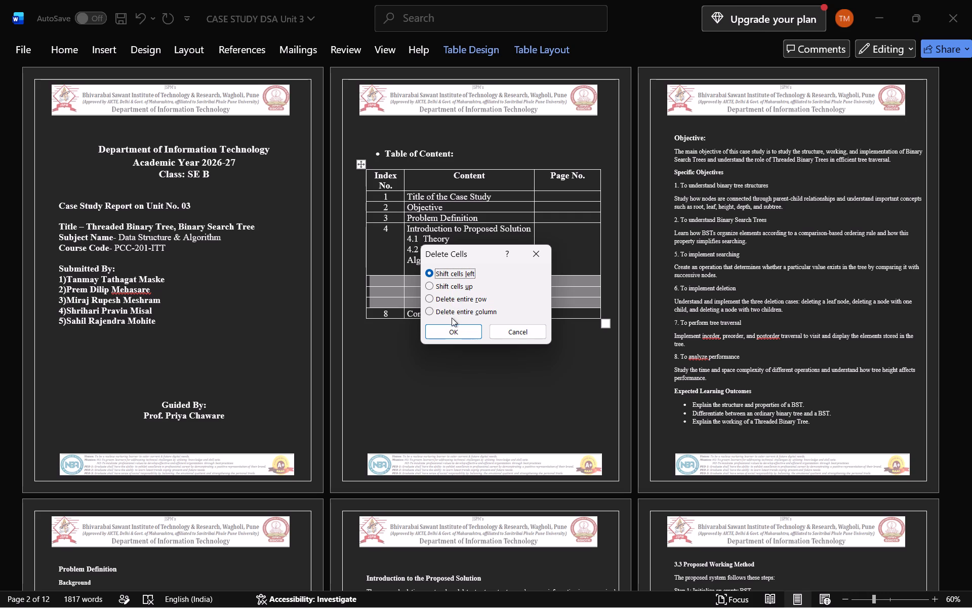
left_click(432, 299)
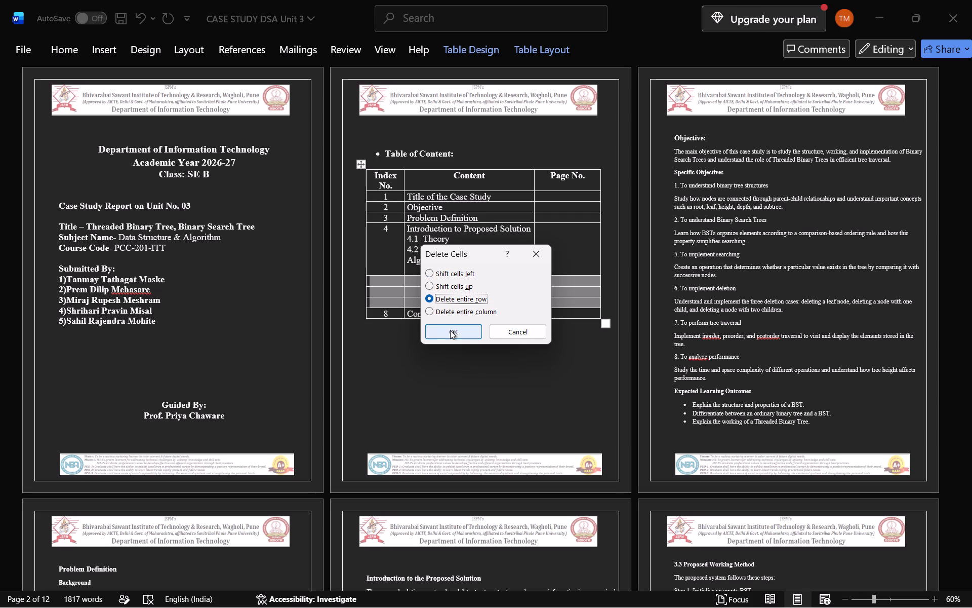
left_click(470, 333)
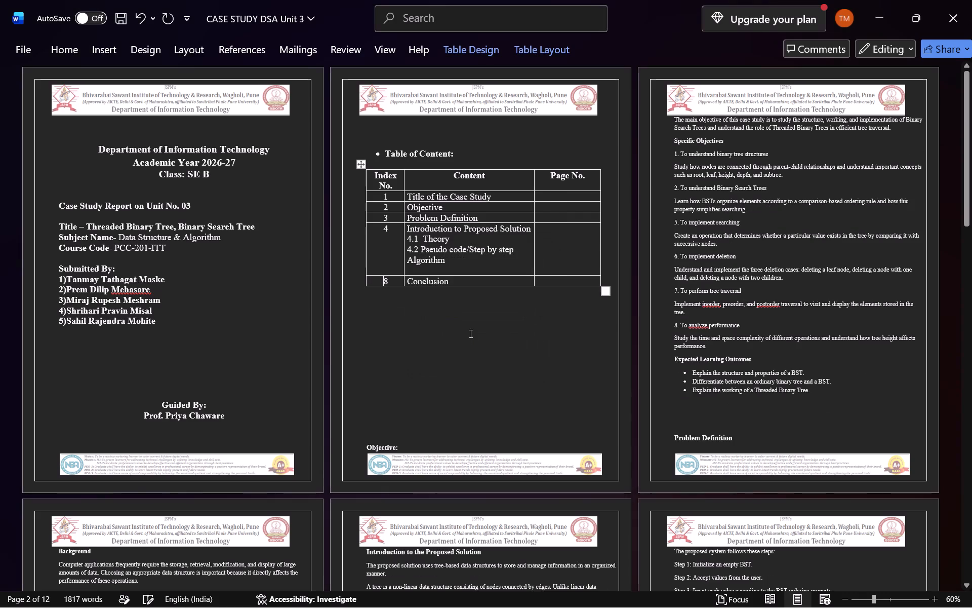
Change the index number of the Conclusion row to 5 in the Table of Content table.
left_click(398, 281)
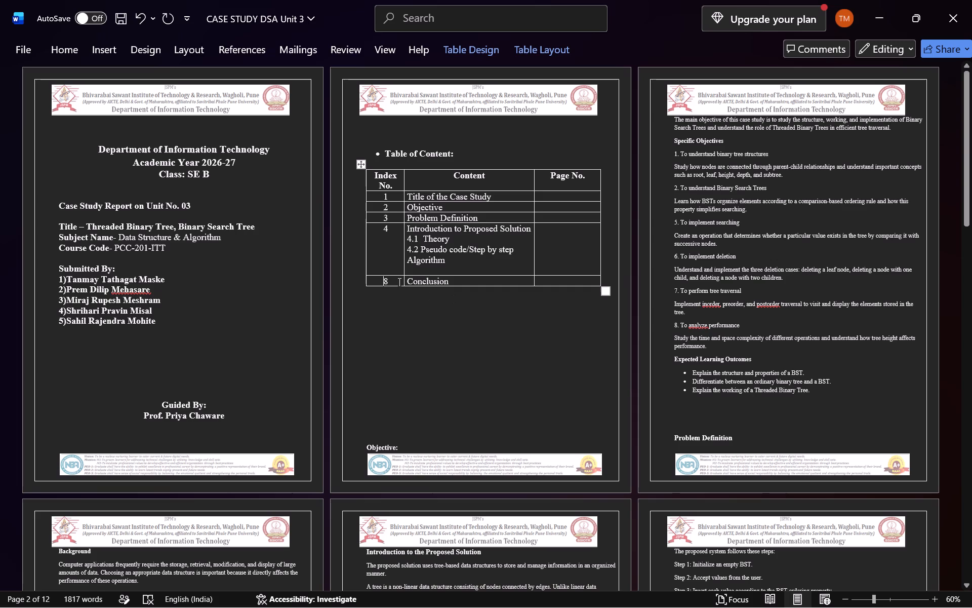
key("BackSpace")
key("5")
Stretch the Table of Content table slightly taller from its lower corner.
left_click_drag(600, 290, 601, 311)
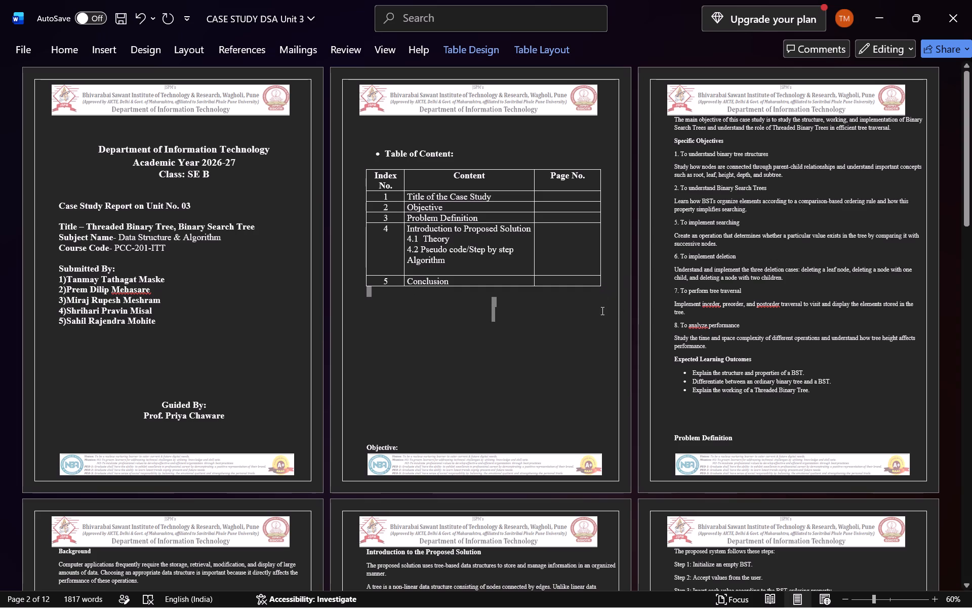
left_click_drag(601, 311, 600, 317)
left_click(560, 325)
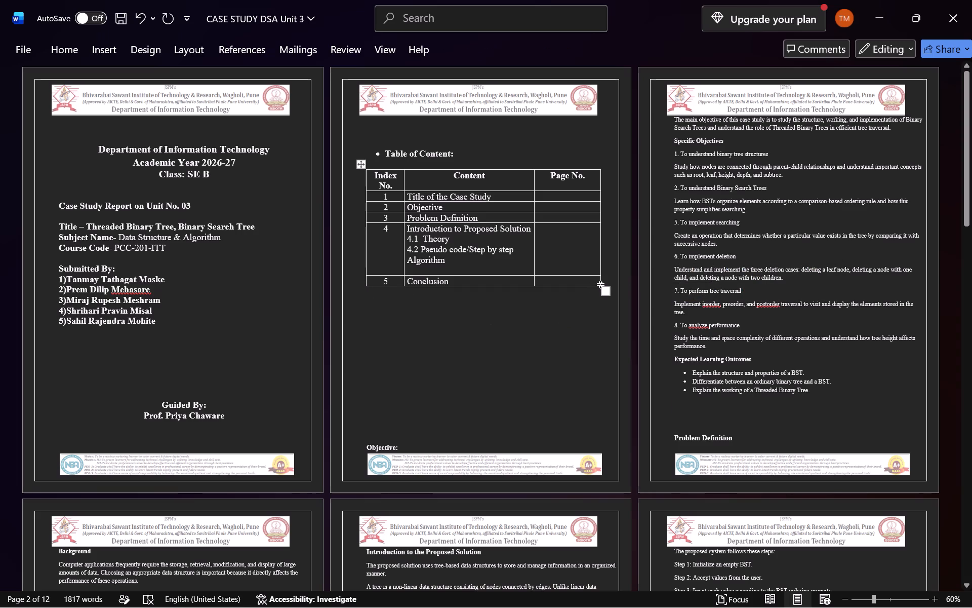
left_click_drag(607, 289, 600, 330)
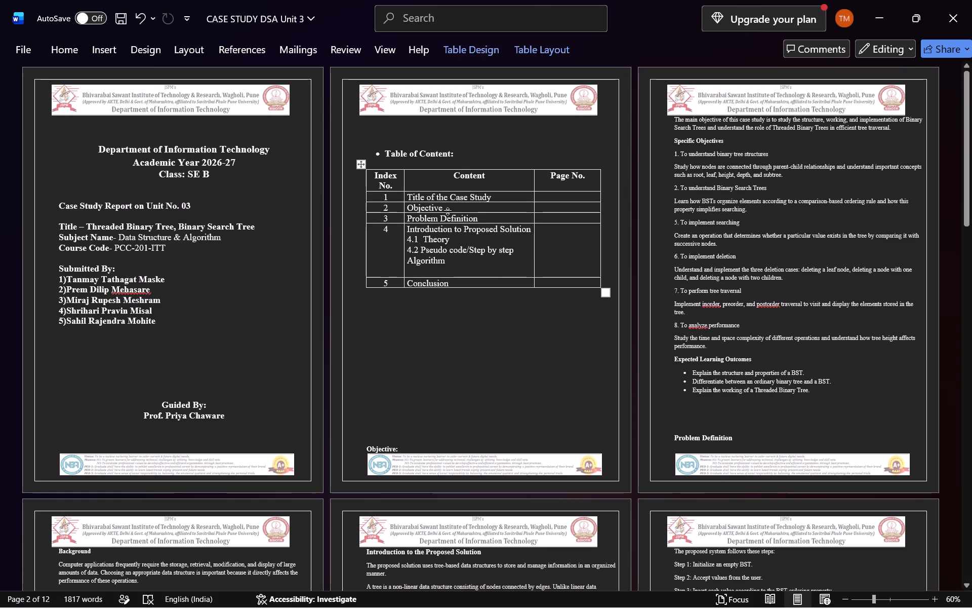
Add an unbulleted blank line between the "Table of Content:" heading and the table.
left_click(458, 163)
left_click(460, 146)
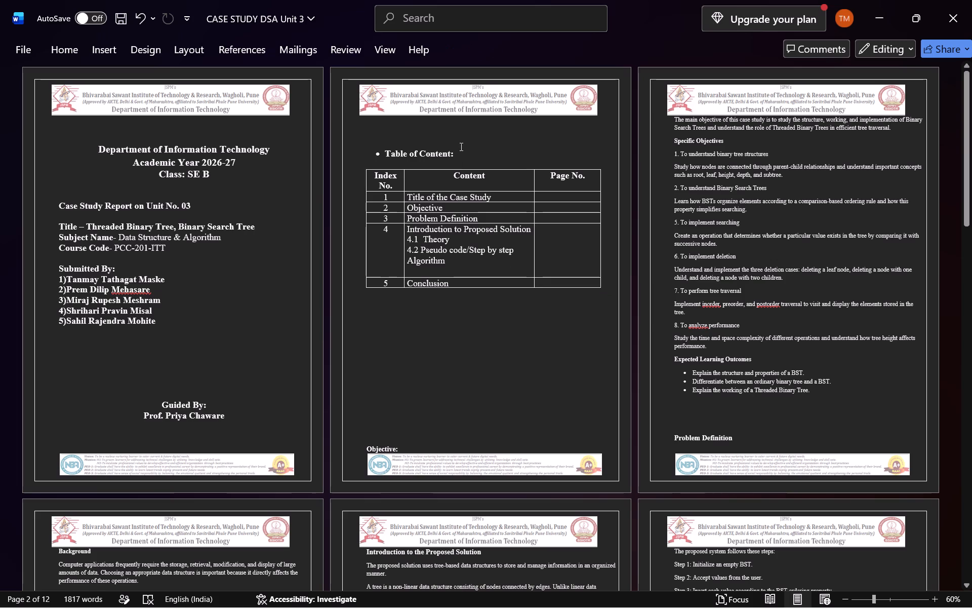
left_click(460, 158)
key("Return")
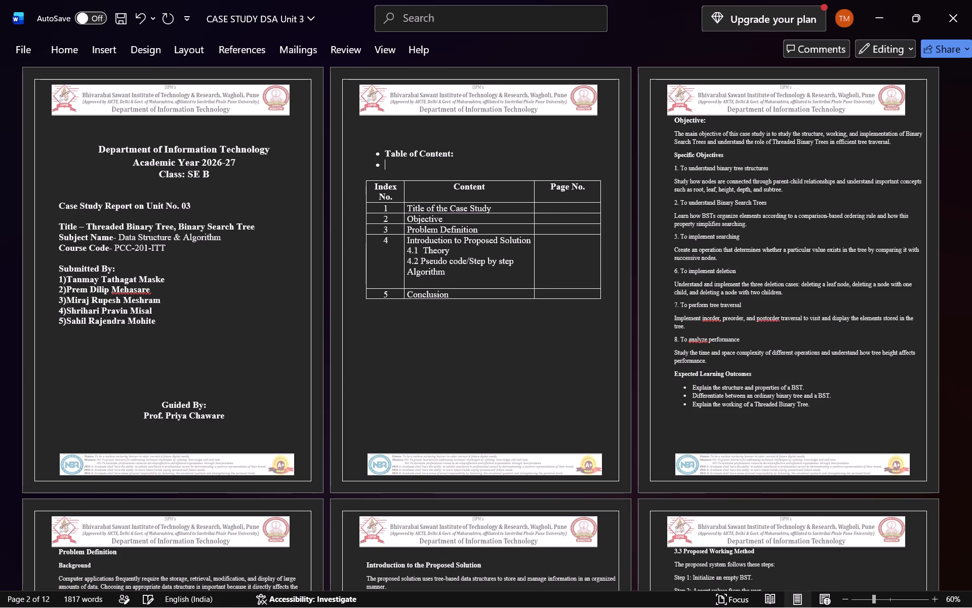
key("BackSpace")
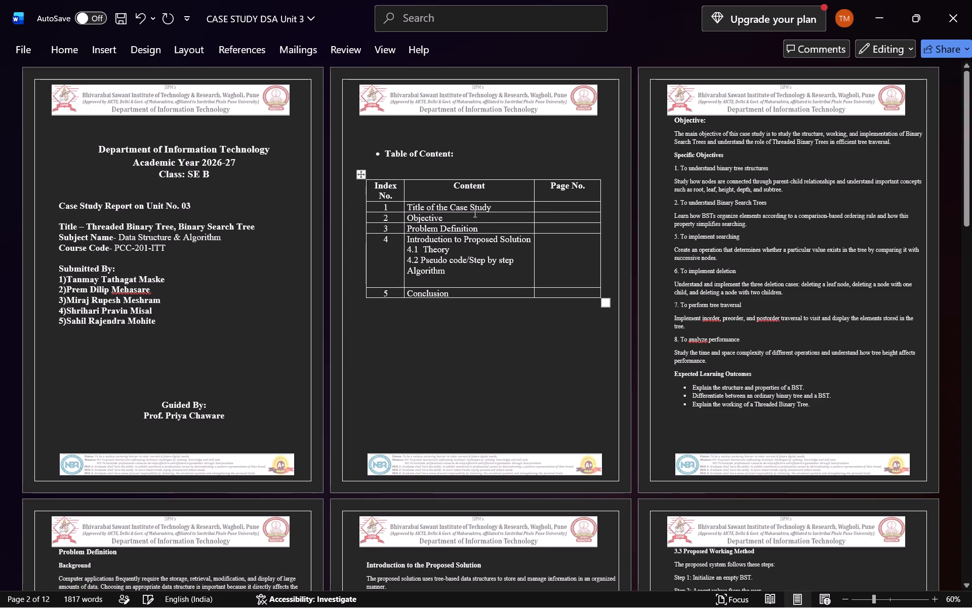
Enlarge the Table of Content table downward from its lower corner so its rows are taller and fill more of the page.
left_click_drag(606, 302, 599, 332)
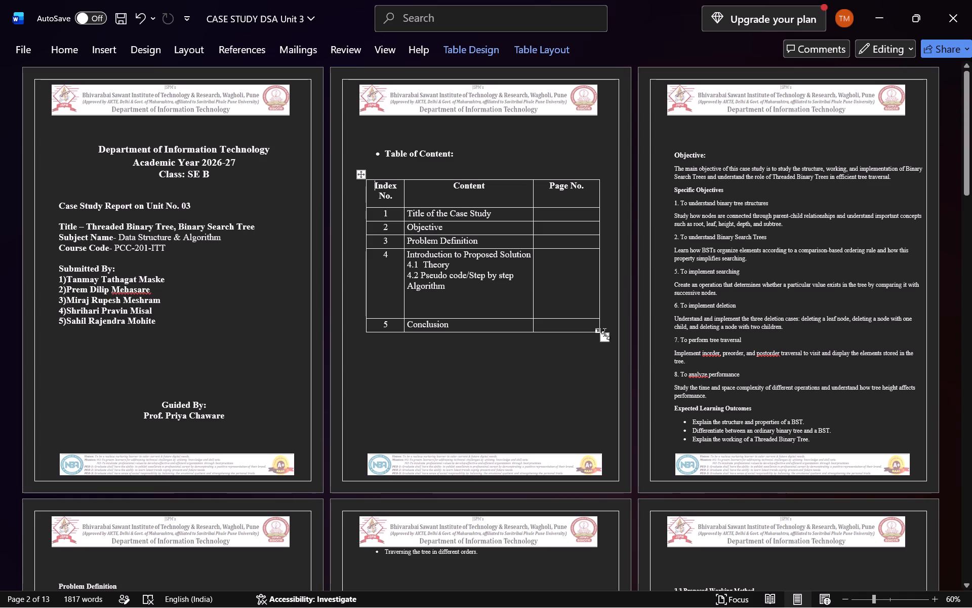
left_click_drag(604, 336, 603, 346)
right_click_drag(606, 352, 600, 387)
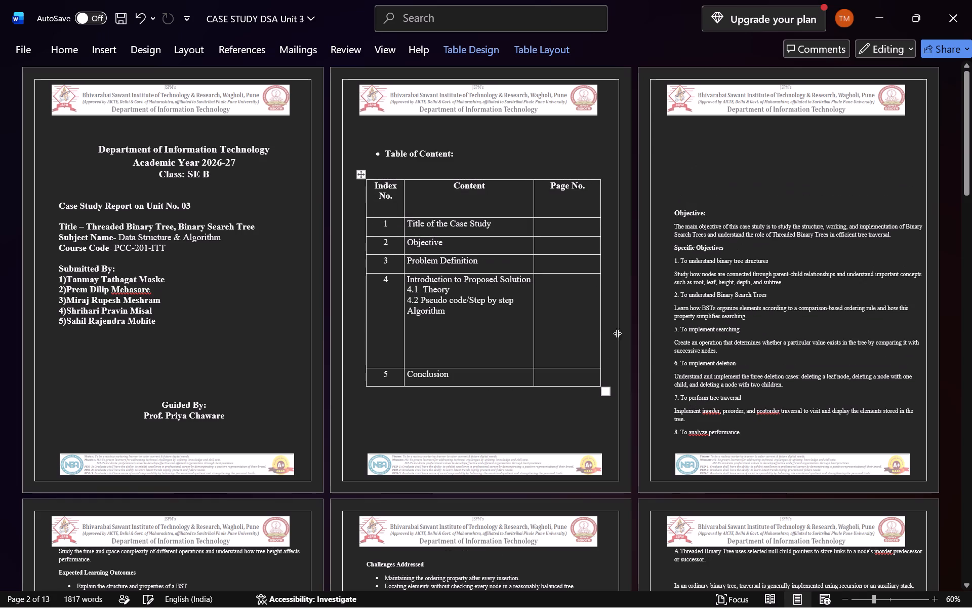
Remove the surplus blank lines above the "Objective:" heading, leaving a single blank line above it at the top of page 3.
left_click(688, 196)
key("BackSpace")
key("BackSpace")
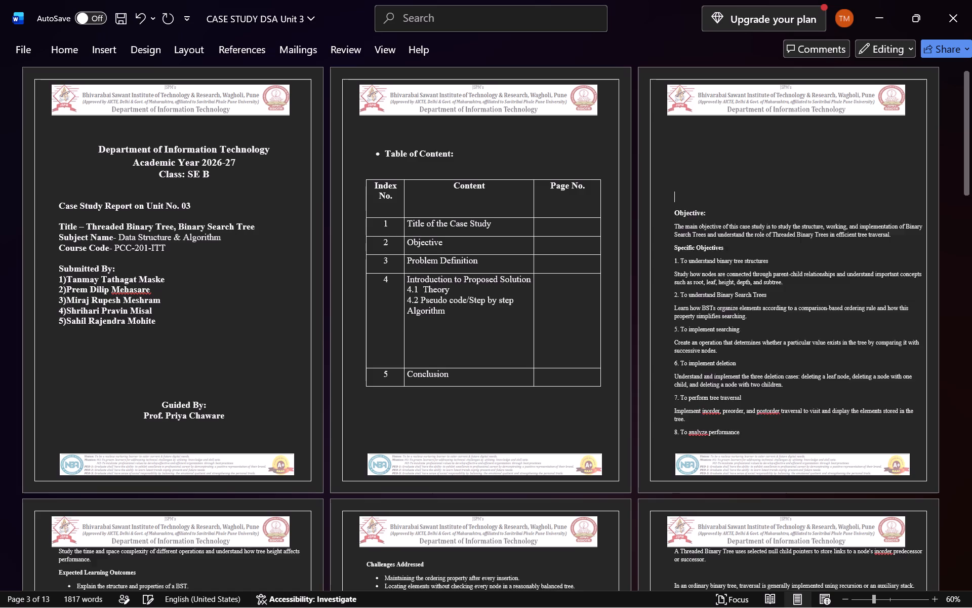
key("BackSpace")
key("BackSpace")
key("BackSpace")
key("BackSpace")
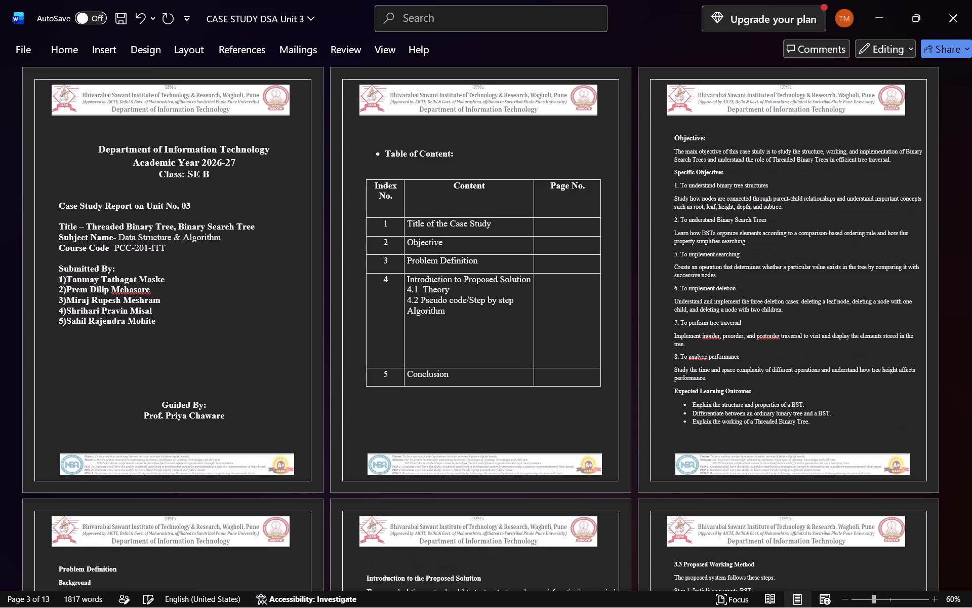
key("BackSpace")
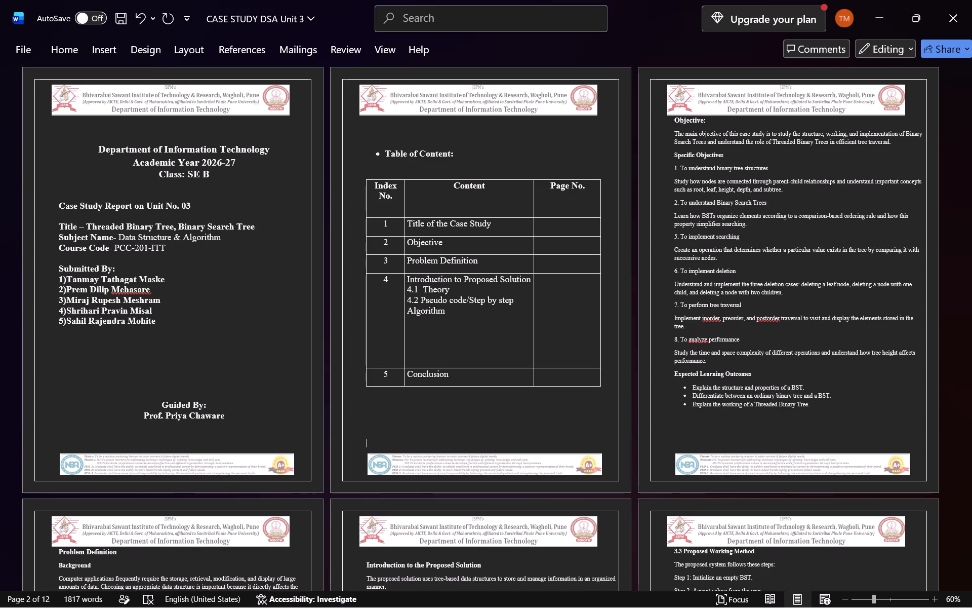
scroll(503, 347, "up", 2)
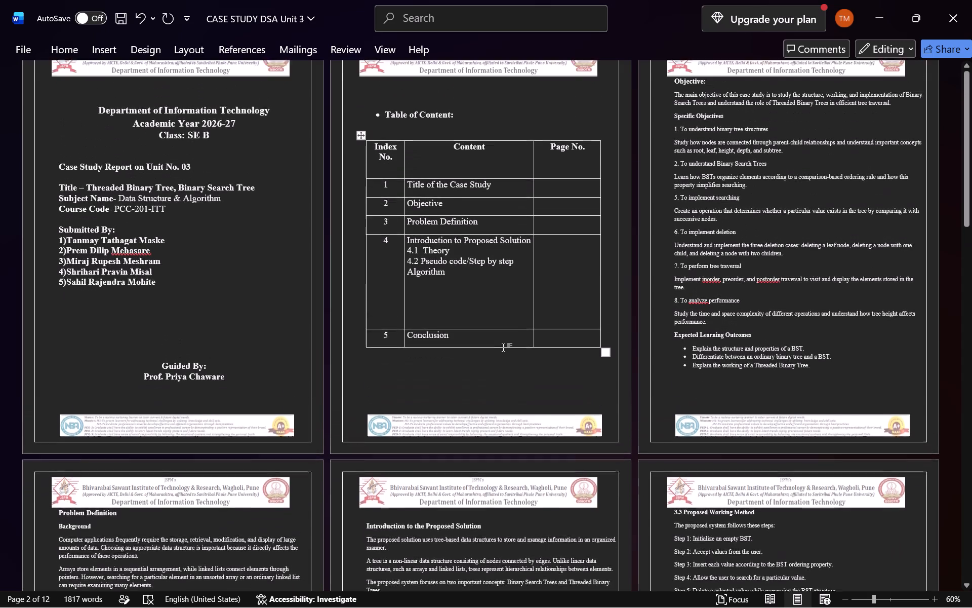
left_click(670, 124)
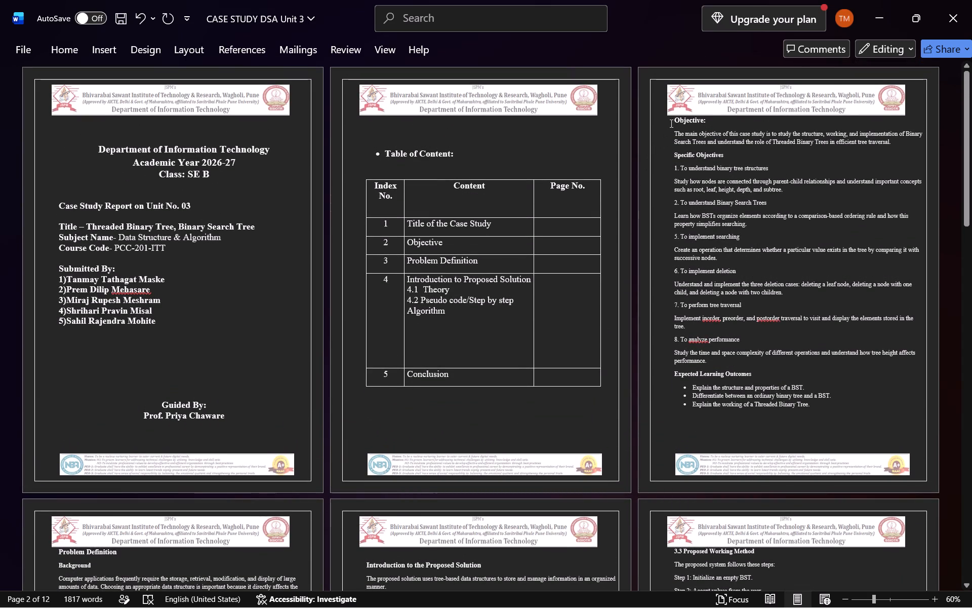
key("Return")
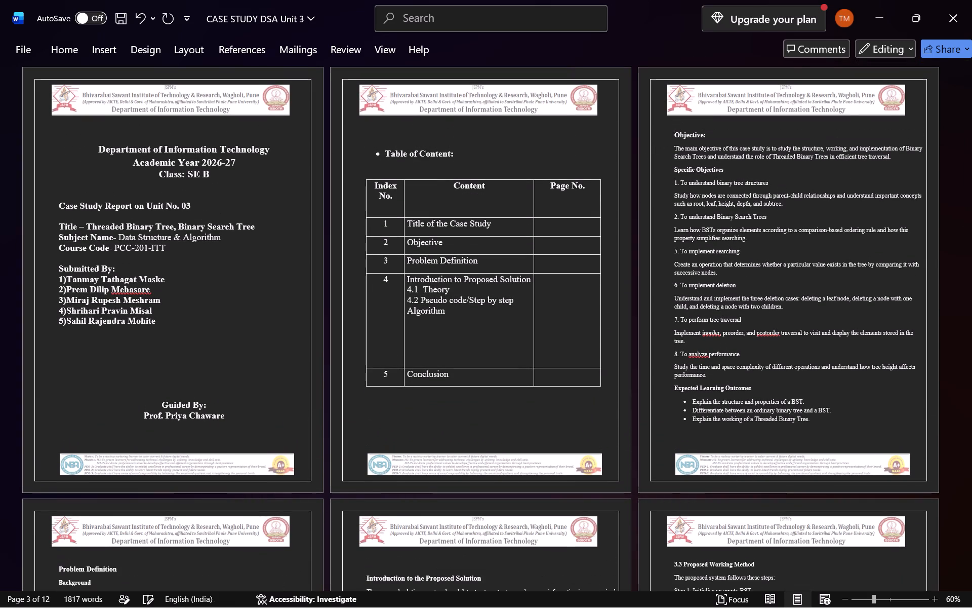
Remove one blank line above the "Introduction to the Proposed Solution" heading on page 5.
scroll(670, 124, "down", 5)
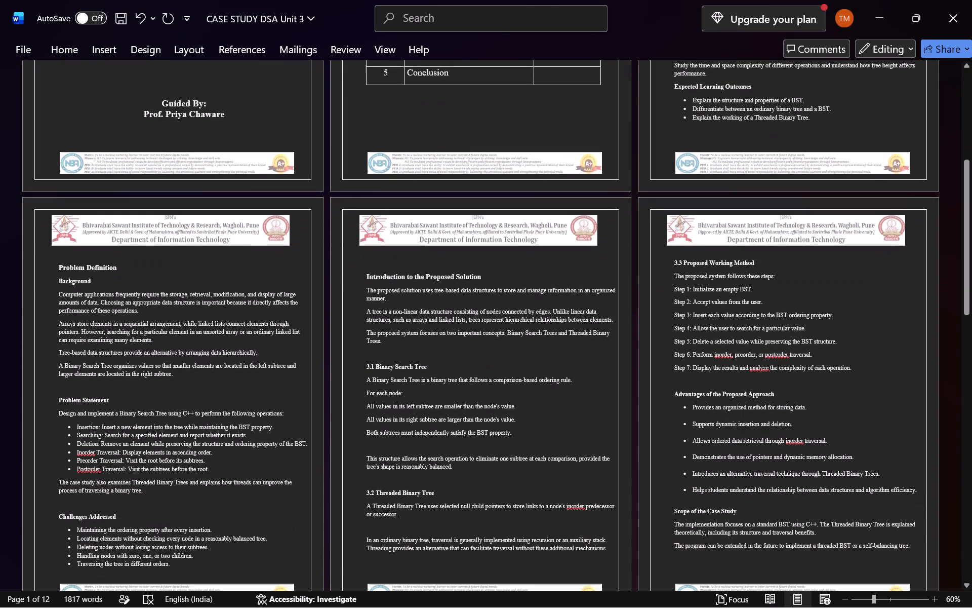
scroll(580, 334, "down", 1)
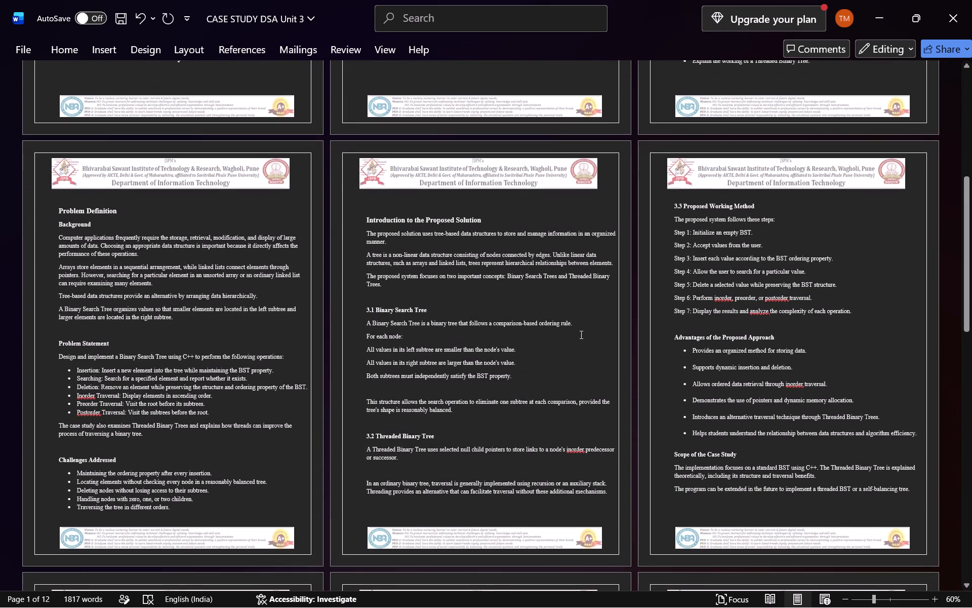
left_click(393, 205)
key("BackSpace")
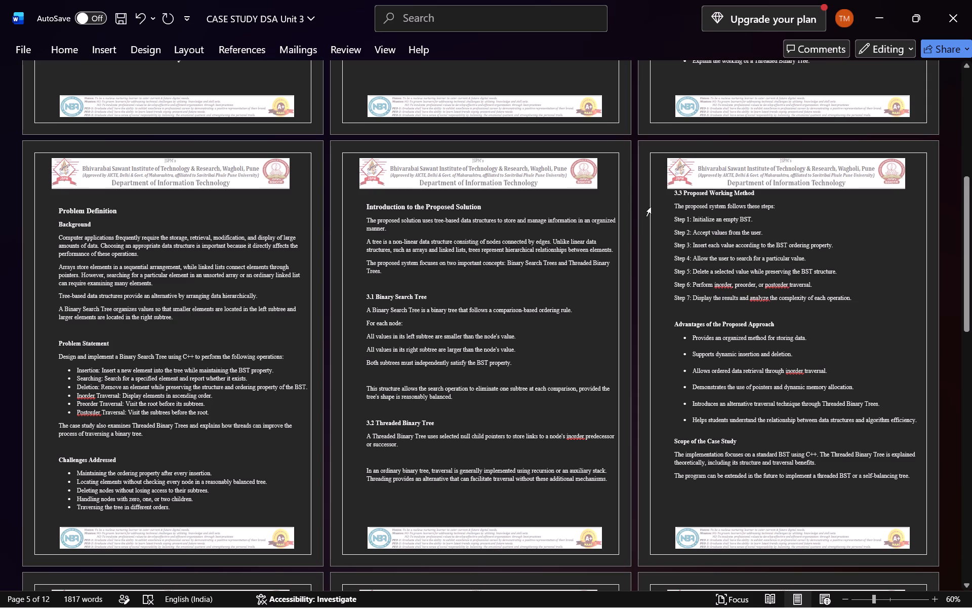
Delete the numbers 3.2 and 3.1 from the "Threaded Binary Tree" and "Binary Search Tree" headings.
left_click_drag(374, 423, 367, 423)
key("BackSpace")
left_click_drag(373, 296, 360, 296)
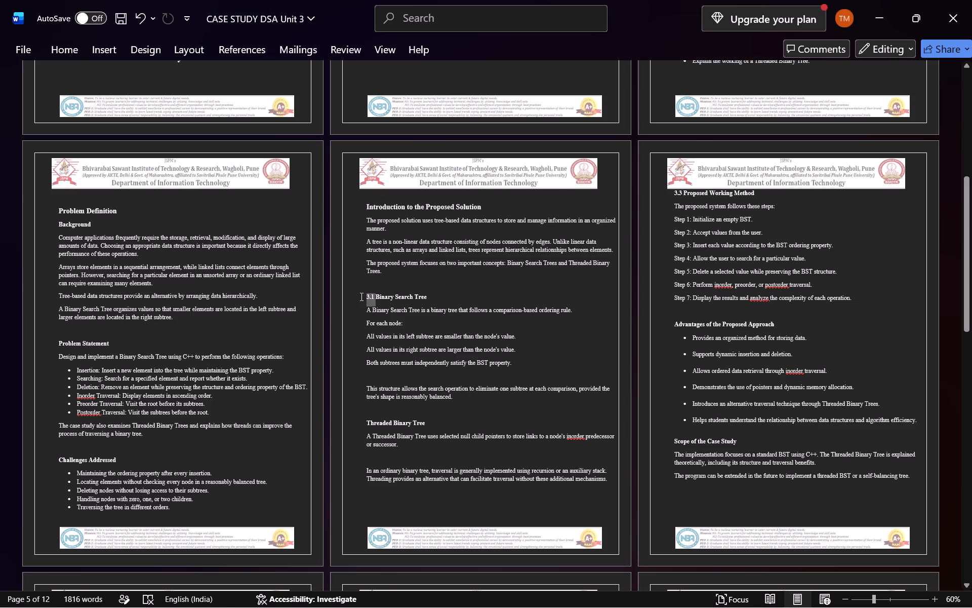
left_click_drag(360, 296, 360, 296)
key("BackSpace")
Delete the number 3.3 from the "Proposed Working Method" heading and add a blank line above it.
left_click_drag(681, 193, 681, 193)
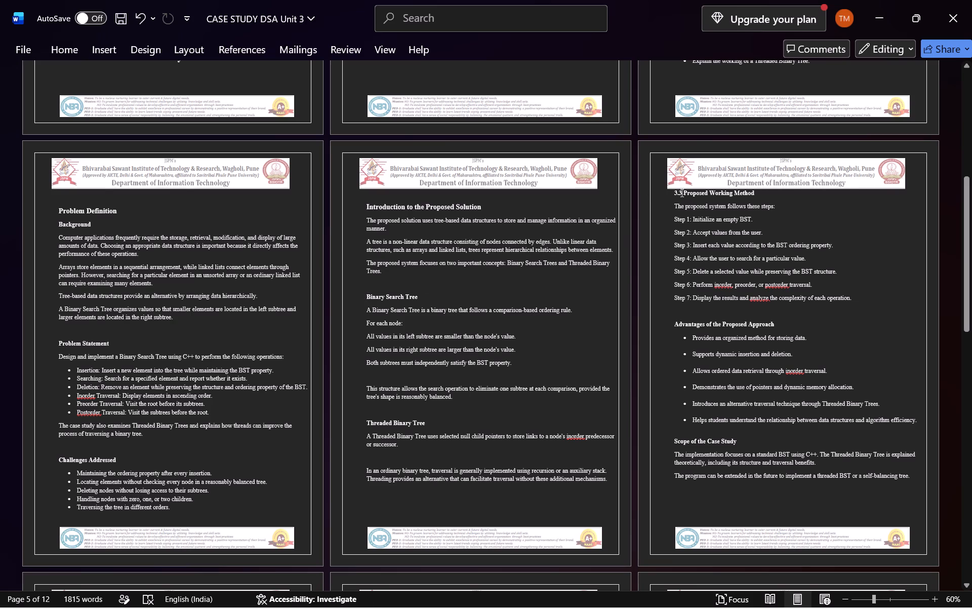
left_click_drag(681, 193, 673, 193)
key("BackSpace")
key("BackSpace")
key("Return")
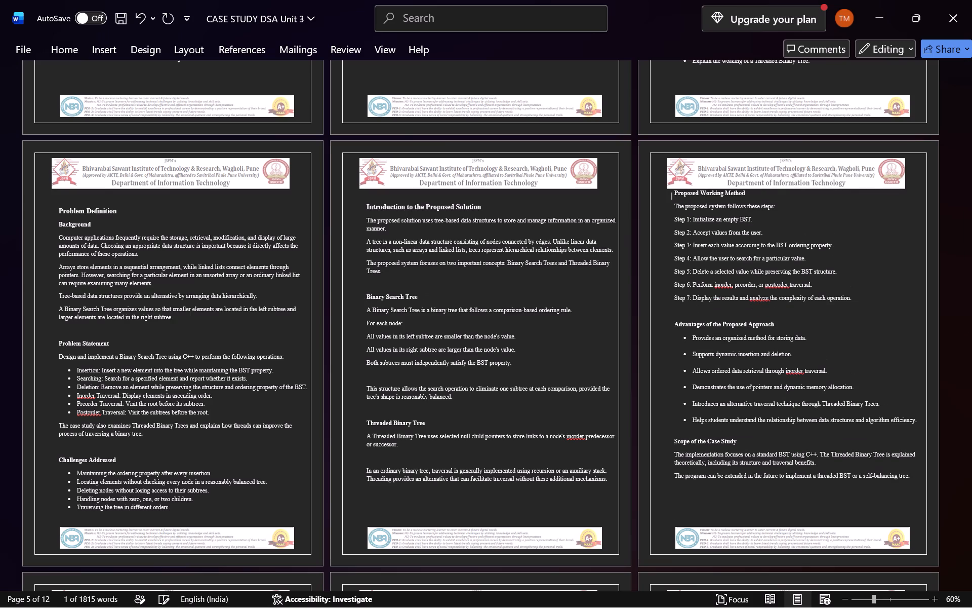
key("Return")
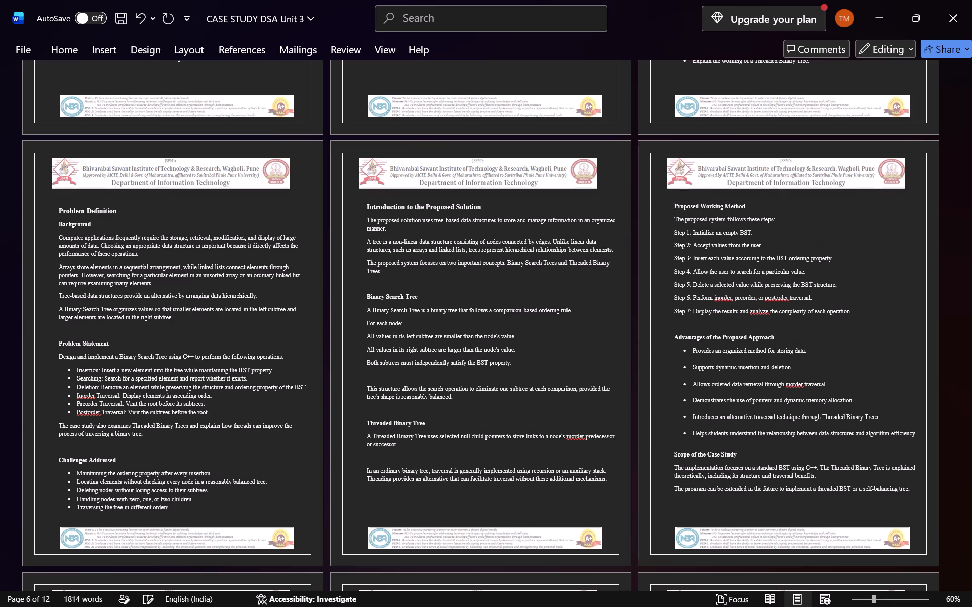
Review the layout, headings and spacing of the remaining pages through Future Scope, and return to the start of the document.
scroll(673, 193, "down", 2)
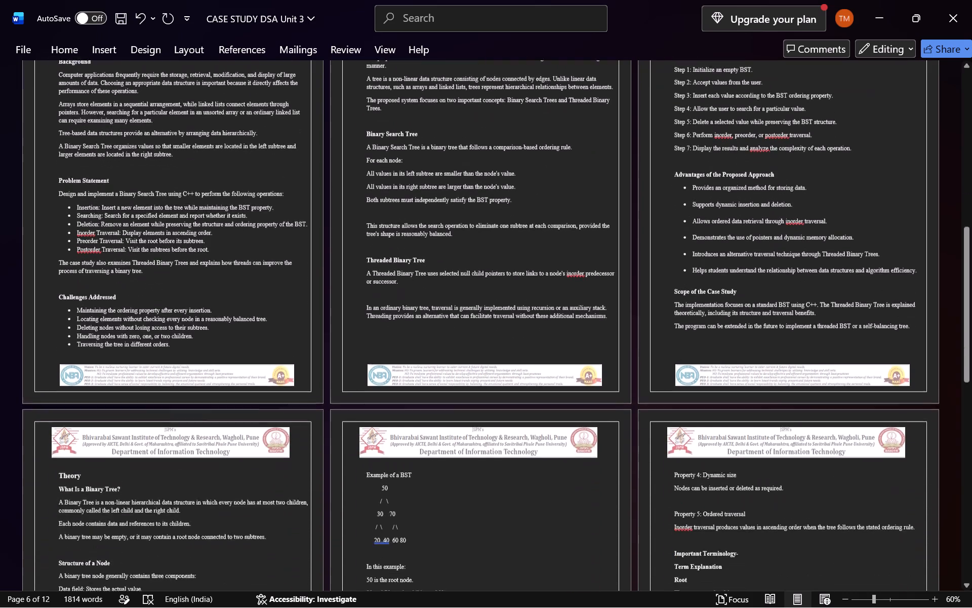
scroll(673, 193, "down", 4)
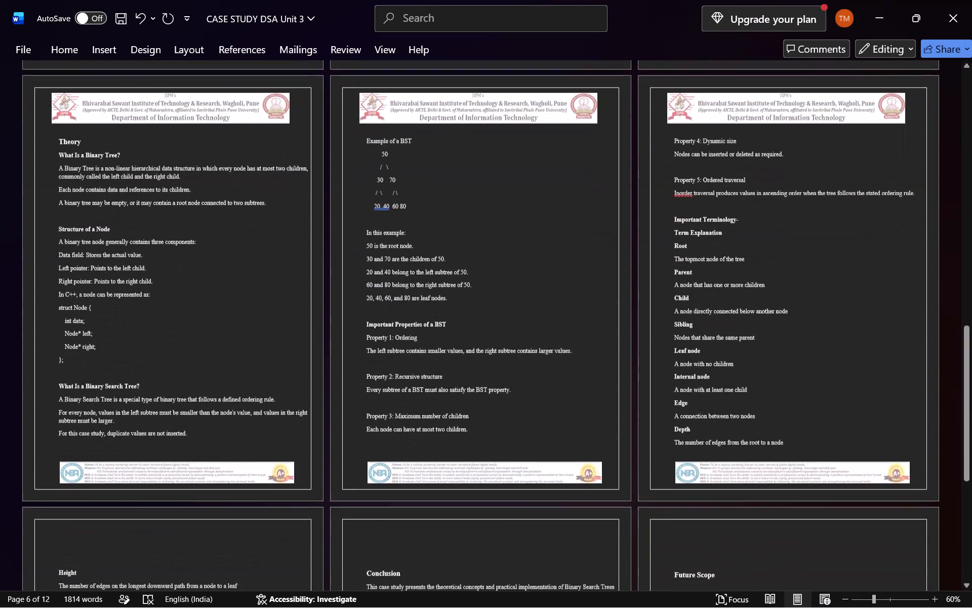
scroll(673, 193, "down", 6)
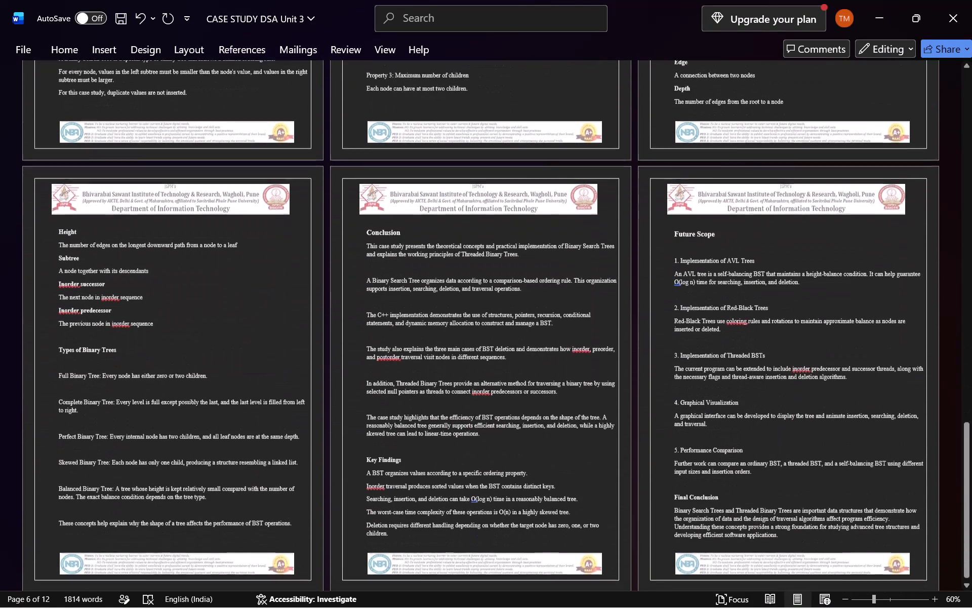
scroll(673, 193, "down", 4)
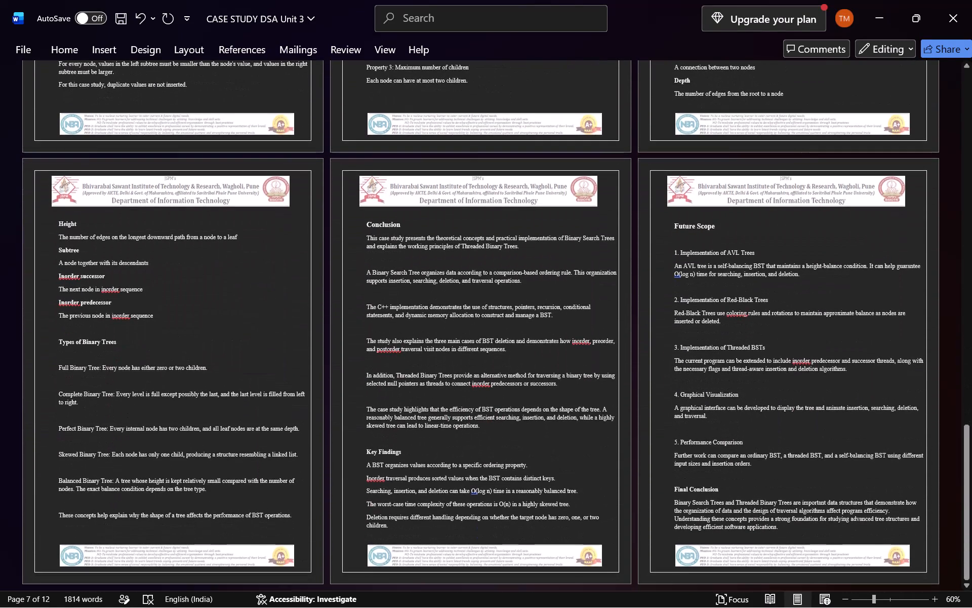
scroll(673, 193, "up", 14)
scroll(673, 193, "up", 11)
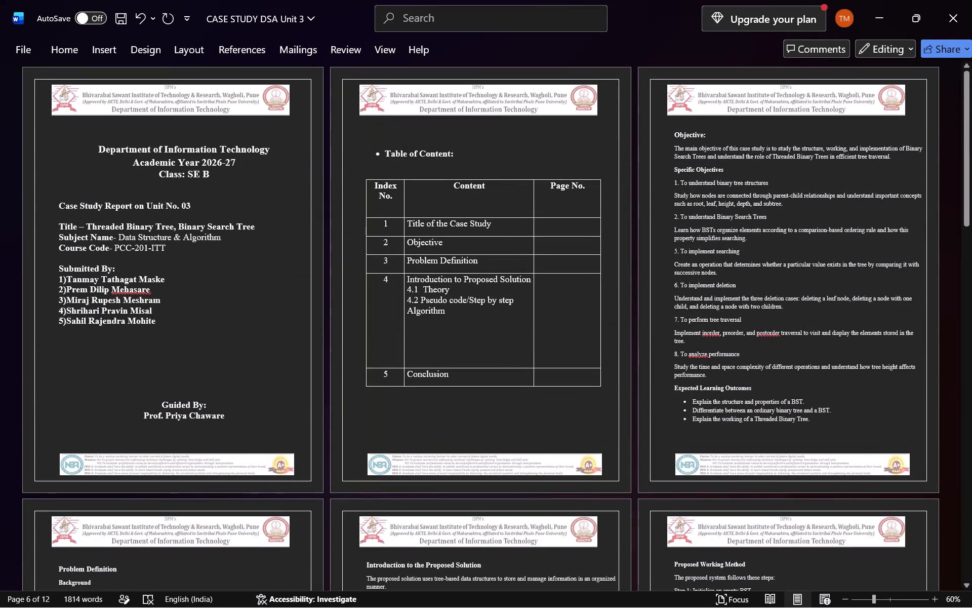
Fill the contents table's Page No. column with 01 for Title of the Case Study, 02 for Objective and 04 for Problem Definition.
left_click(550, 226)
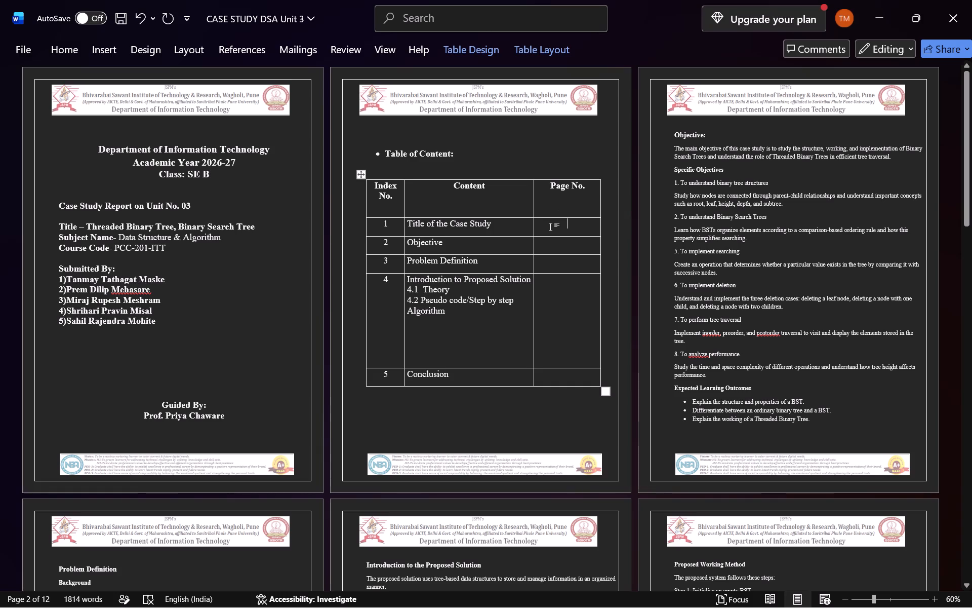
type("01")
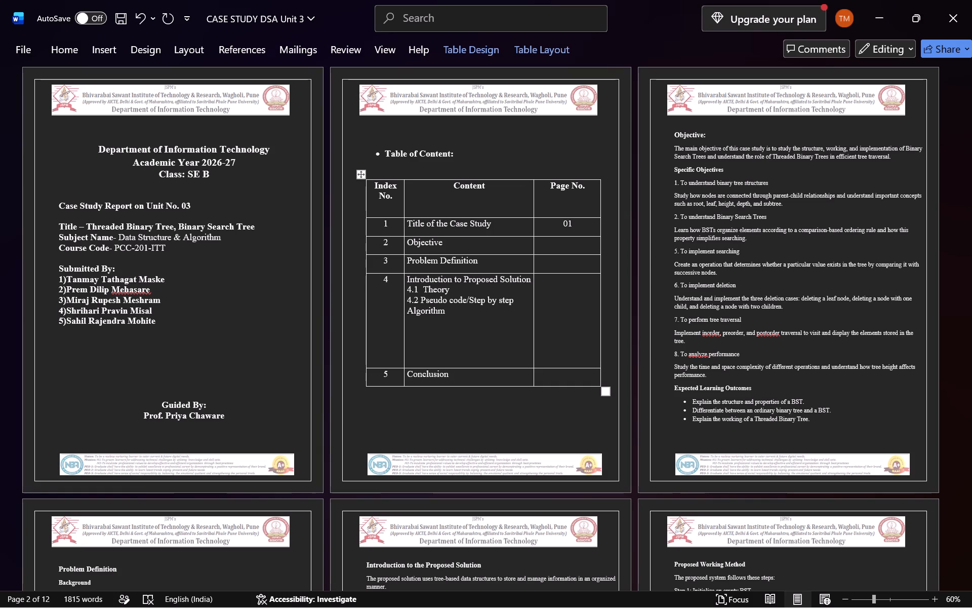
left_click(558, 249)
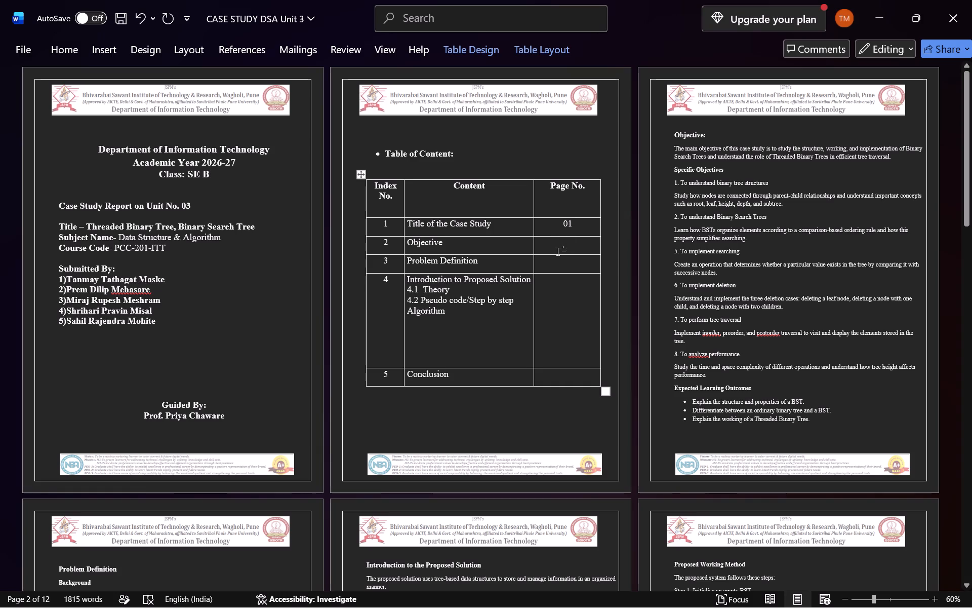
type("02")
left_click(563, 262)
type("03")
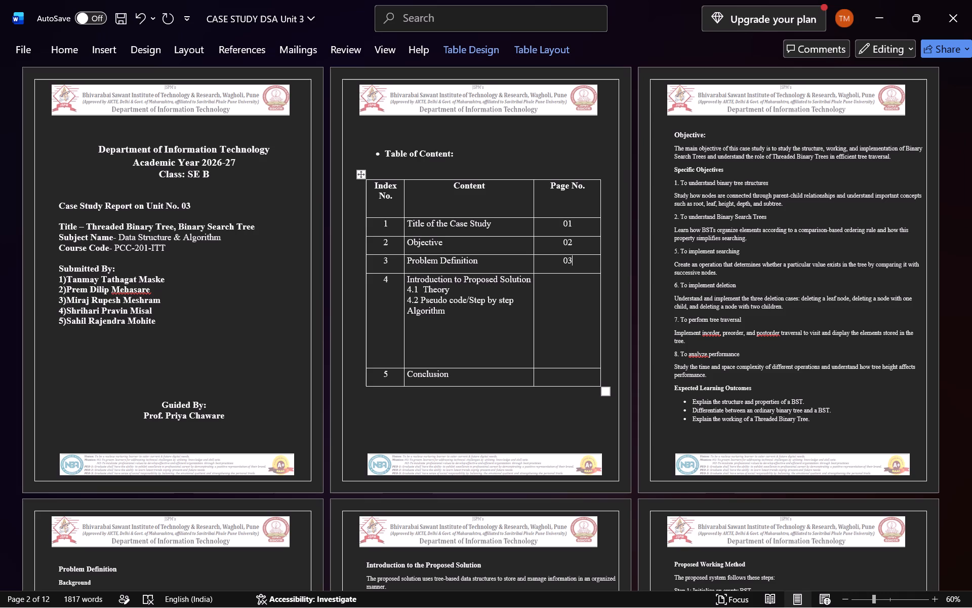
key("BackSpace")
key("0")
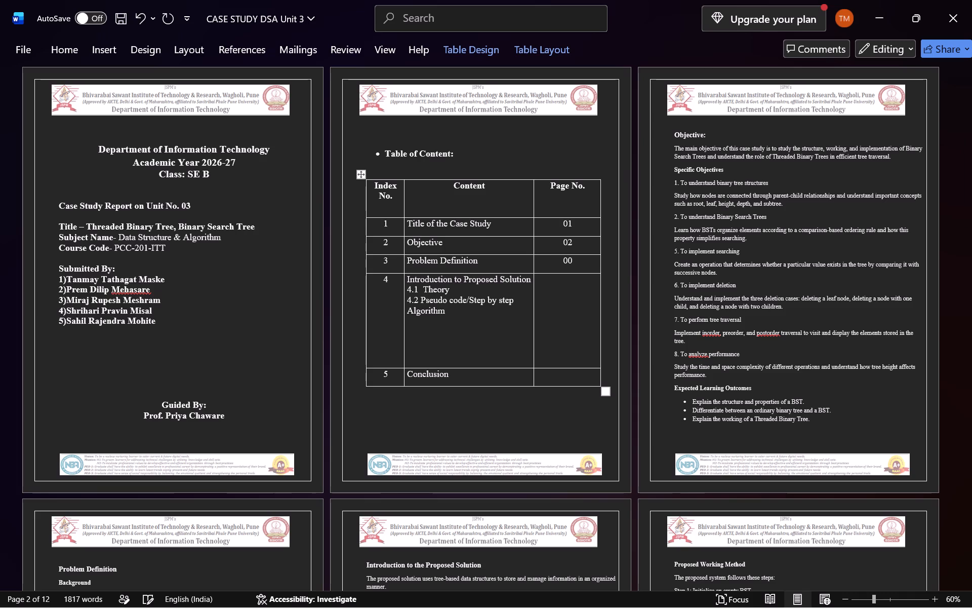
key("BackSpace")
key("4")
Change the contents table's page numbers to 05 for Problem Definition and 03 for Objective.
left_click(561, 287)
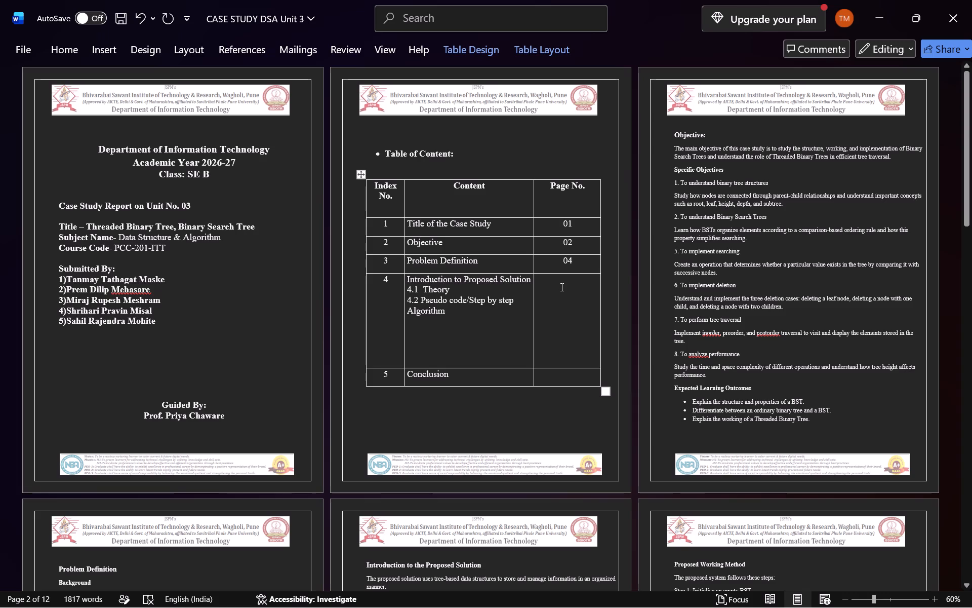
key("0")
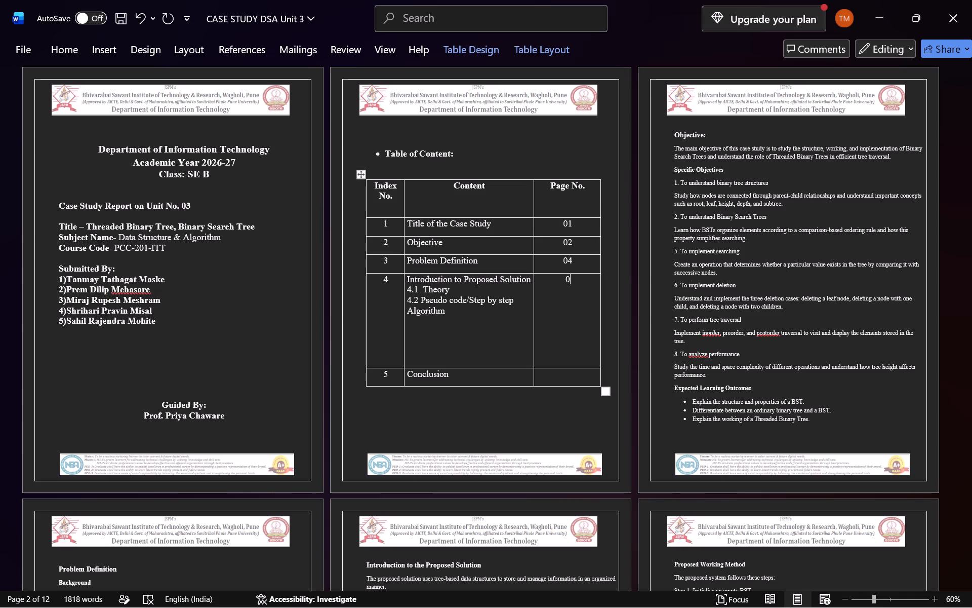
left_click(577, 265)
key("BackSpace")
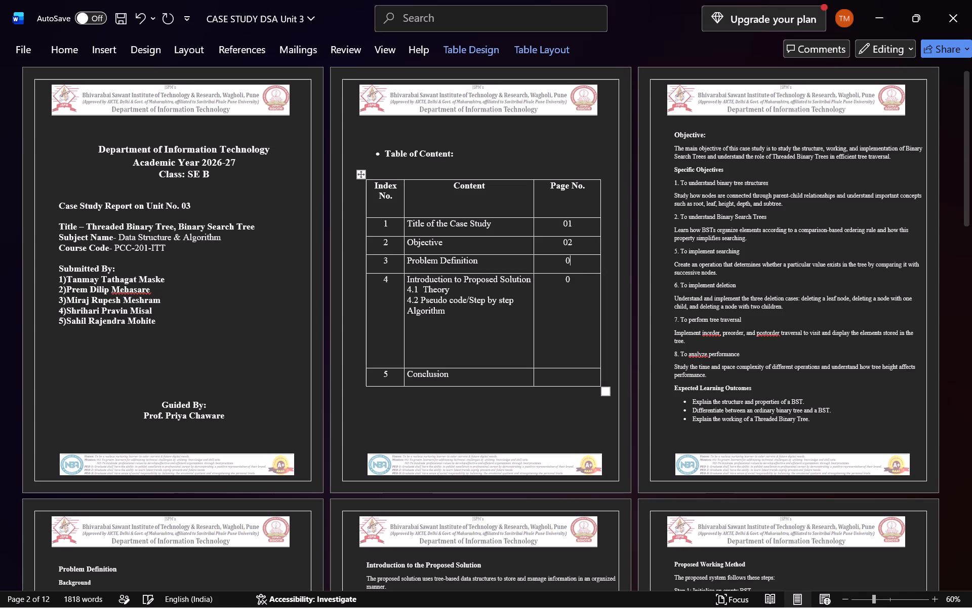
key("5")
left_click(578, 282)
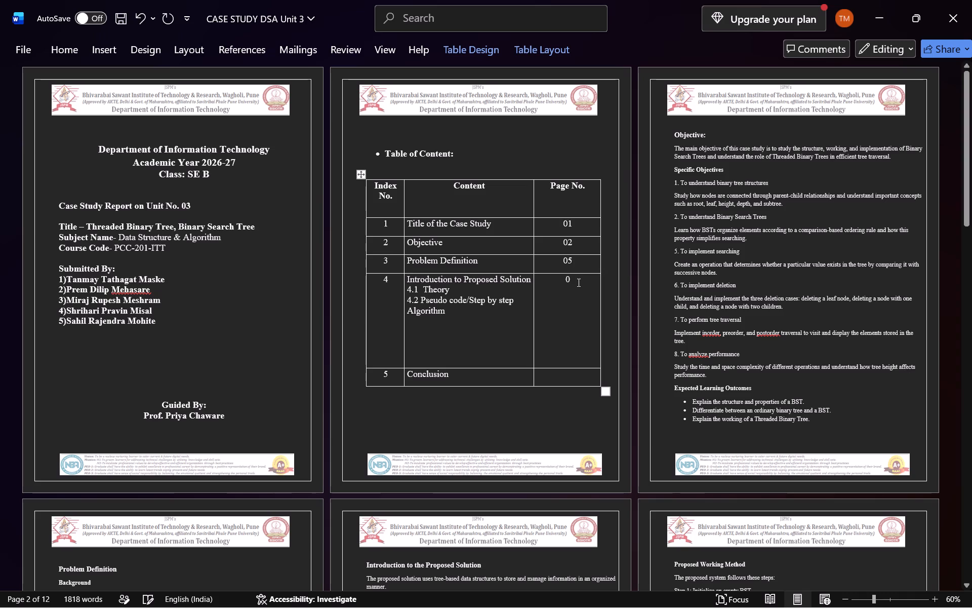
left_click(575, 242)
key("BackSpace")
key("3")
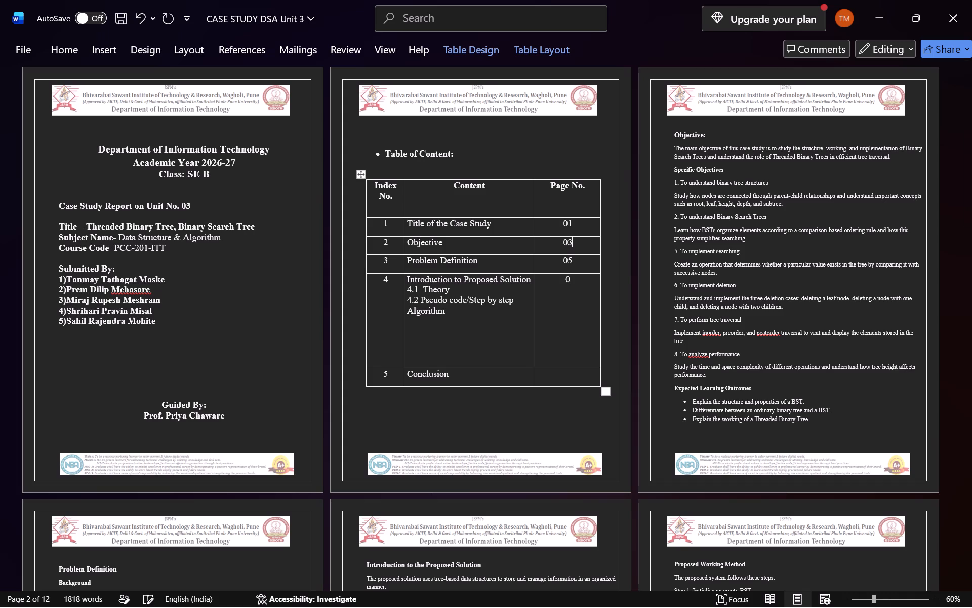
Enter page number 10 for Introduction to Proposed Solution and 12 for Conclusion in the contents table.
left_click(575, 282)
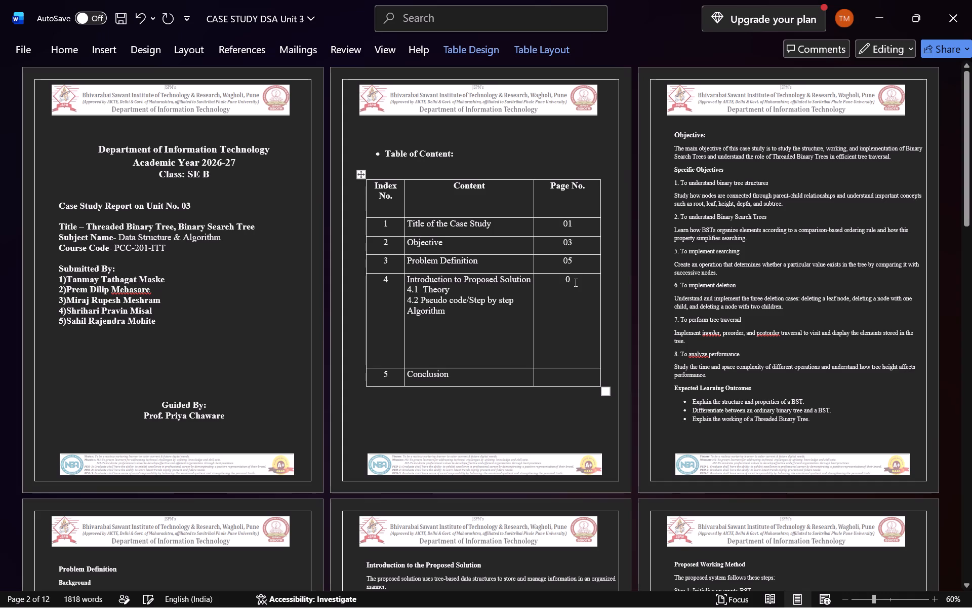
key("BackSpace")
type("10")
left_click(565, 375)
type("12")
Set 1.5 line spacing on the cover page text from "Case Study Report on Unit No. 03" through the Submitted By list.
left_click_drag(57, 202, 168, 321)
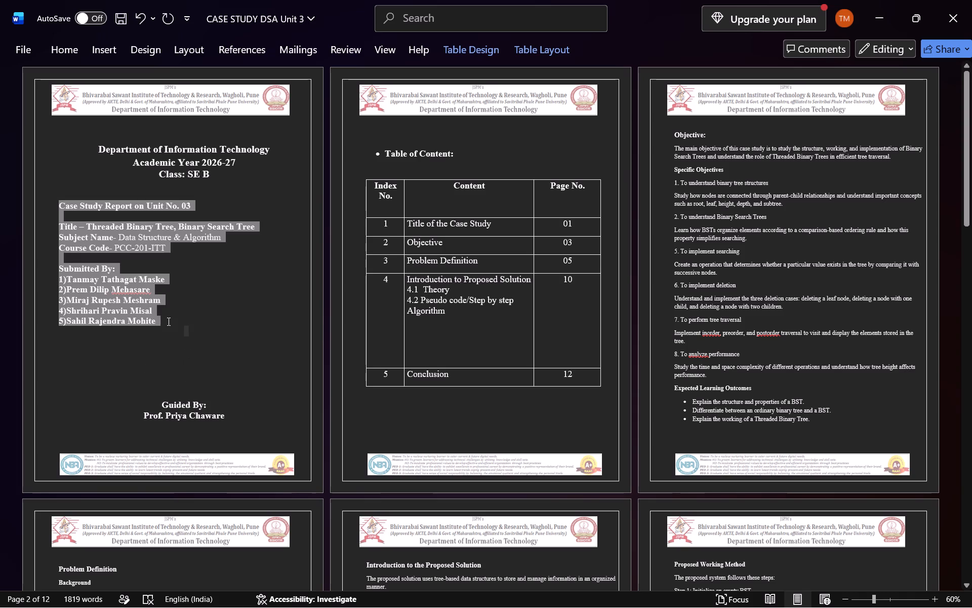
left_click_drag(168, 321, 168, 320)
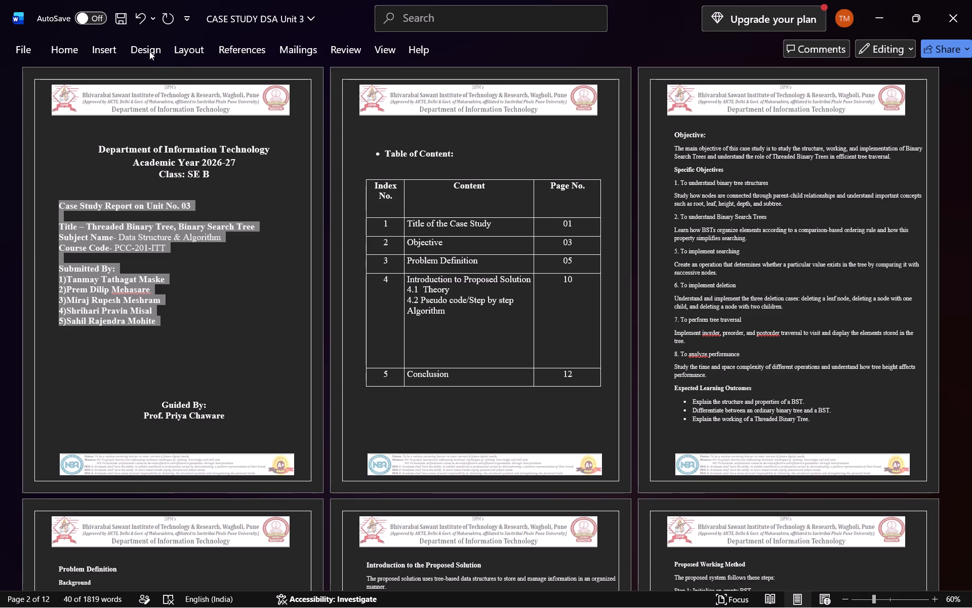
left_click(63, 54)
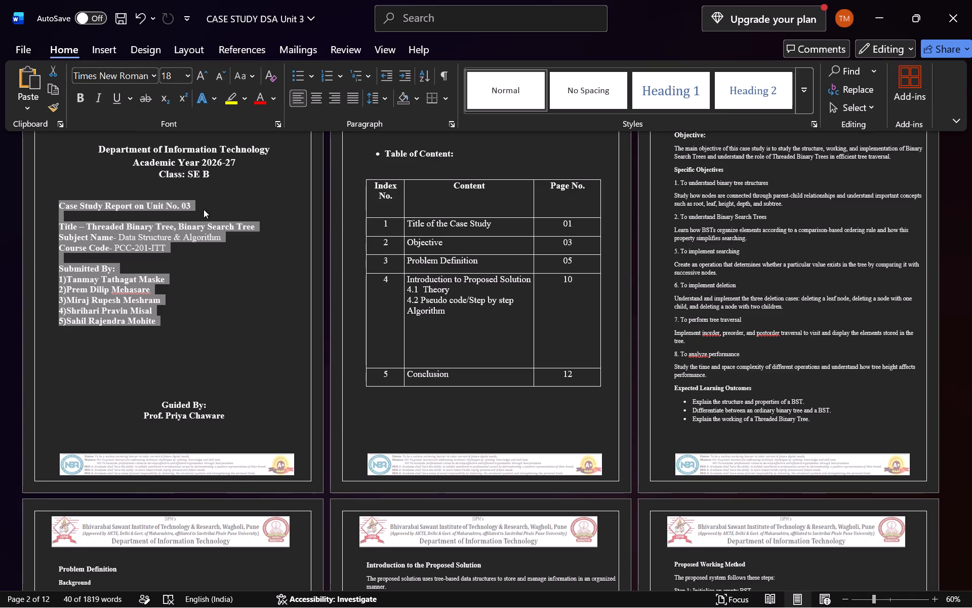
left_click(387, 100)
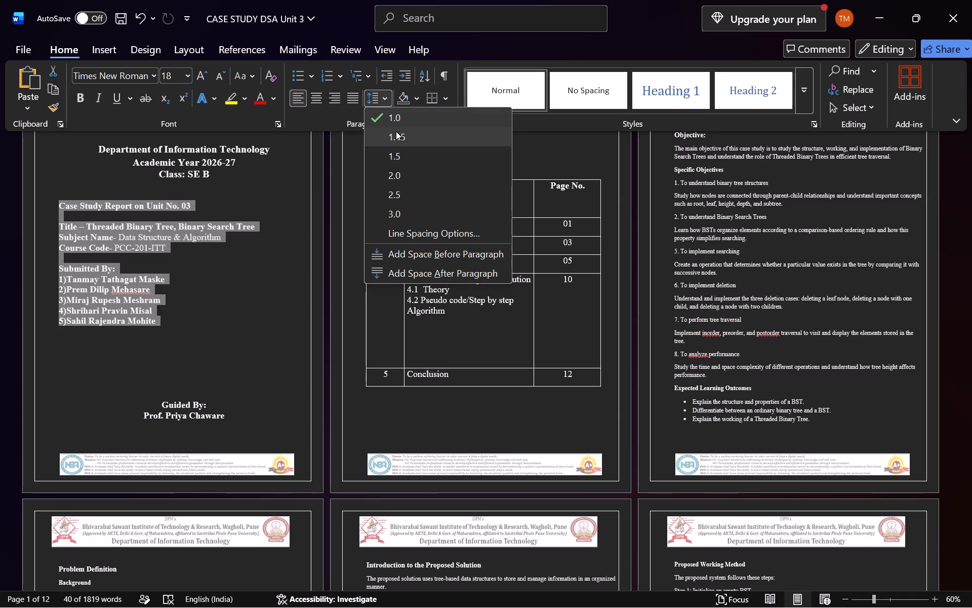
left_click(401, 156)
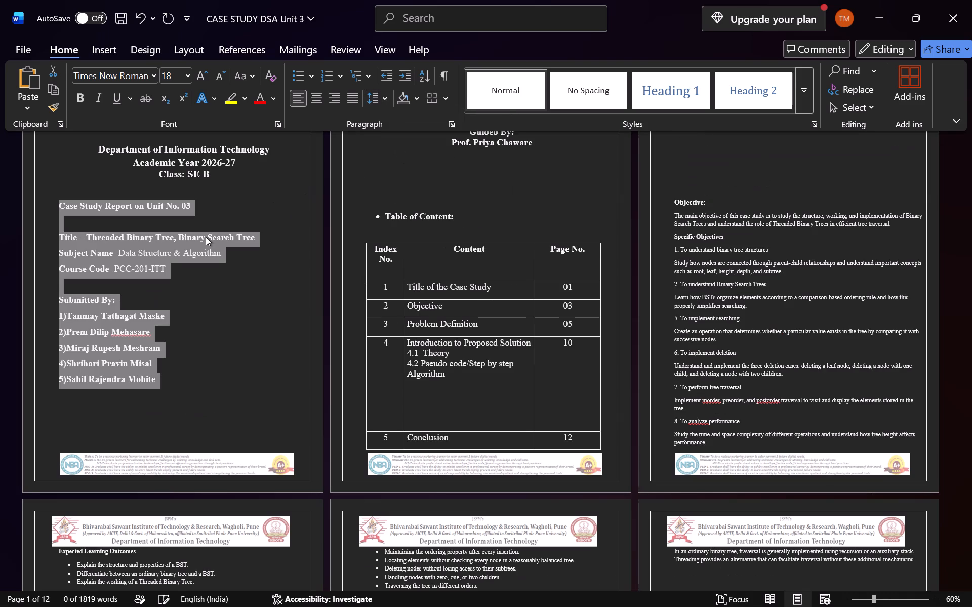
Delete blank lines between the Submitted By list and "Guided By:" to bring the guide's details back onto the cover page.
scroll(298, 274, "up", 1)
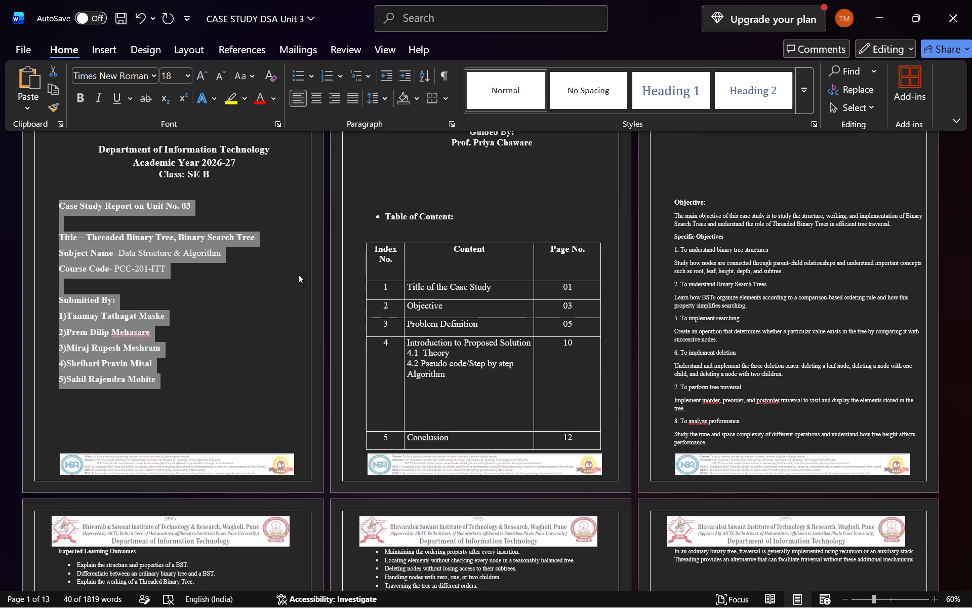
left_click(114, 417)
left_click(114, 417)
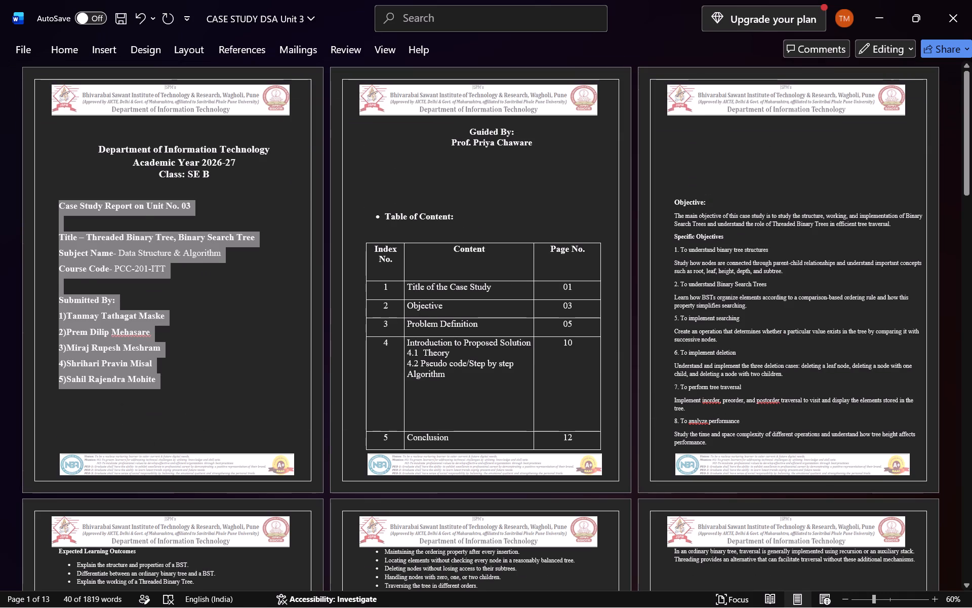
key("BackSpace")
key("BackSpace")
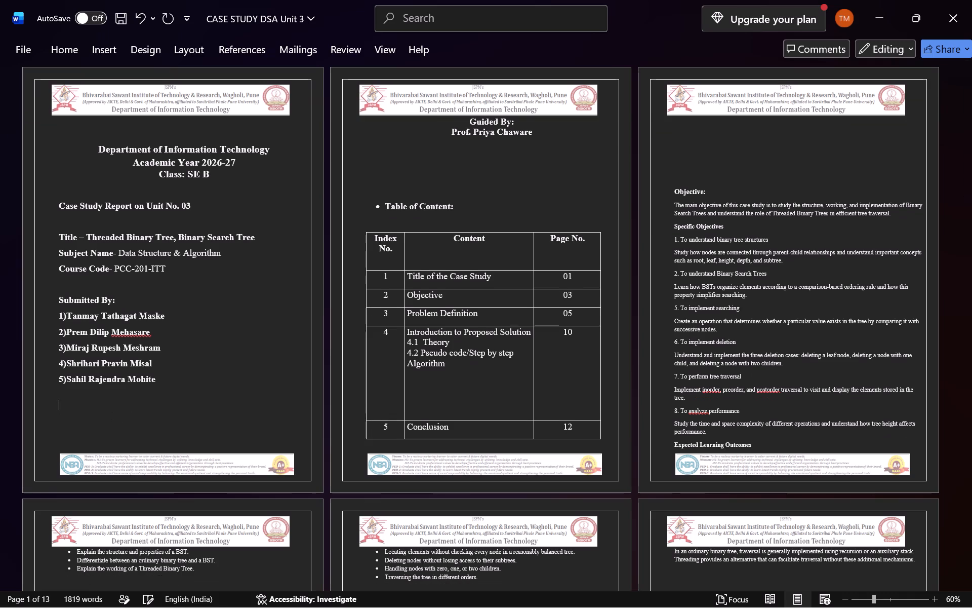
key("BackSpace")
key("BackSpace")
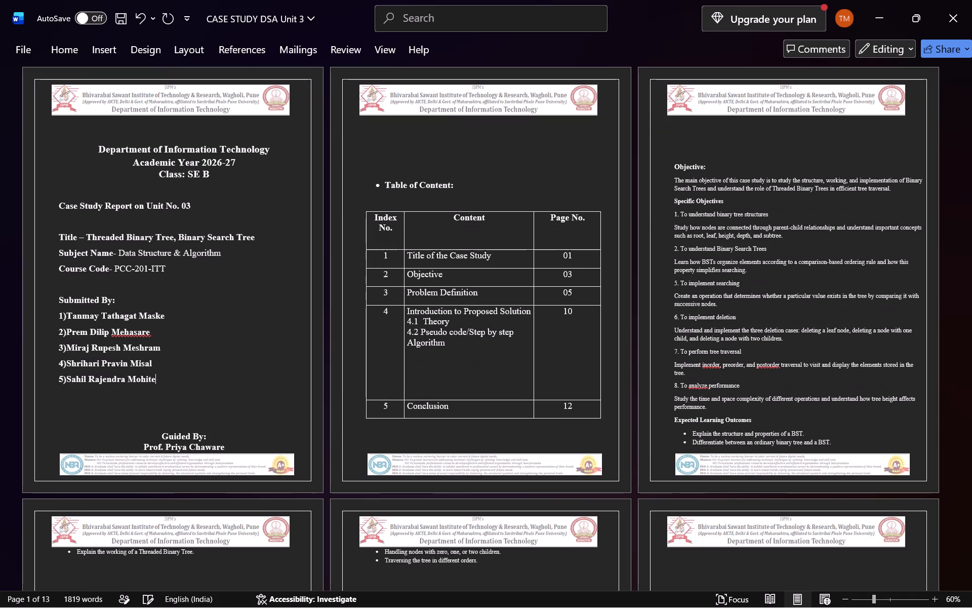
left_click(81, 417)
key("BackSpace")
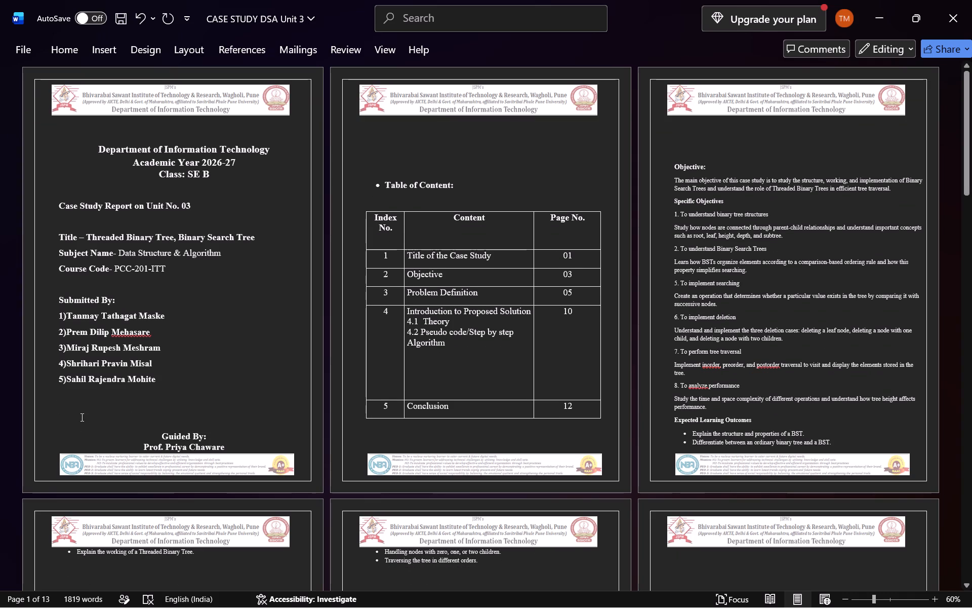
key("BackSpace")
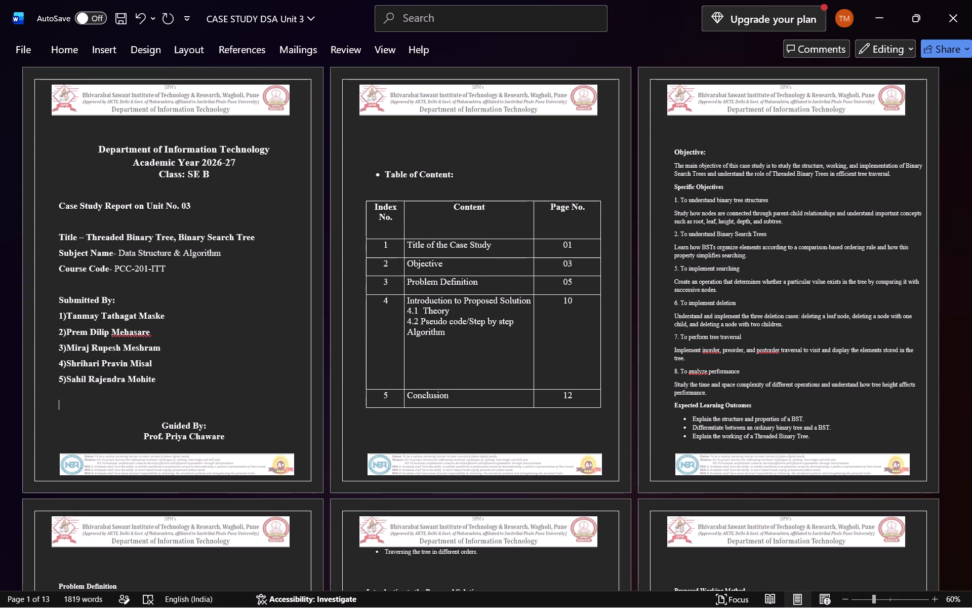
key("BackSpace")
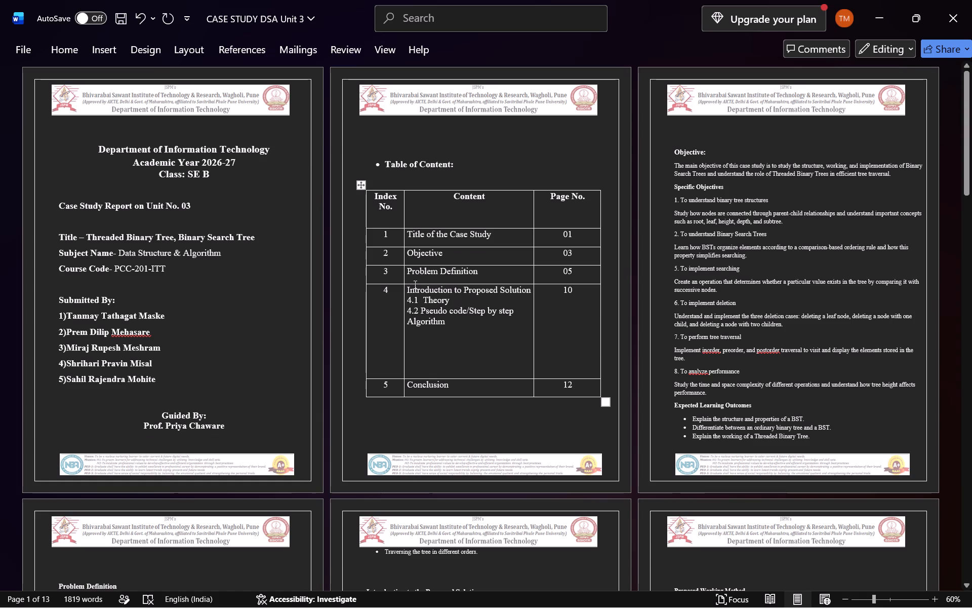
Remove one blank line above the "Problem Definition" heading on page 4.
scroll(396, 303, "down", 7)
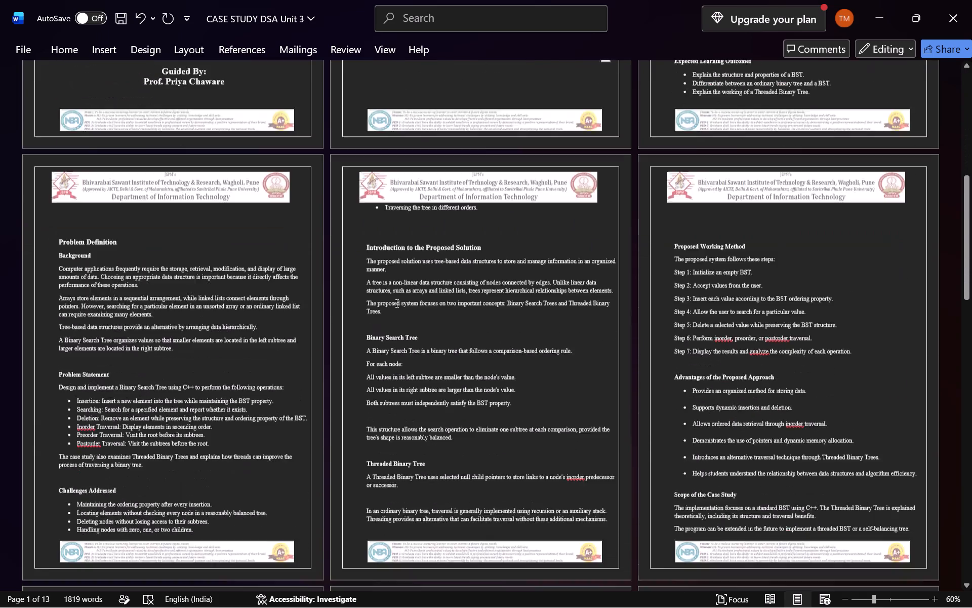
scroll(396, 303, "down", 3)
scroll(396, 303, "up", 4)
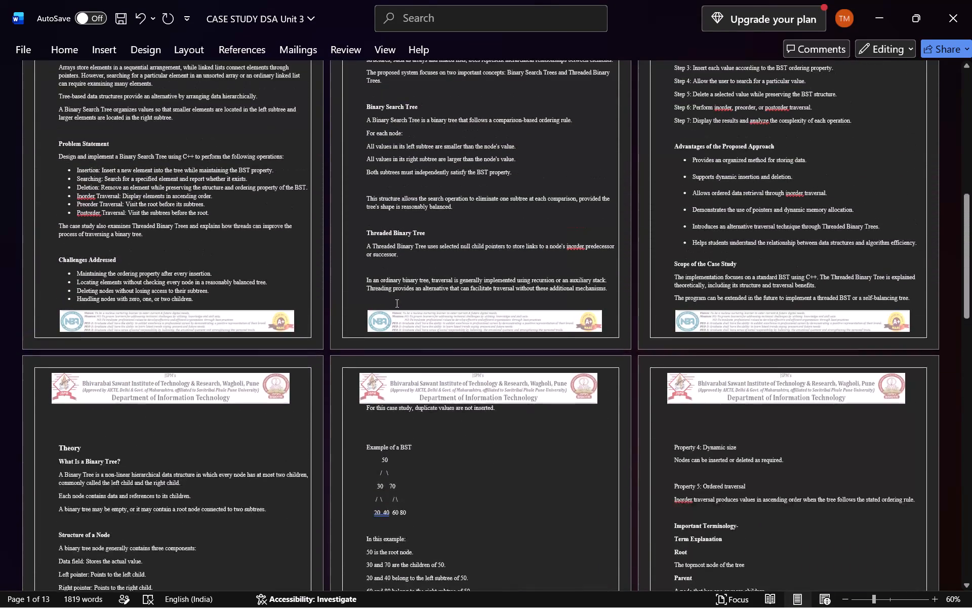
scroll(396, 303, "up", 2)
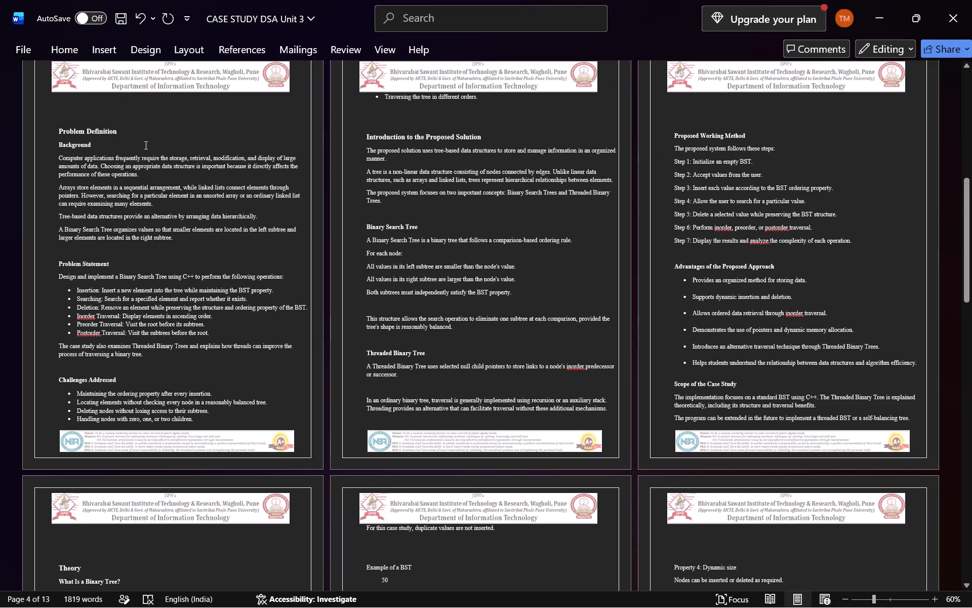
left_click(92, 113)
key("BackSpace")
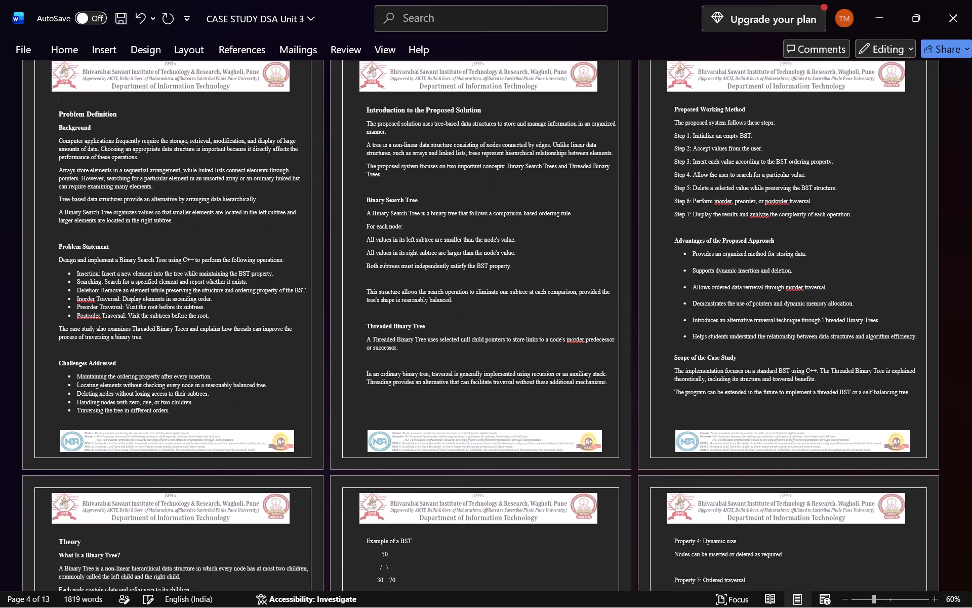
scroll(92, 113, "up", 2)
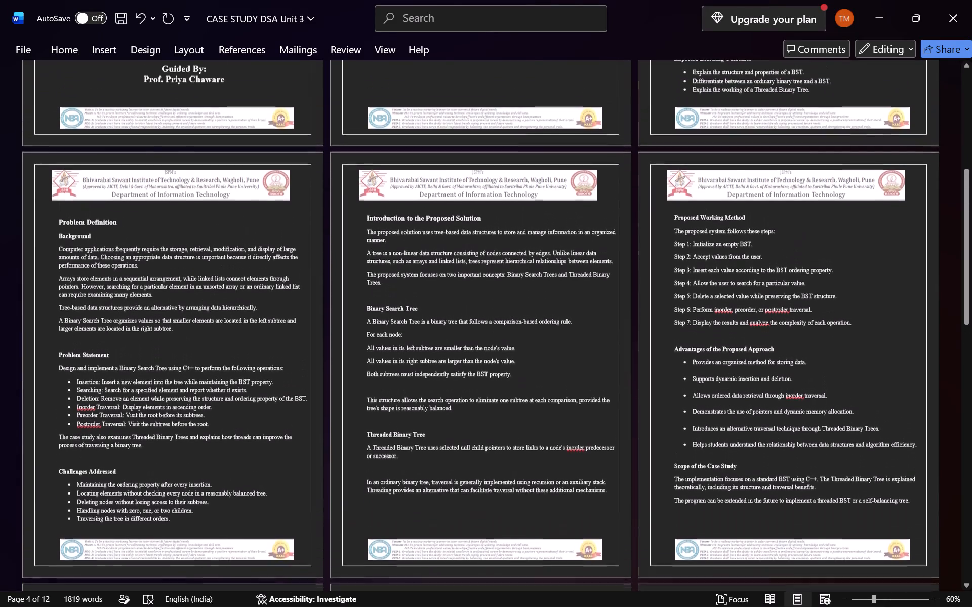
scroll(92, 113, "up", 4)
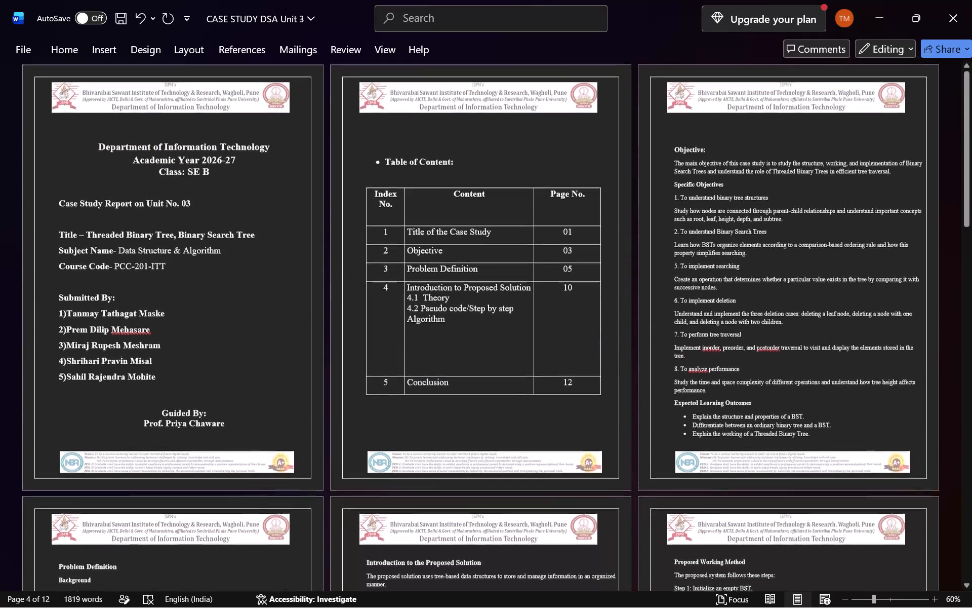
Remove one blank line above the "Objective:" heading on page 3.
scroll(92, 113, "up", 1)
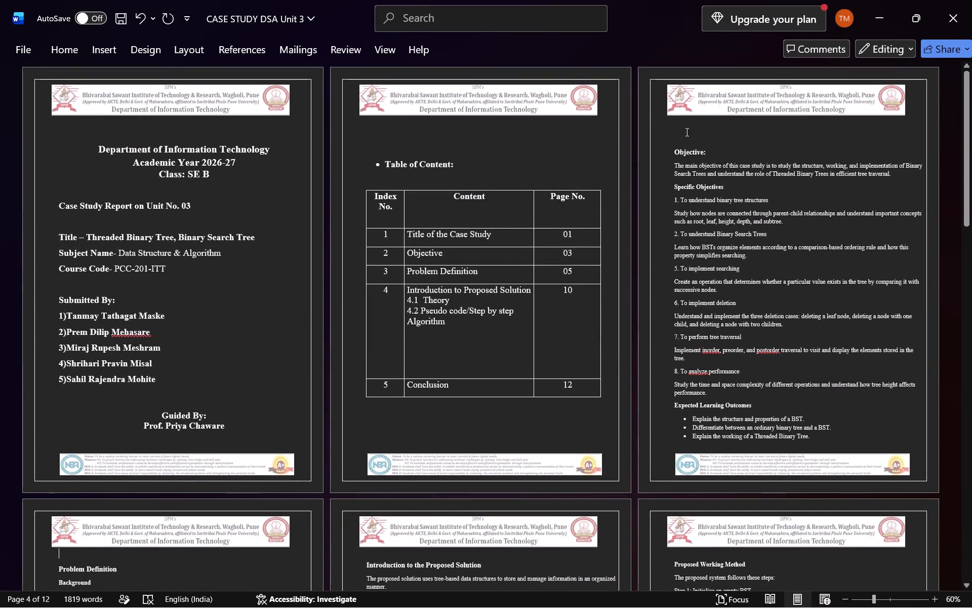
left_click(690, 137)
key("BackSpace")
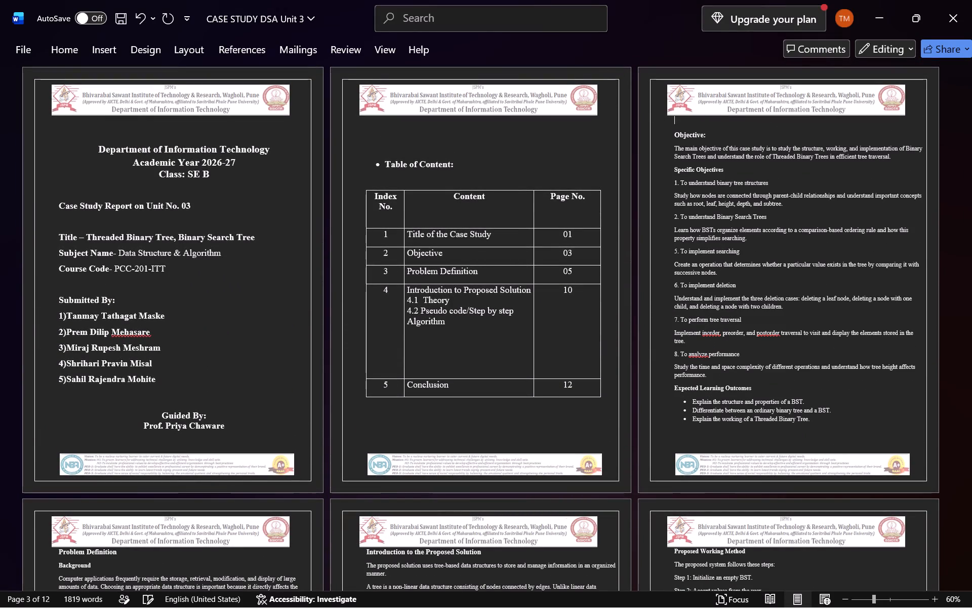
Set the cover page line "Case Study Report on Unit No. 03" to font size 20.
left_click_drag(195, 206, 75, 200)
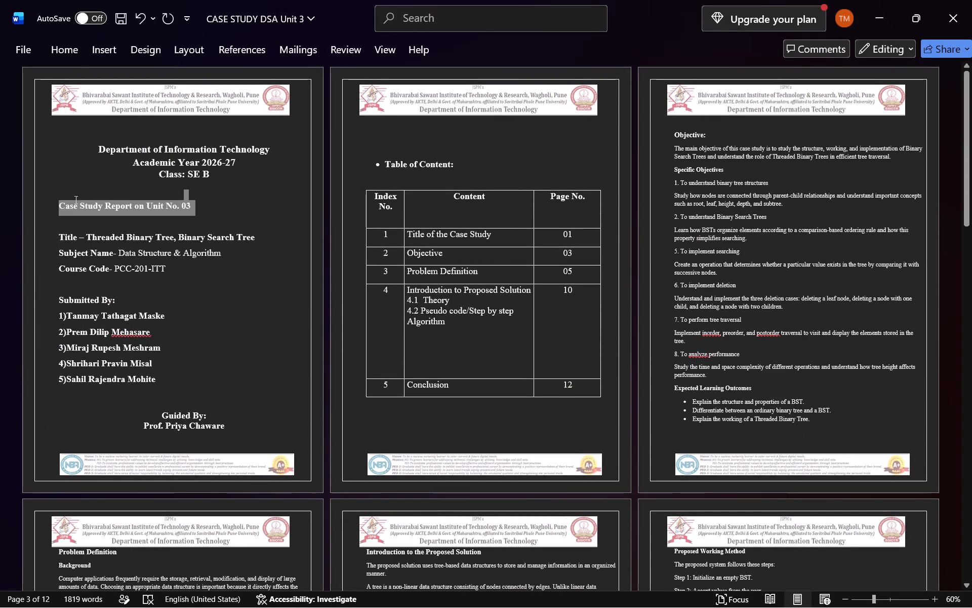
left_click_drag(75, 200, 74, 200)
left_click(182, 156)
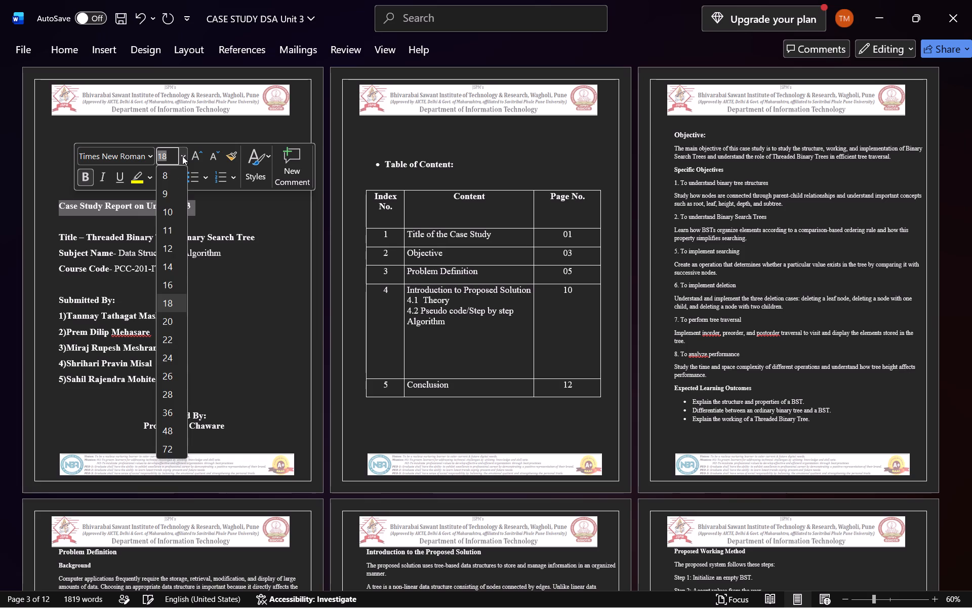
left_click(173, 317)
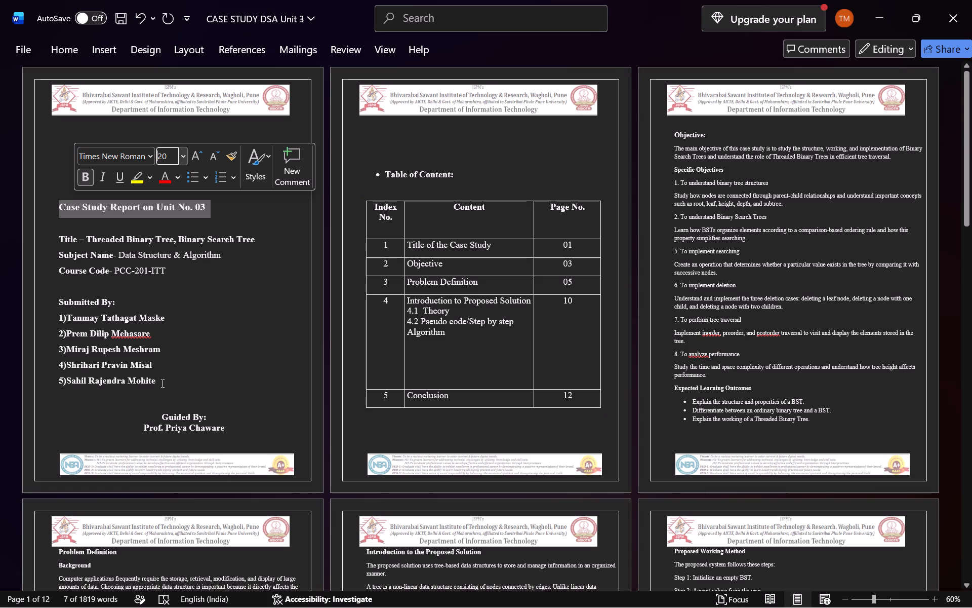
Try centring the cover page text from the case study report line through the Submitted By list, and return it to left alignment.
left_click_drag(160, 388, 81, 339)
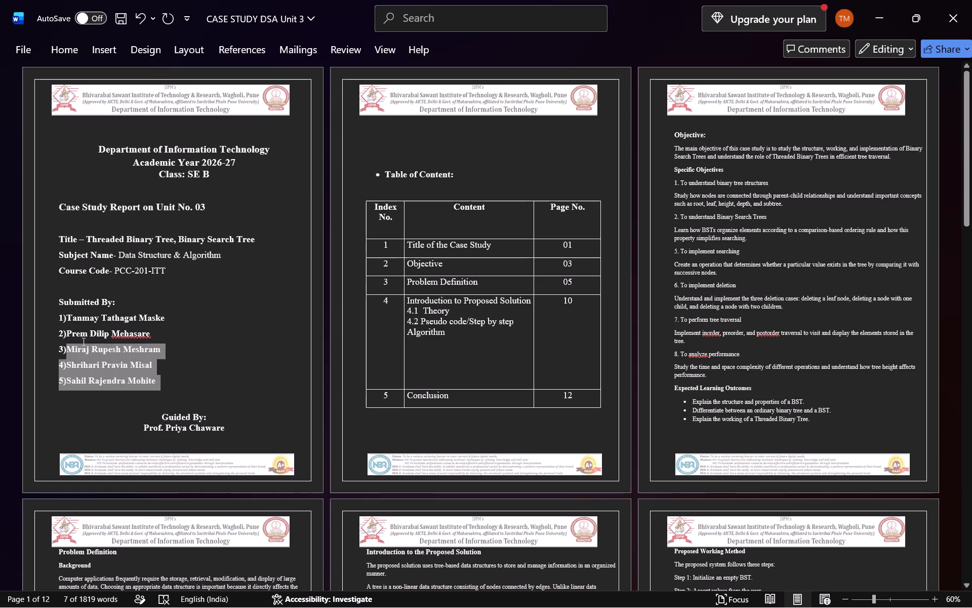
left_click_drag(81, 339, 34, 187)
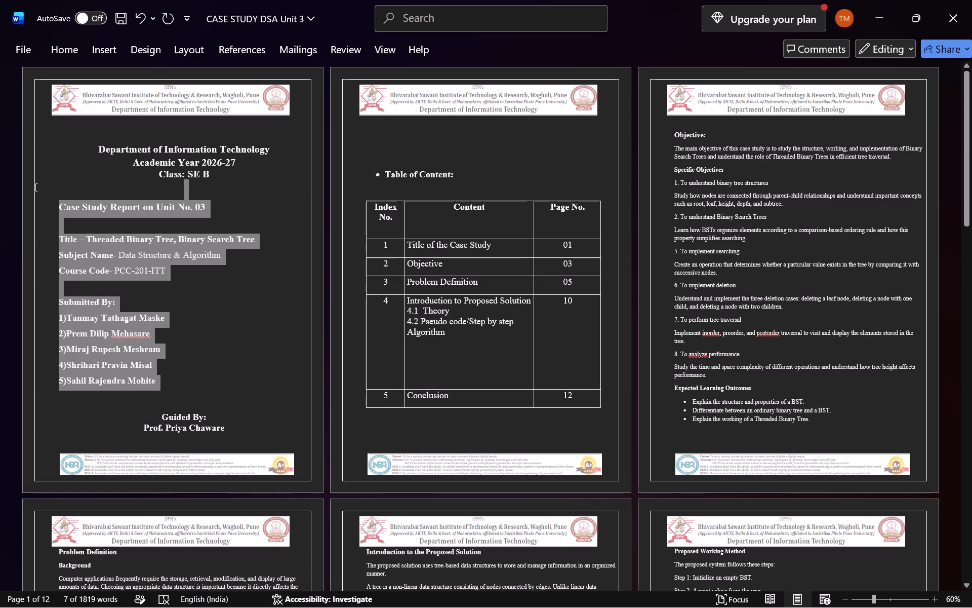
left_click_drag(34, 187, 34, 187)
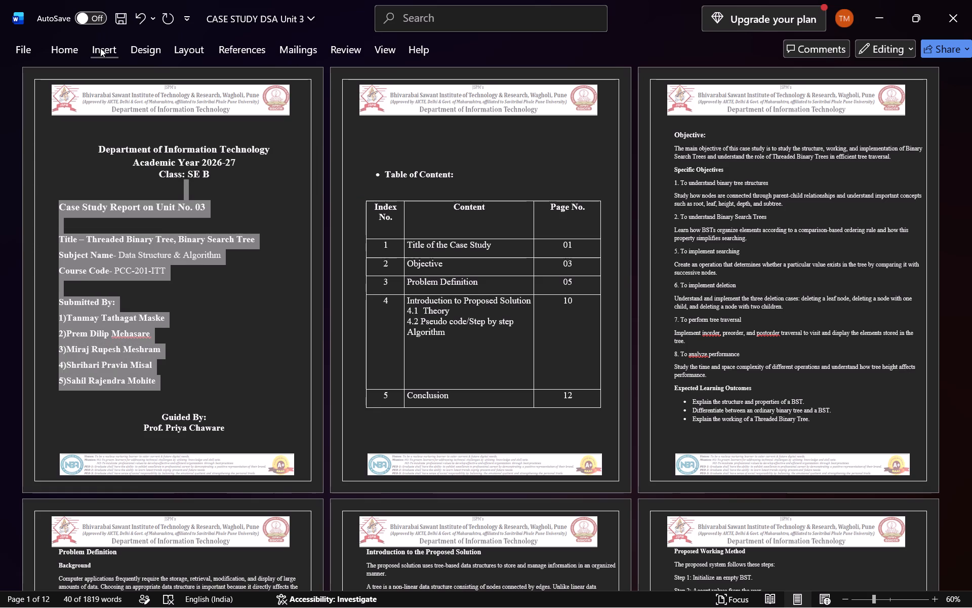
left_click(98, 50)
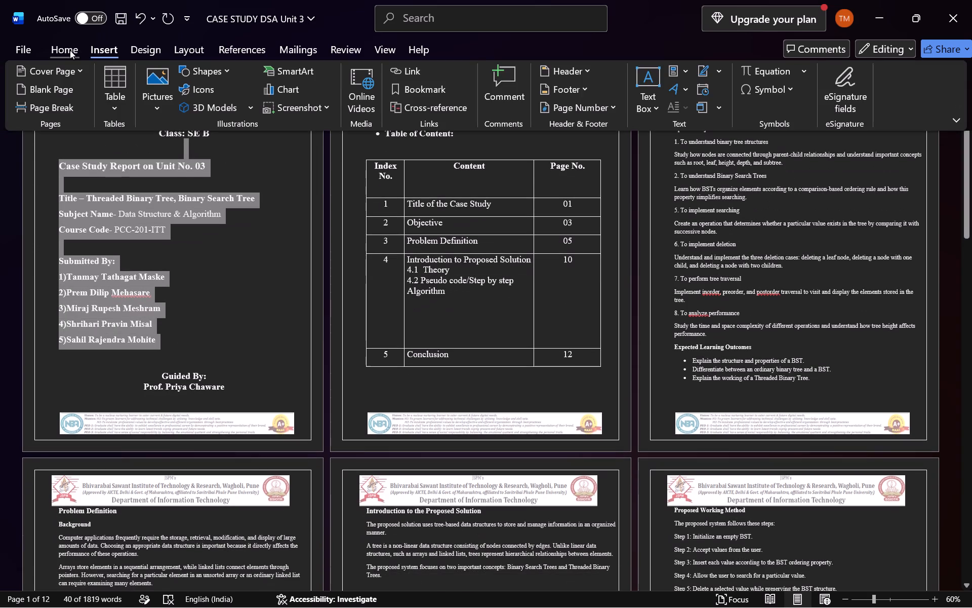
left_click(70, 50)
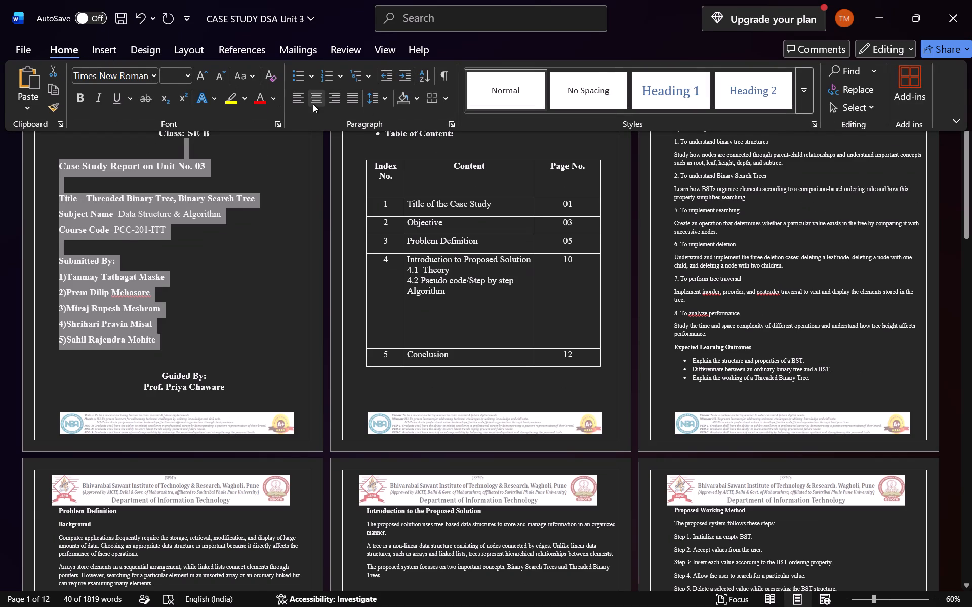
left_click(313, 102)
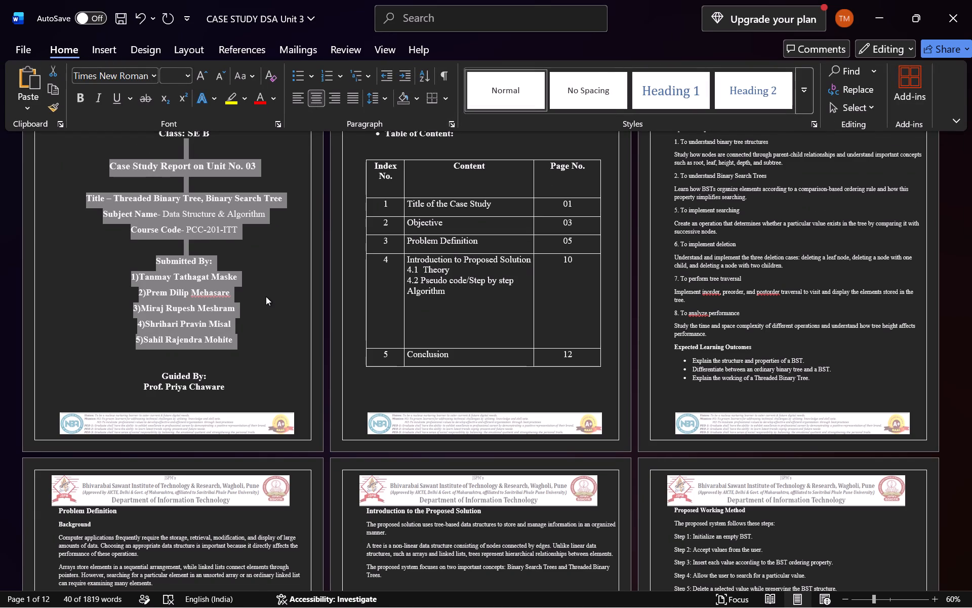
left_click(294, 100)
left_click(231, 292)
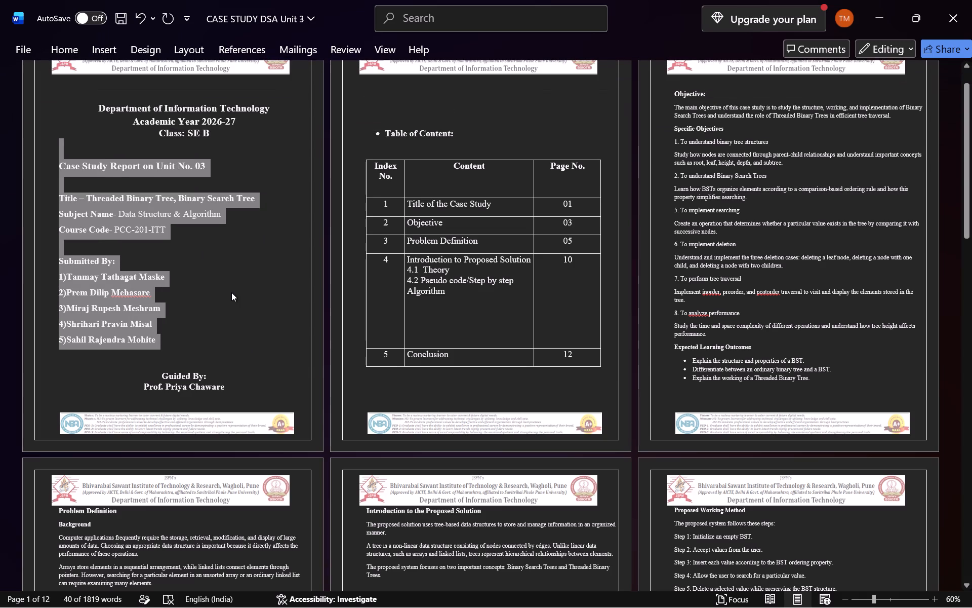
Move the blank line below the "Future Scope" heading on page 12 to above the heading.
scroll(442, 256, "down", 1)
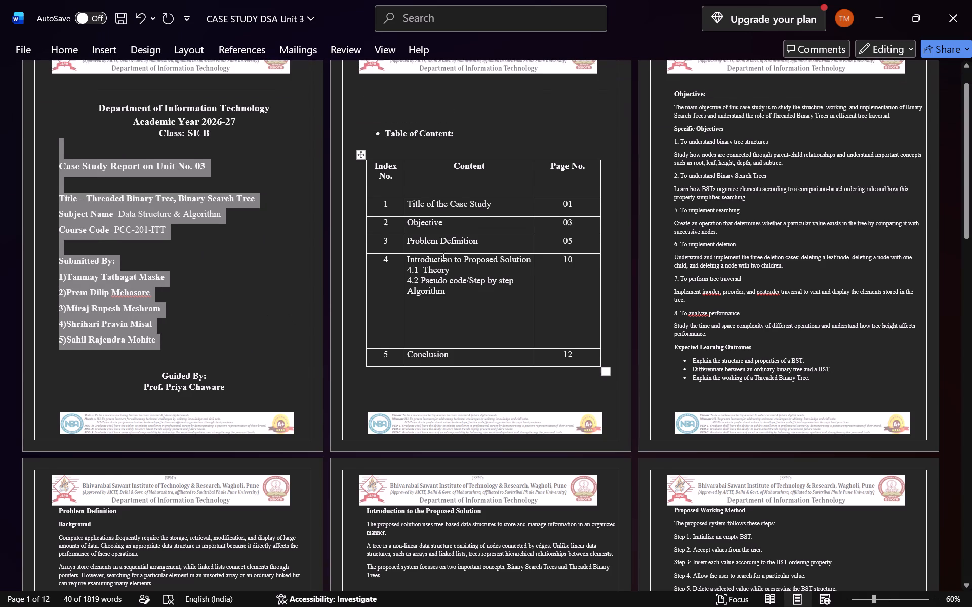
scroll(442, 256, "down", 6)
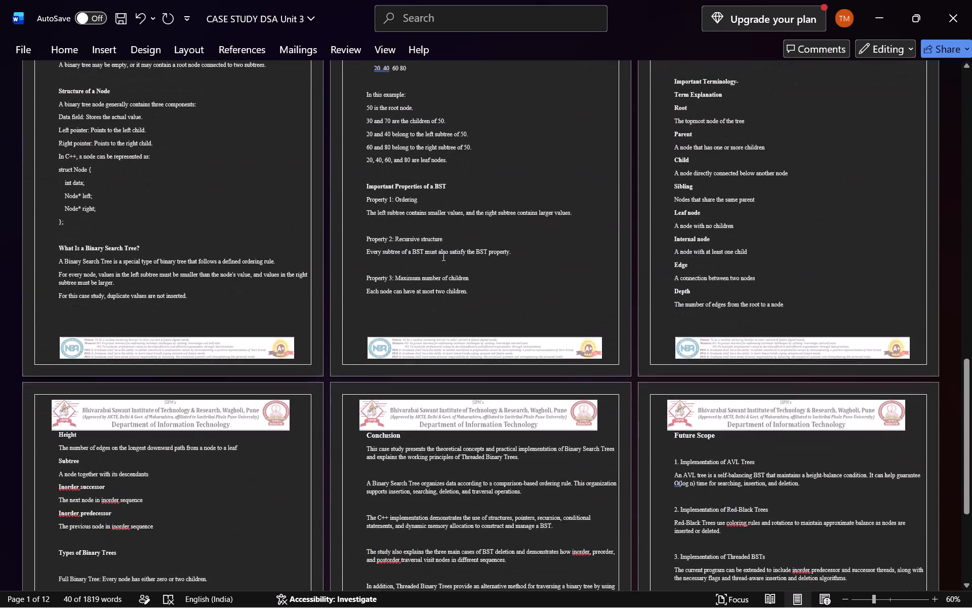
scroll(442, 256, "down", 8)
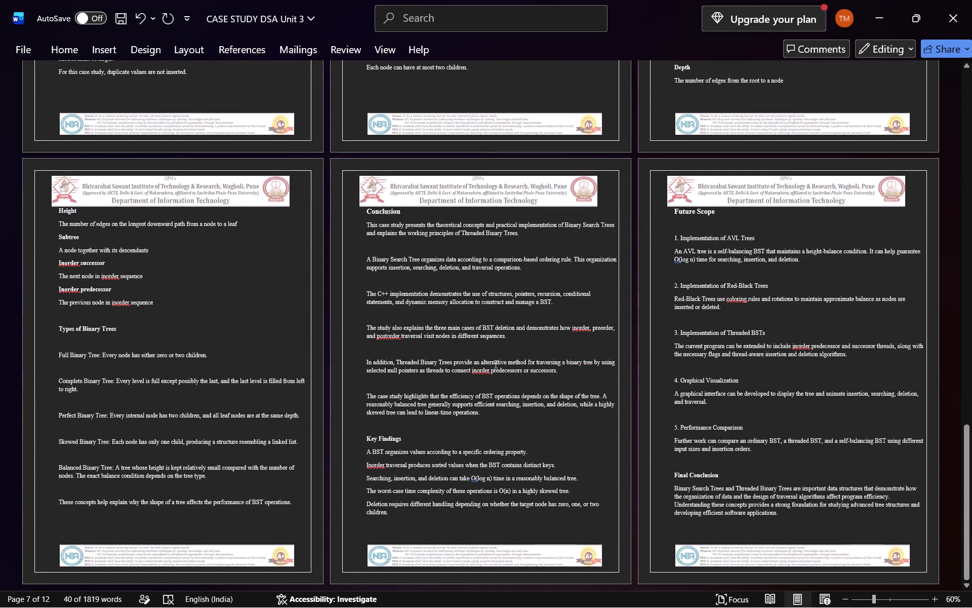
left_click(672, 212)
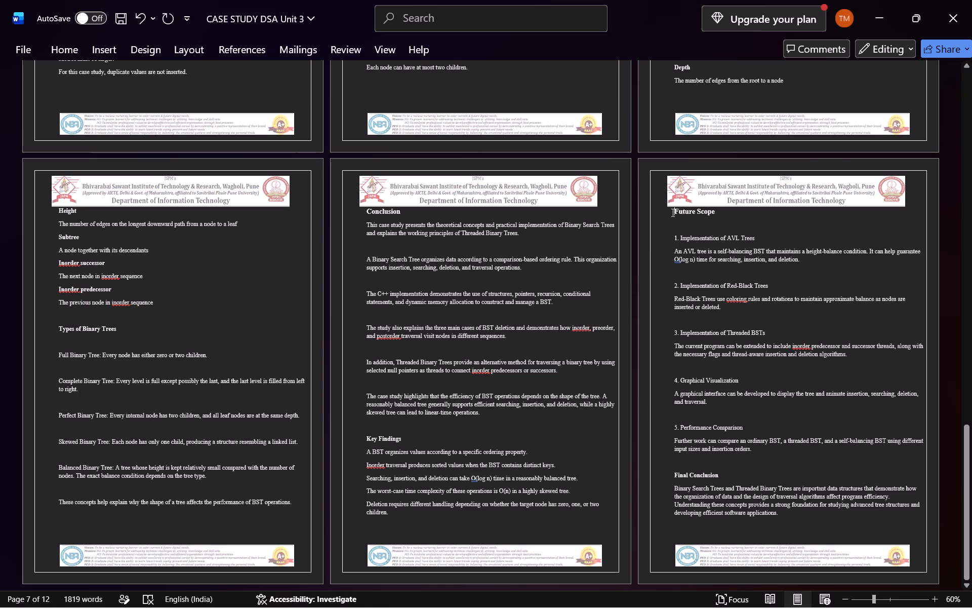
key("Return")
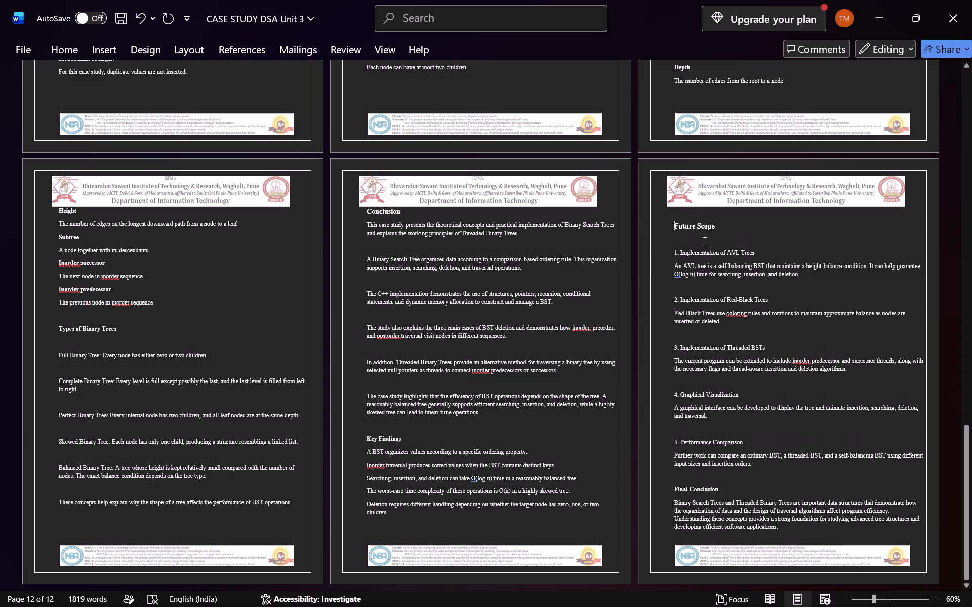
left_click(703, 241)
key("BackSpace")
scroll(703, 241, "down", 4)
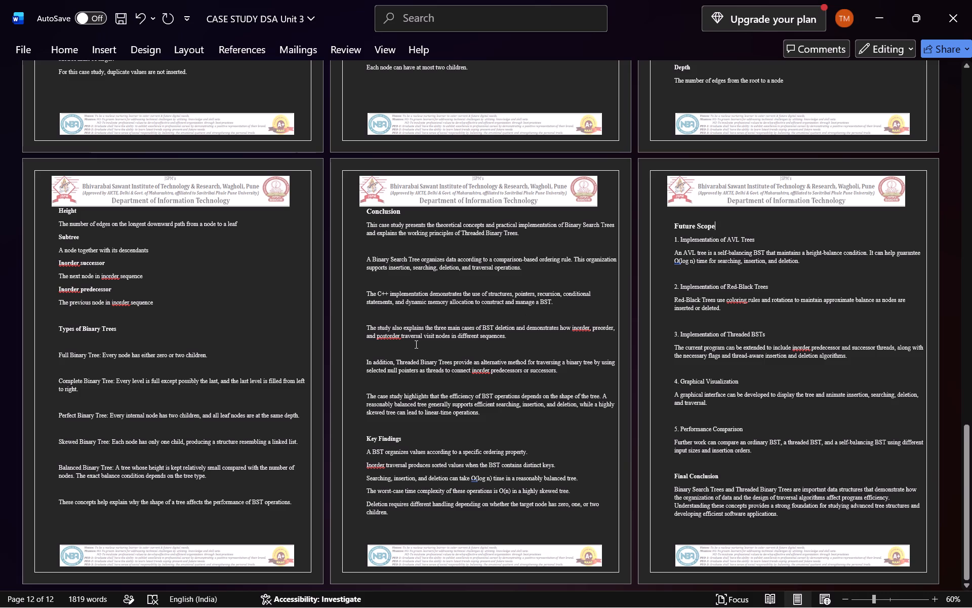
Replace the word "Property" before "4: Dynamic size" at the top of page 9 with a line break.
scroll(415, 344, "up", 3)
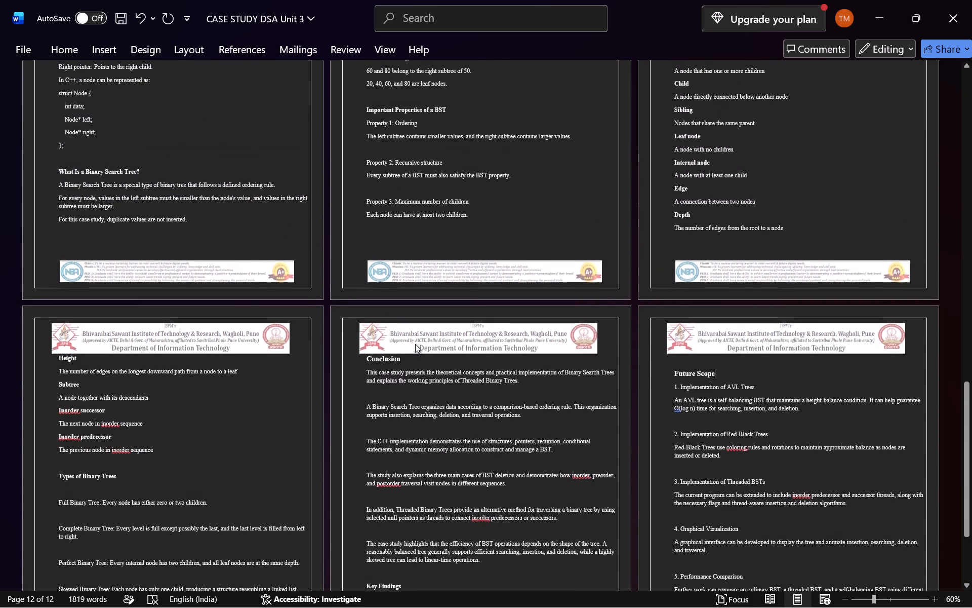
scroll(415, 344, "up", 5)
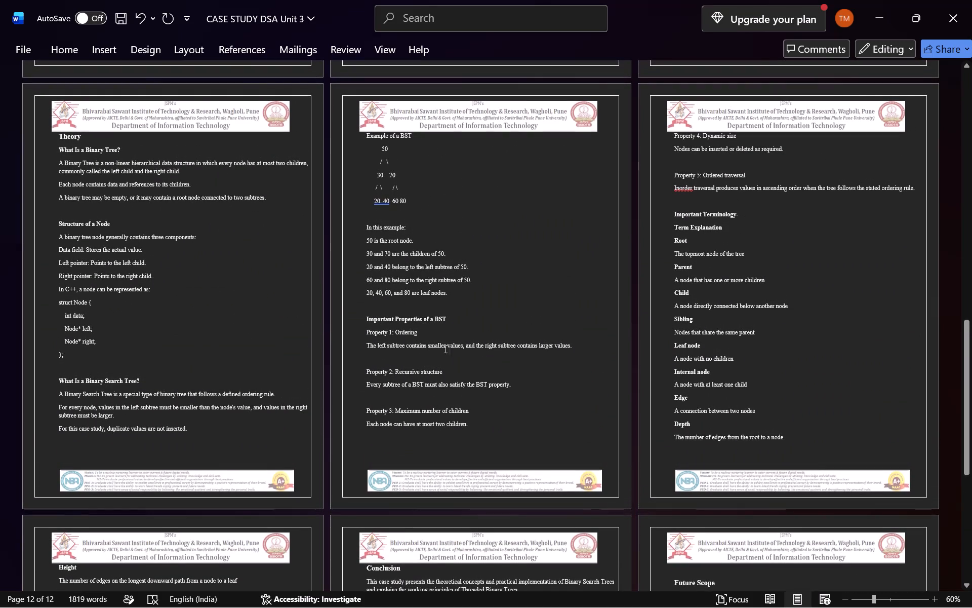
double_click(672, 139)
key("Return")
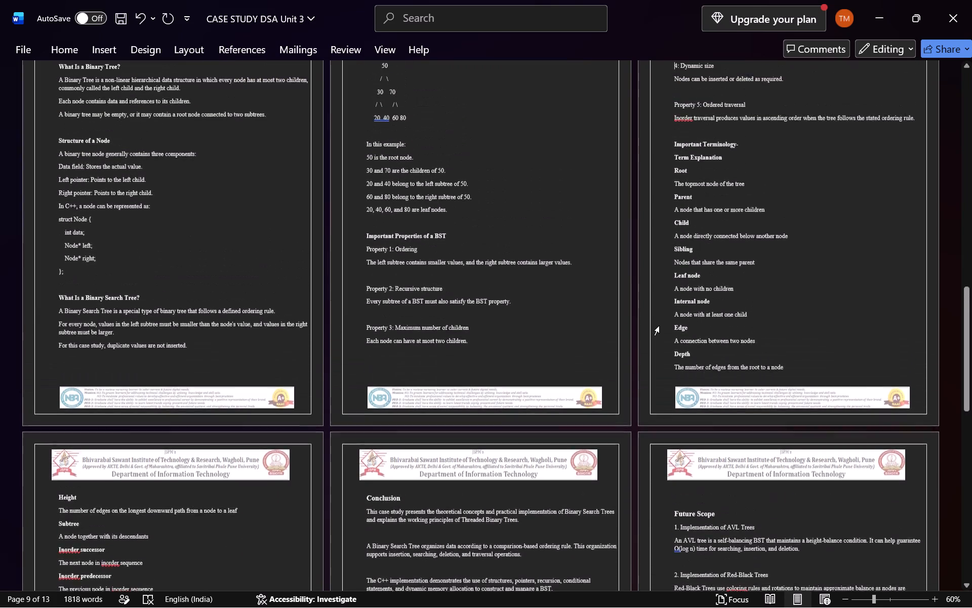
Insert a blank line above "Example of a BST" on page 8 and above the "Theory" heading on page 7.
scroll(659, 326, "up", 2)
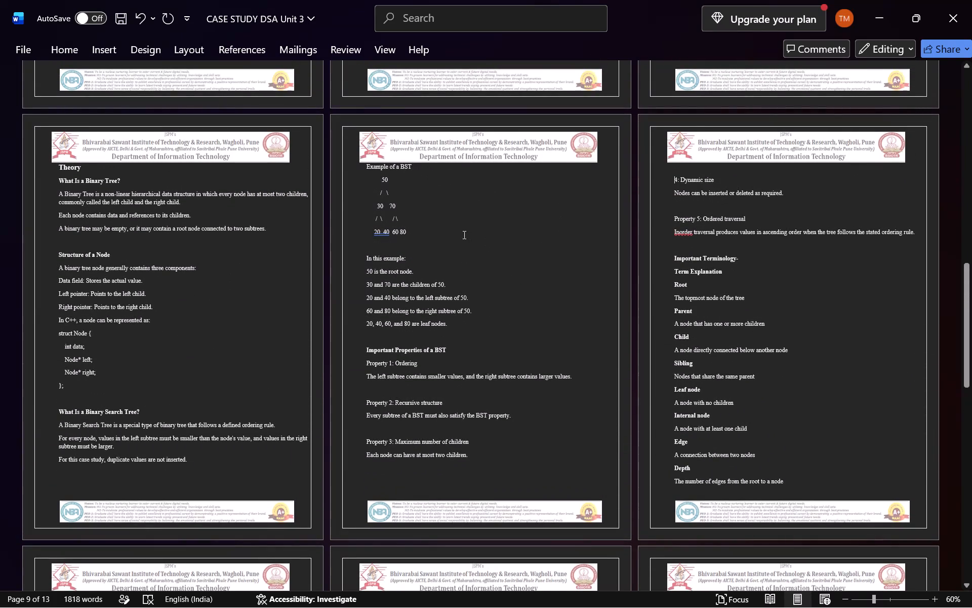
left_click(366, 167)
key("Return")
scroll(366, 167, "up", 2)
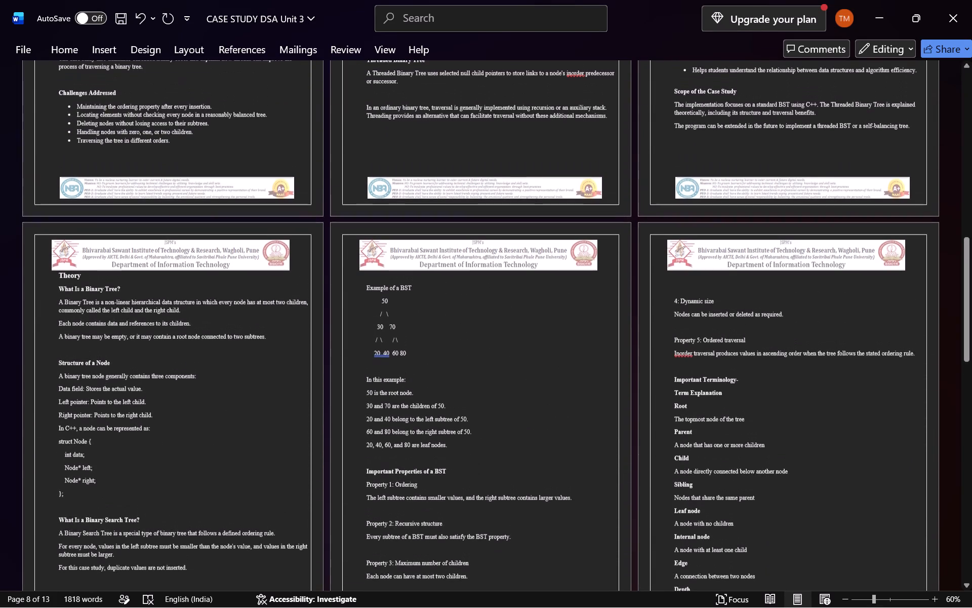
left_click(58, 277)
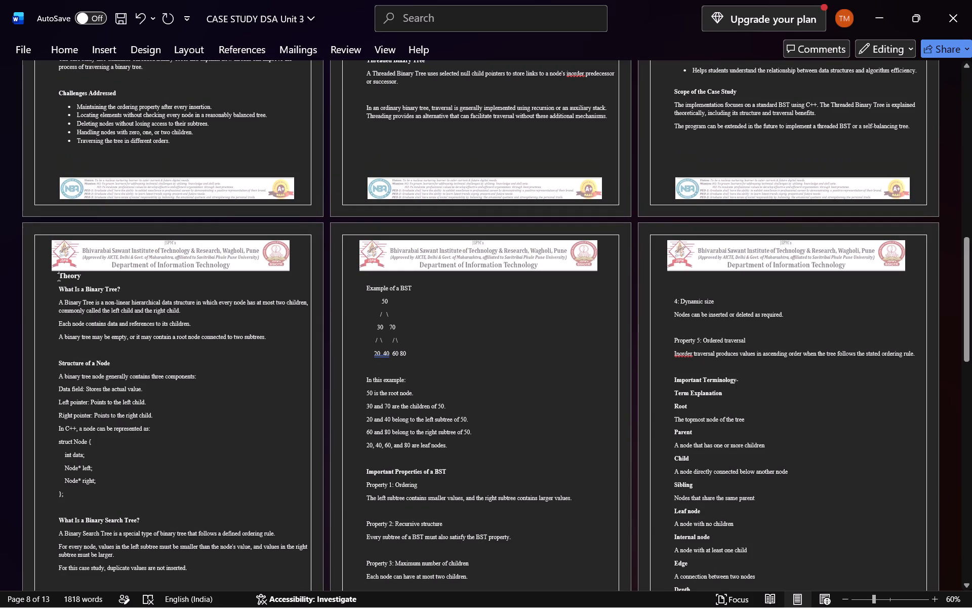
key("Return")
Insert a blank line above the "Introduction to the Proposed Solution" heading on page 5 and the "Problem Definition" heading on page 4.
scroll(58, 277, "up", 2)
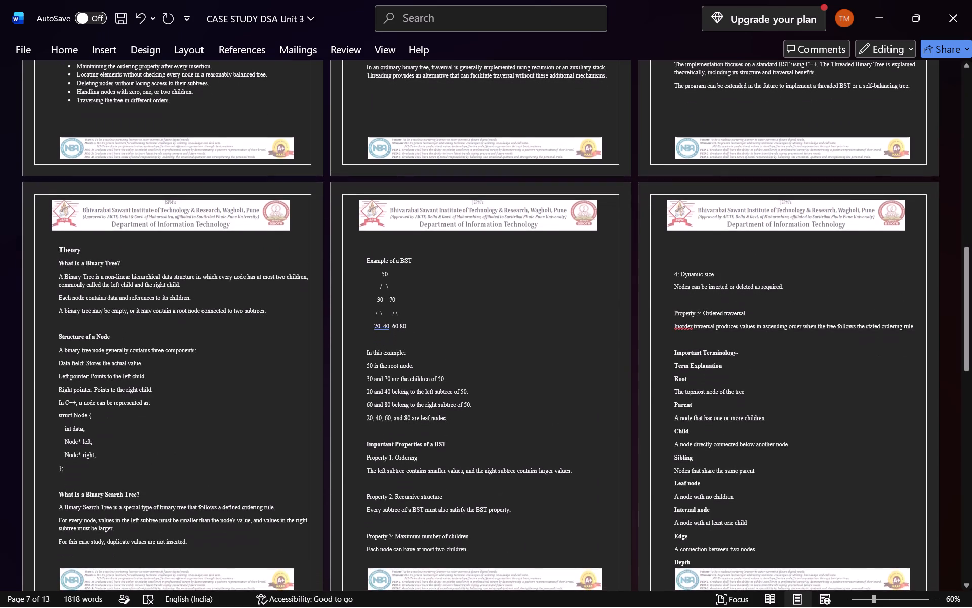
scroll(58, 277, "up", 6)
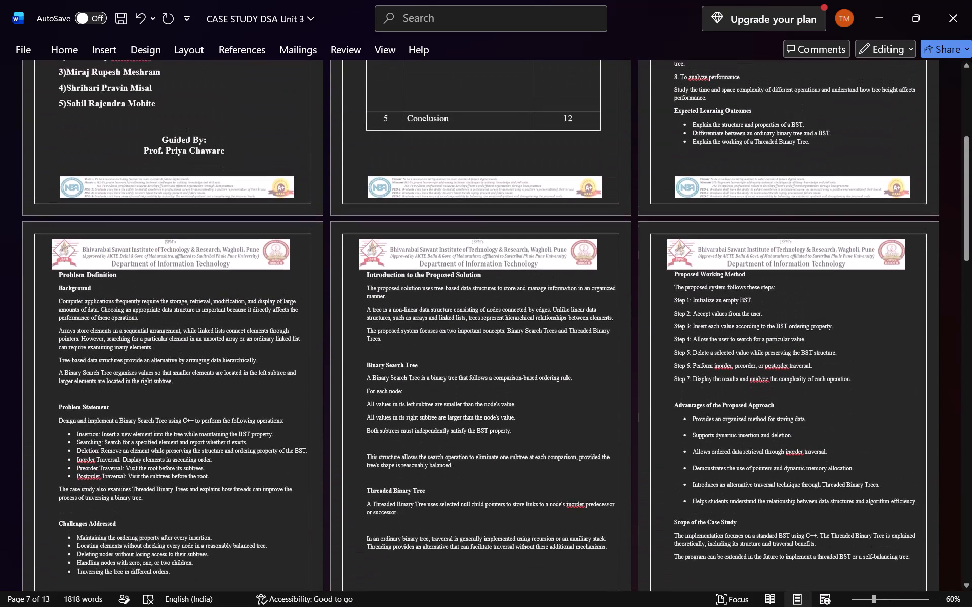
left_click(364, 275)
key("Return")
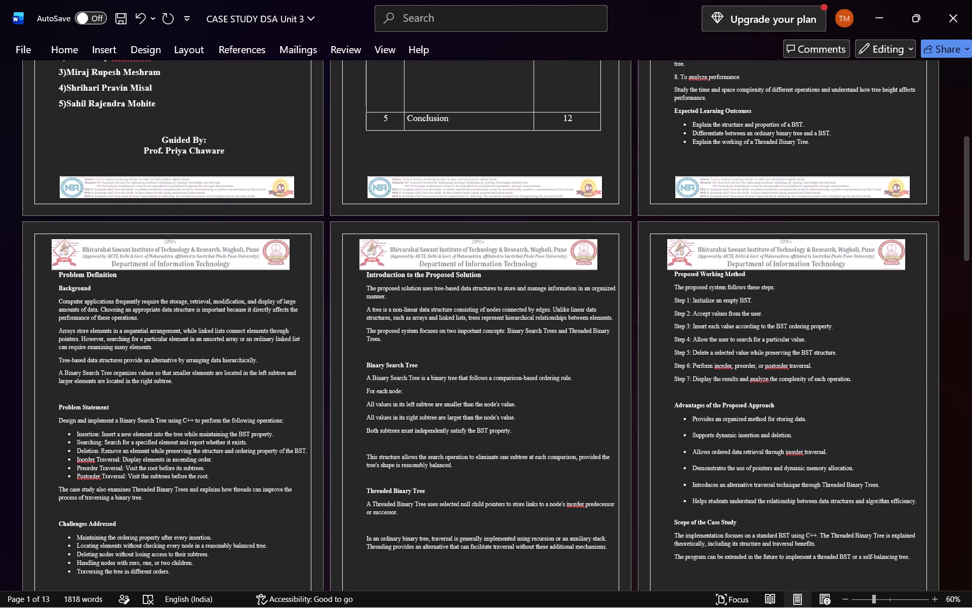
left_click(56, 278)
key("Return")
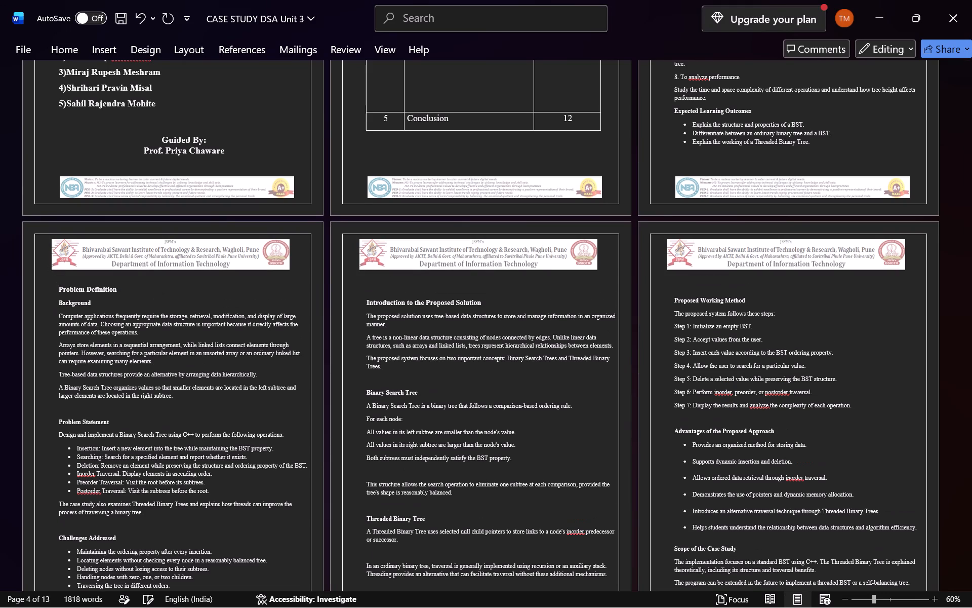
Review the document's page layout through to the Final Conclusion for the effect of the added blank lines.
scroll(56, 278, "down", 6)
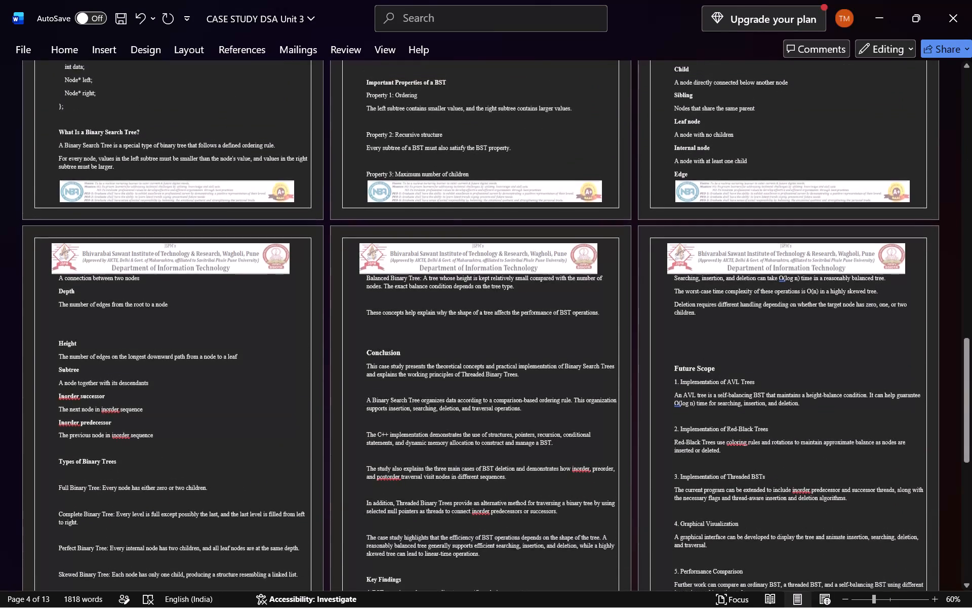
scroll(56, 278, "down", 4)
scroll(56, 278, "up", 3)
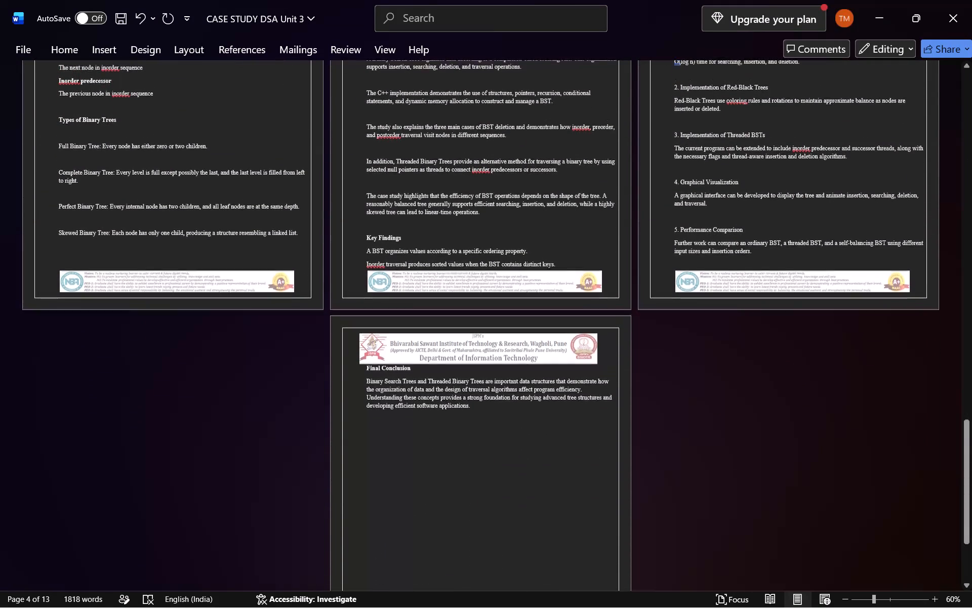
scroll(56, 278, "up", 20)
scroll(56, 278, "up", 3)
scroll(56, 278, "down", 7)
scroll(56, 278, "up", 20)
scroll(56, 278, "up", 20)
scroll(56, 278, "up", 12)
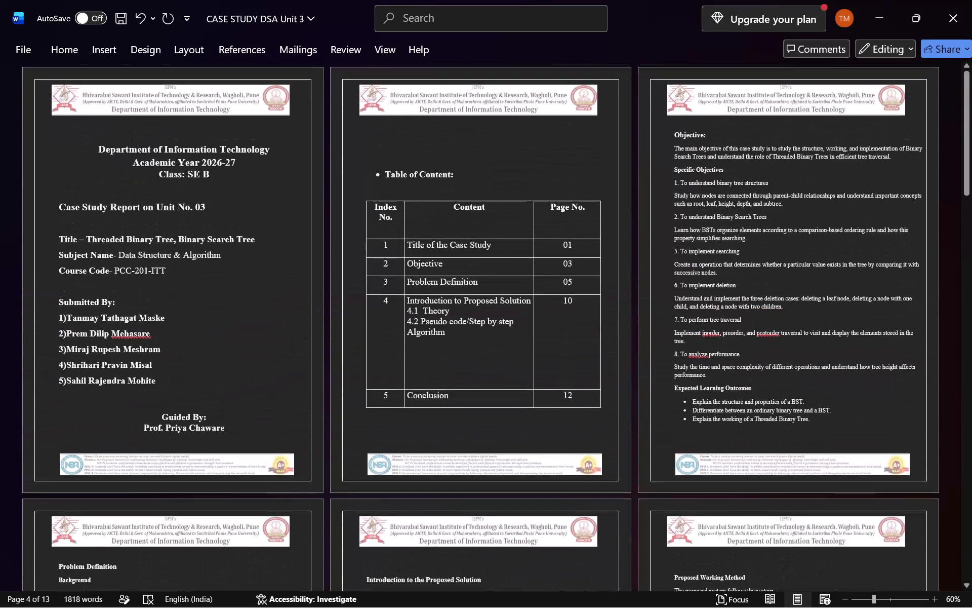
Remove one blank line above the "Table of Content:" heading on page 2.
left_click(436, 150)
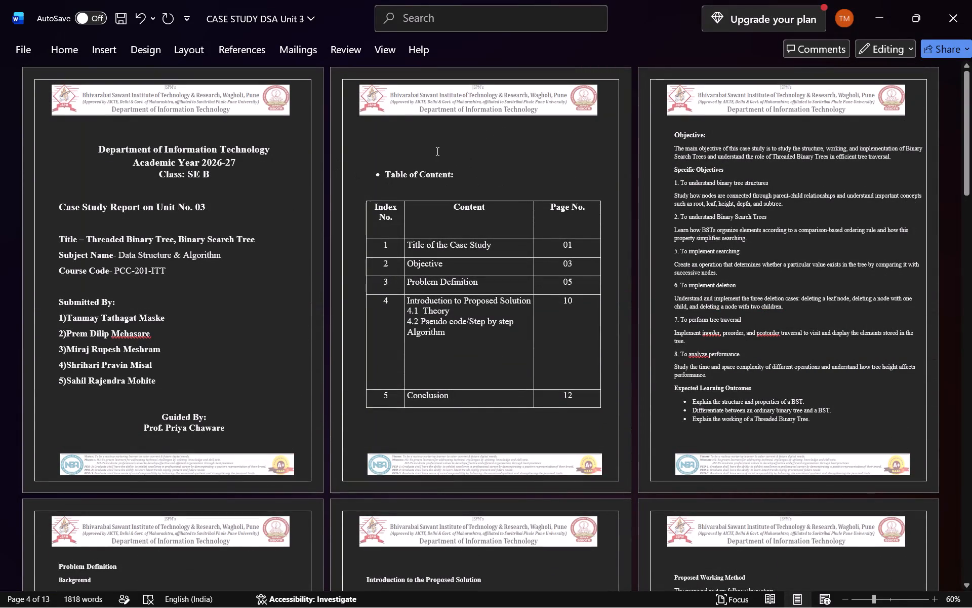
key("BackSpace")
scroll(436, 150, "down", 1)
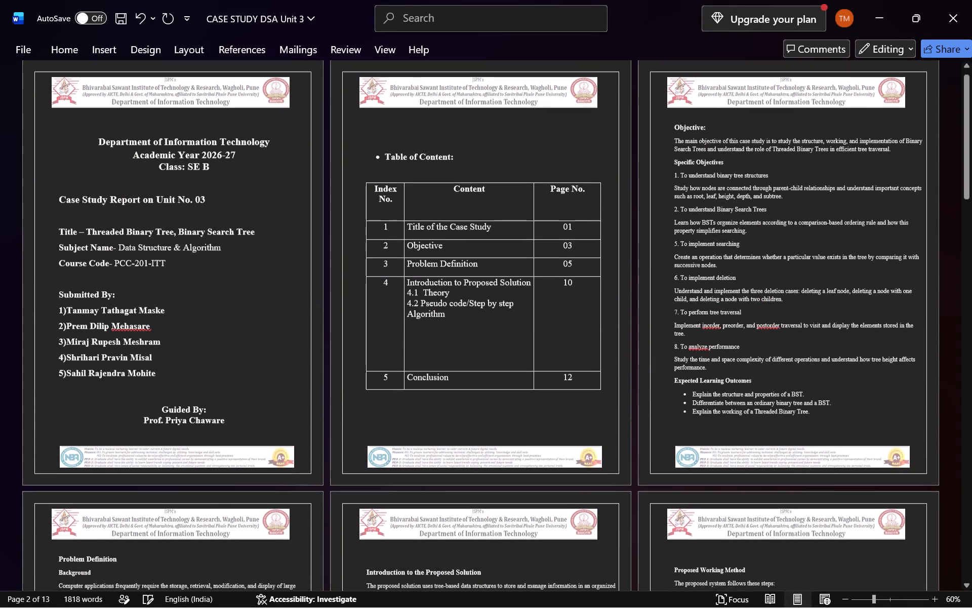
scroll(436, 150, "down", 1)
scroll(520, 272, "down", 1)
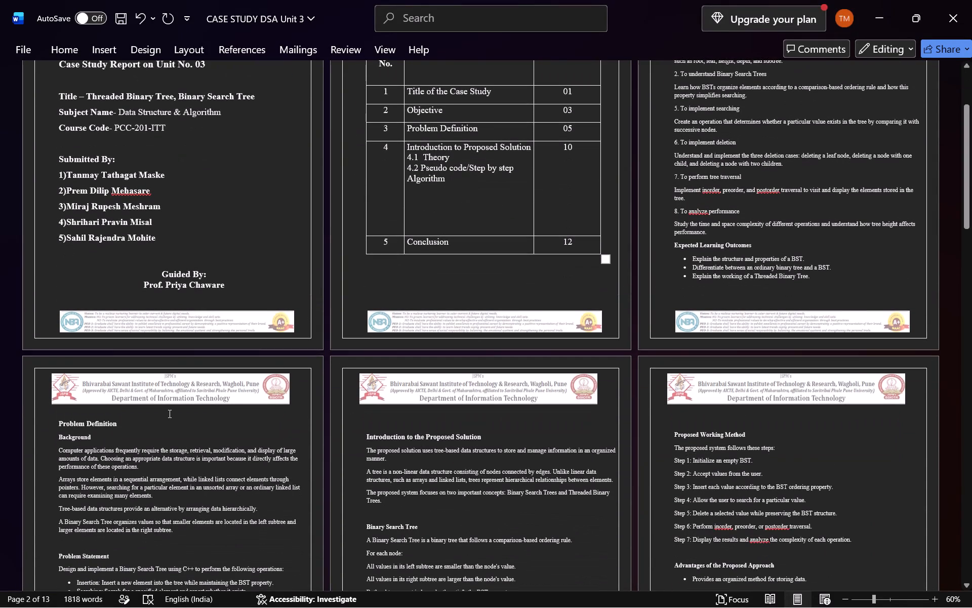
Remove one blank line above the "Introduction to the Proposed Solution" heading on page 5.
scroll(143, 423, "down", 3)
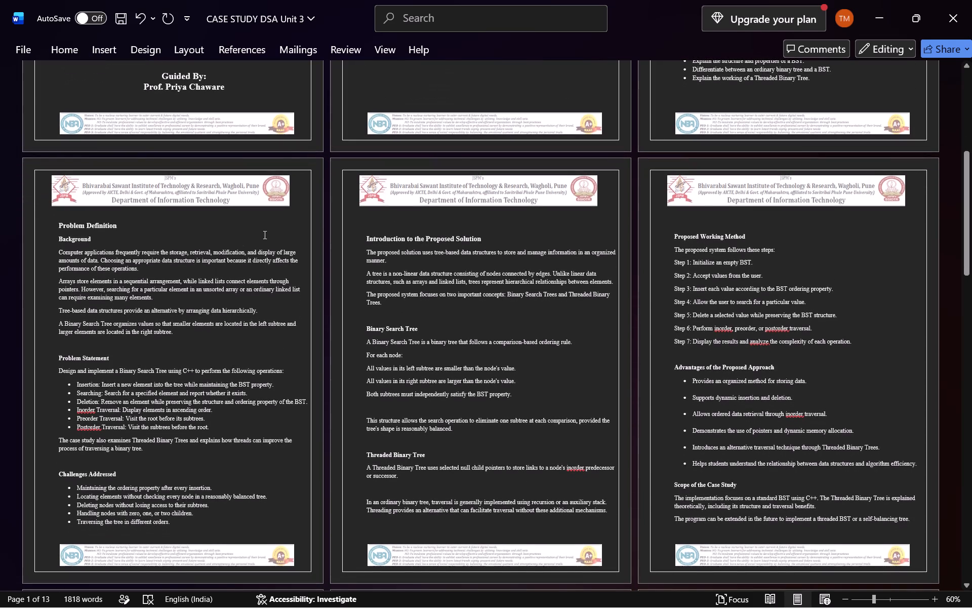
left_click(378, 220)
key("BackSpace")
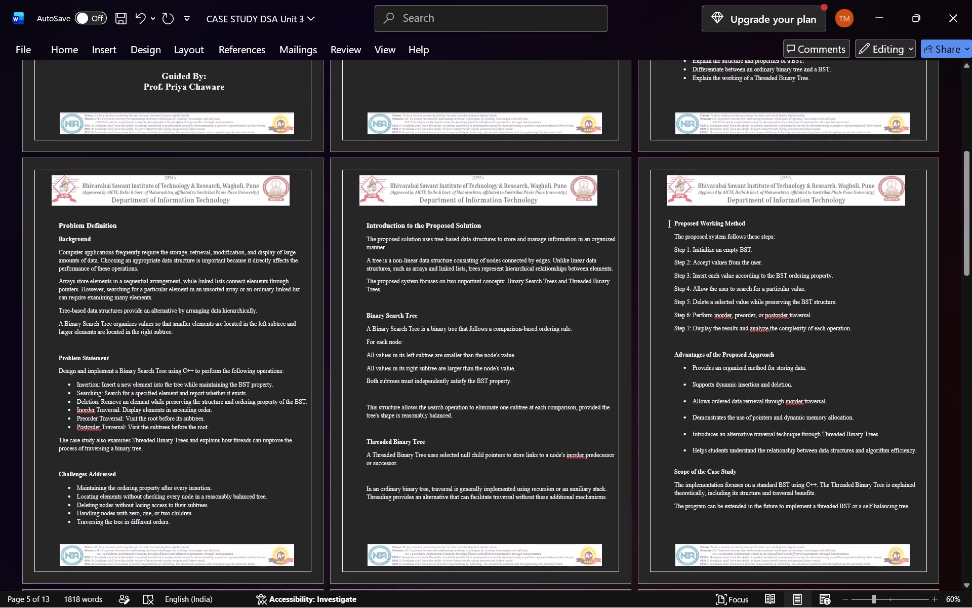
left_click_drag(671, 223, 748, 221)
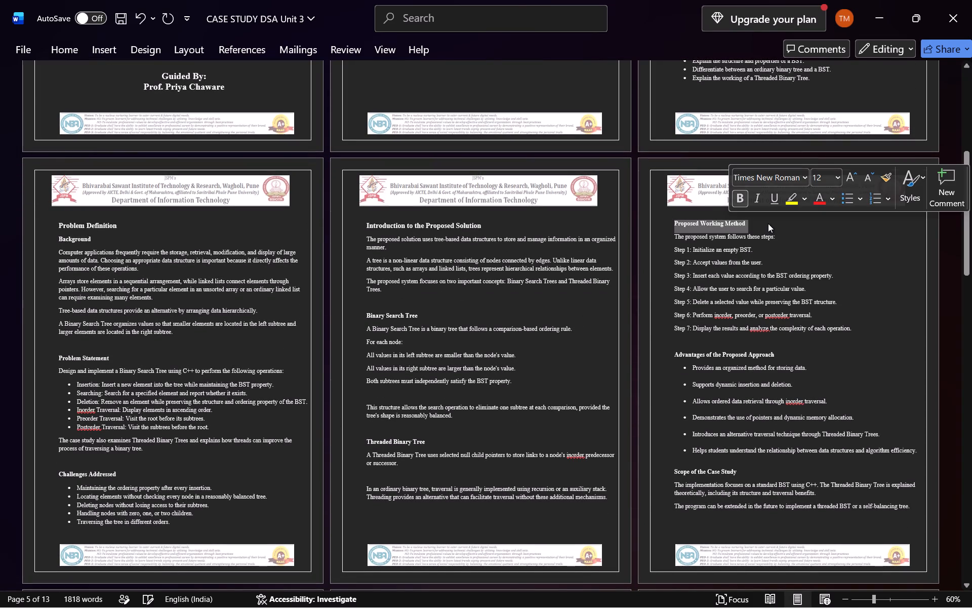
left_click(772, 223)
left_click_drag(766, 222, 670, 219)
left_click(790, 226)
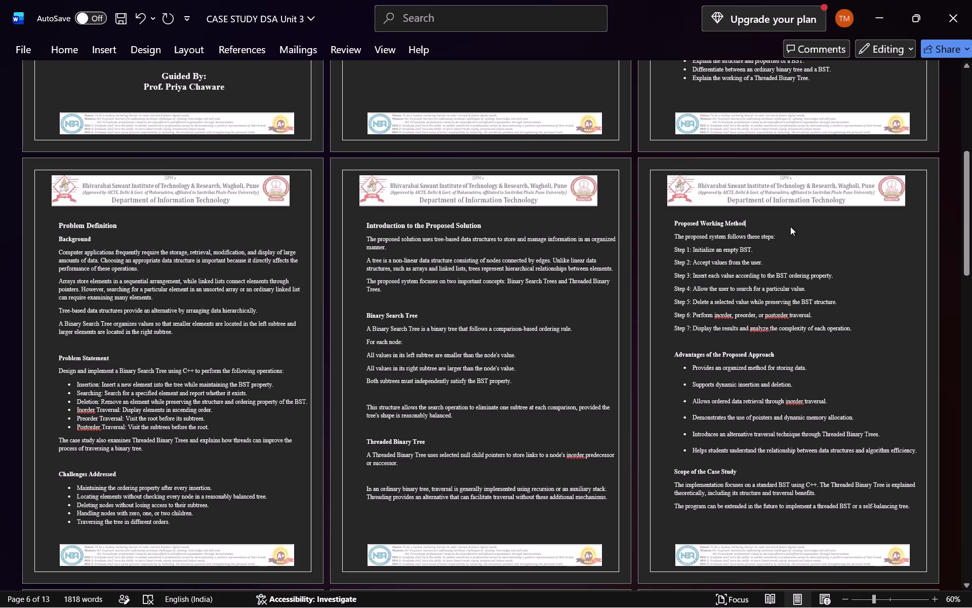
Remove one blank line above "Theory" on page 7, "Example of a BST" on page 8 and "4: Dynamic size" on page 9.
scroll(790, 226, "down", 4)
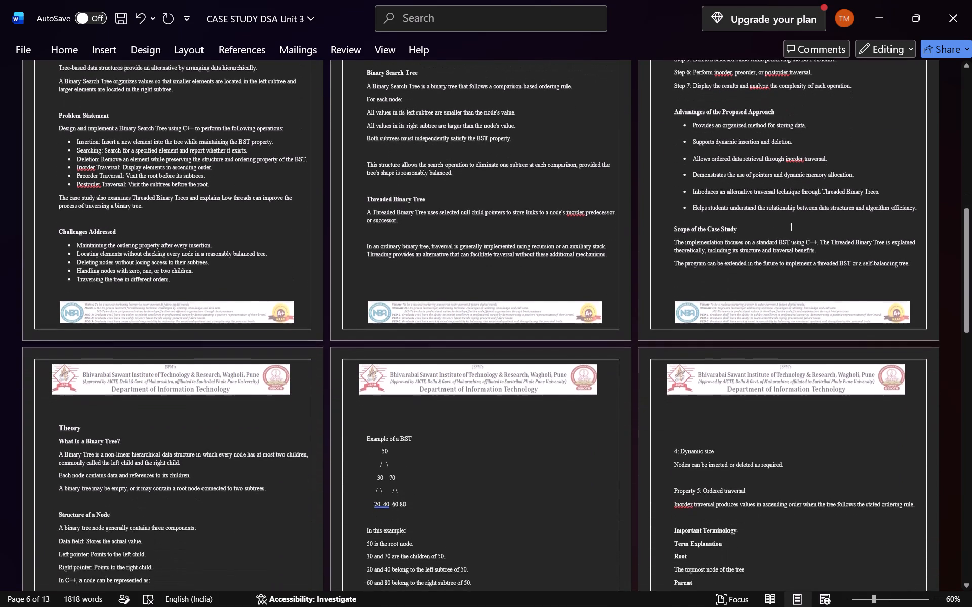
scroll(790, 226, "down", 1)
left_click(76, 393)
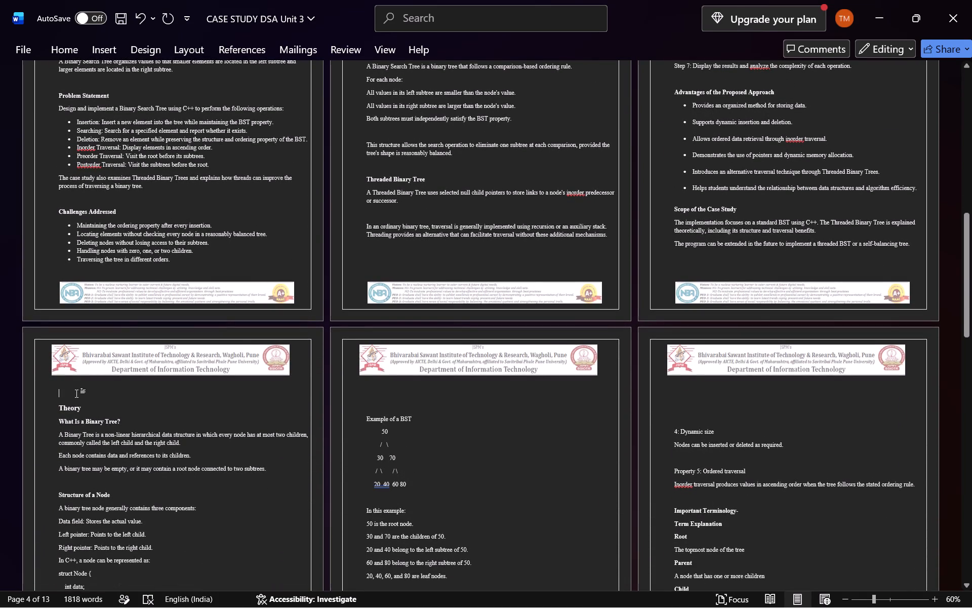
key("BackSpace")
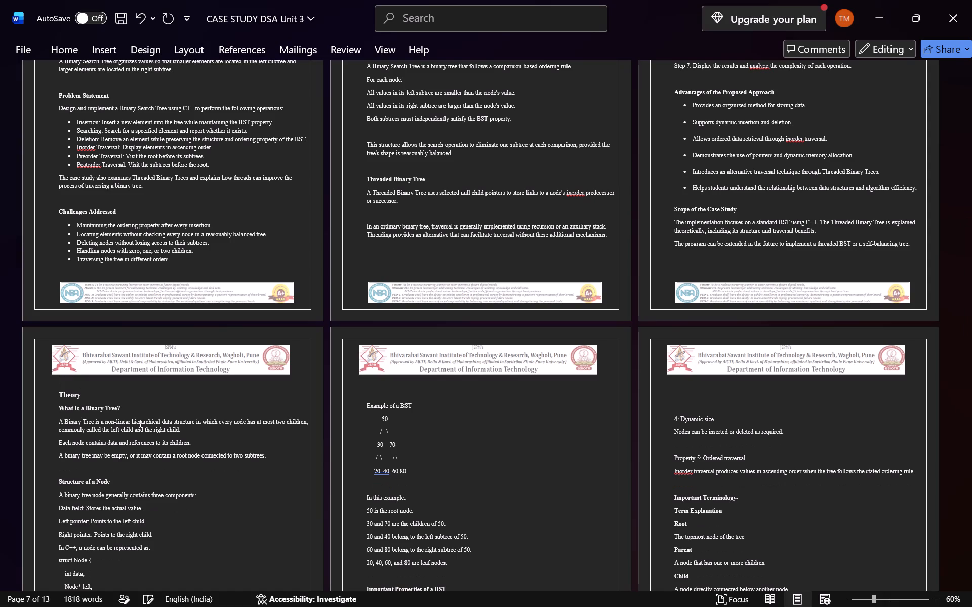
left_click(377, 393)
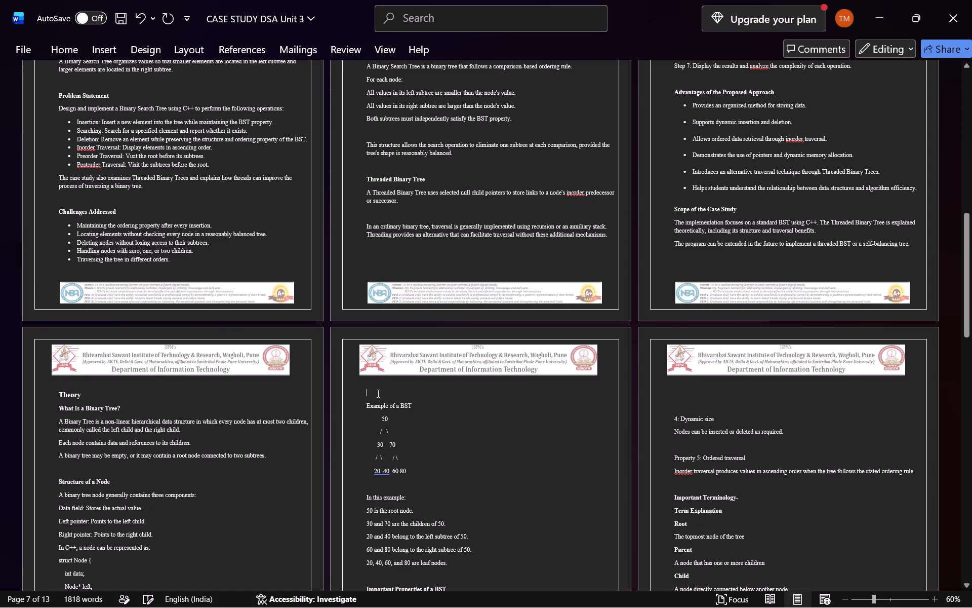
key("BackSpace")
left_click(701, 395)
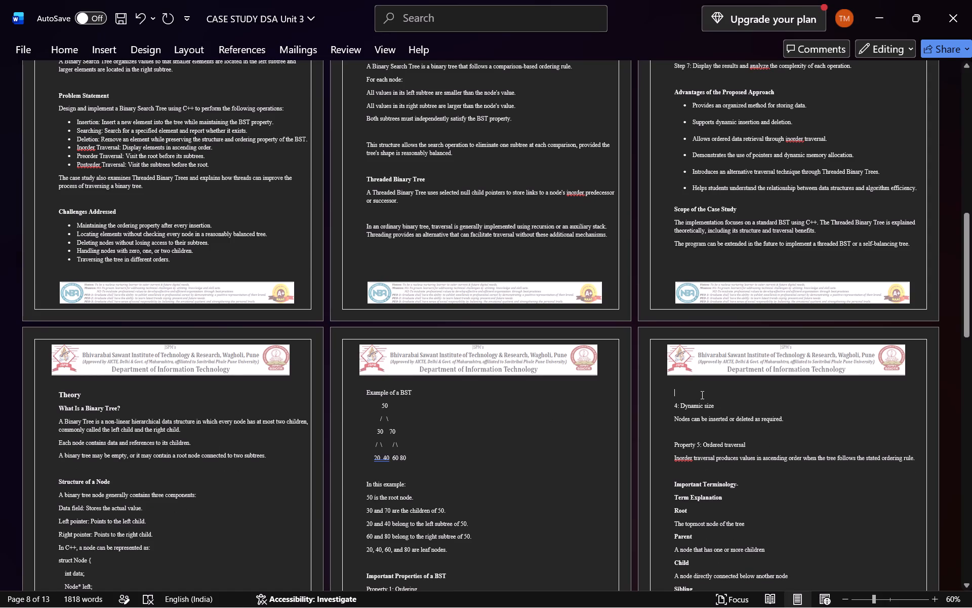
key("BackSpace")
Remove one blank line above the "Future Scope" heading on page 12.
scroll(701, 395, "down", 2)
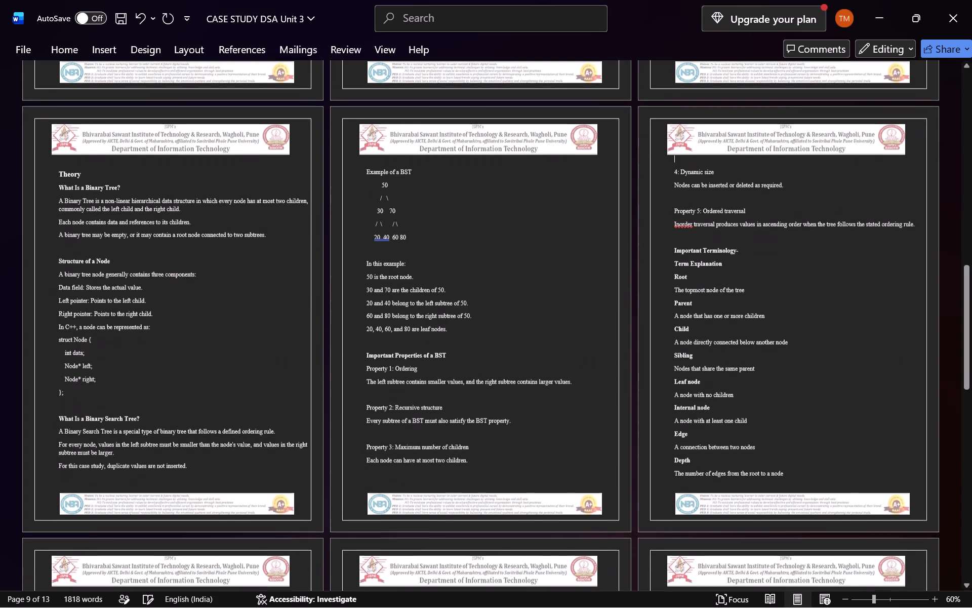
scroll(701, 395, "down", 4)
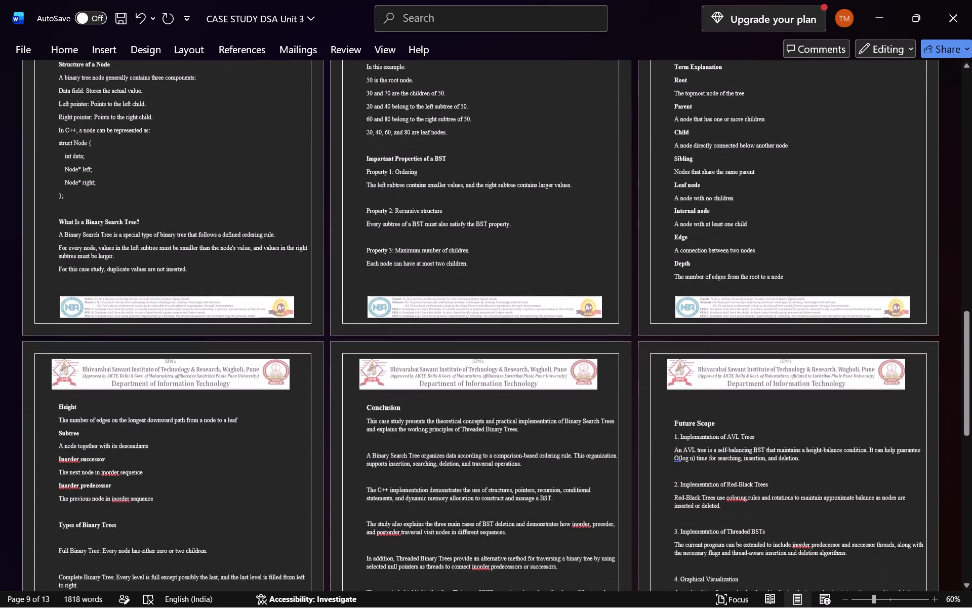
scroll(701, 395, "down", 4)
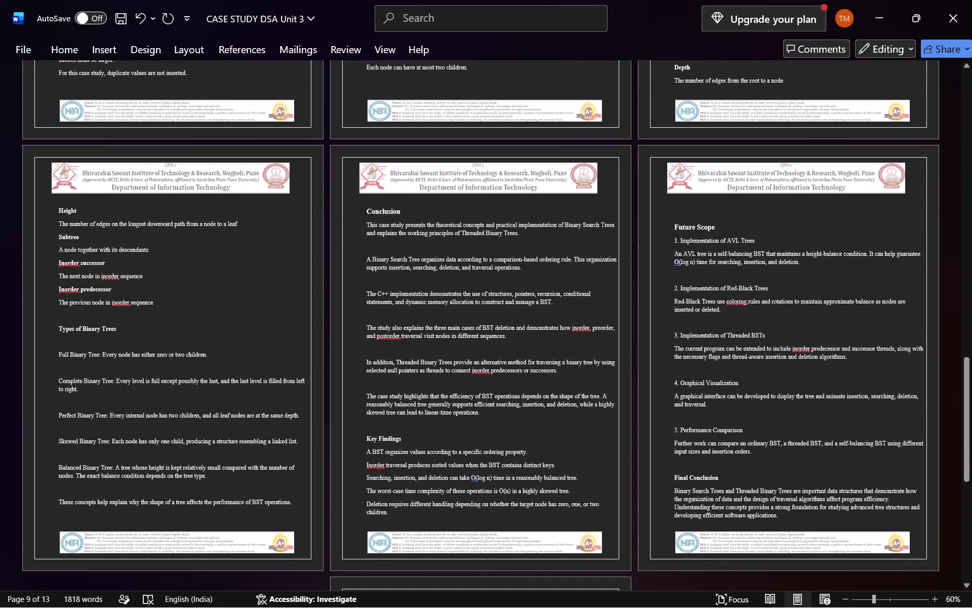
left_click(711, 210)
key("BackSpace")
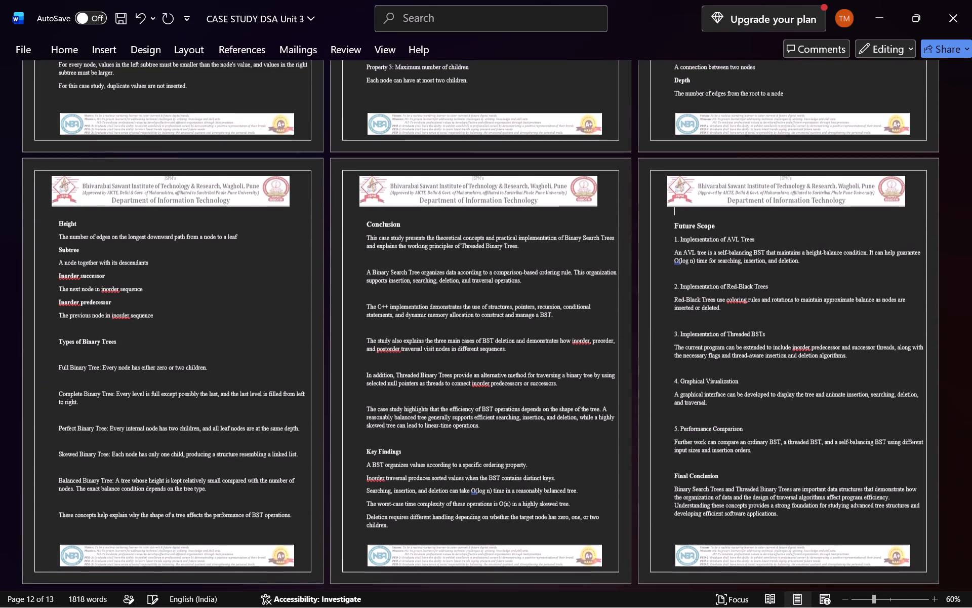
Review the page layout from the cover page through to the Final Conclusion.
scroll(522, 224, "up", 20)
scroll(522, 224, "up", 20)
scroll(522, 224, "up", 20)
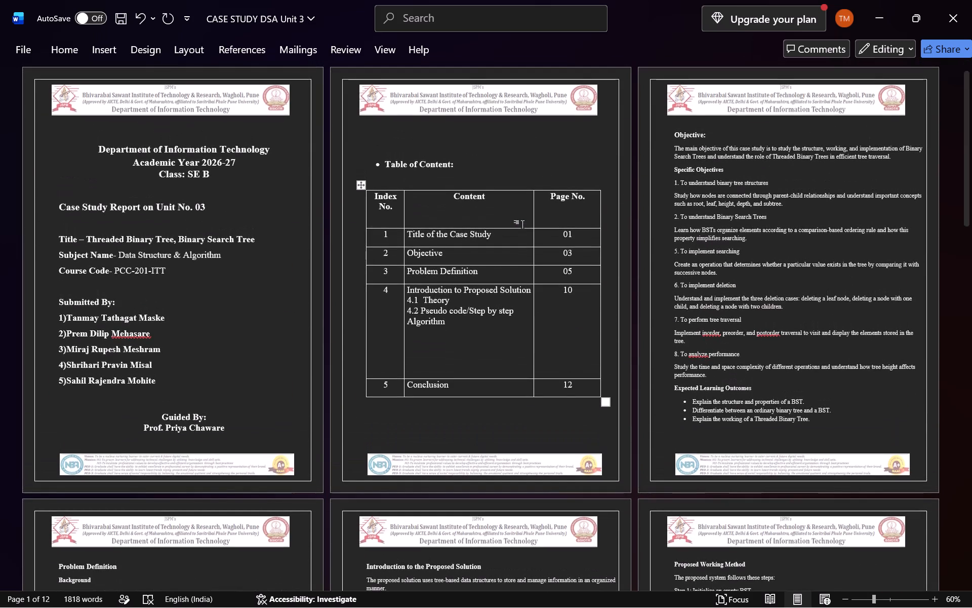
scroll(522, 224, "down", 17)
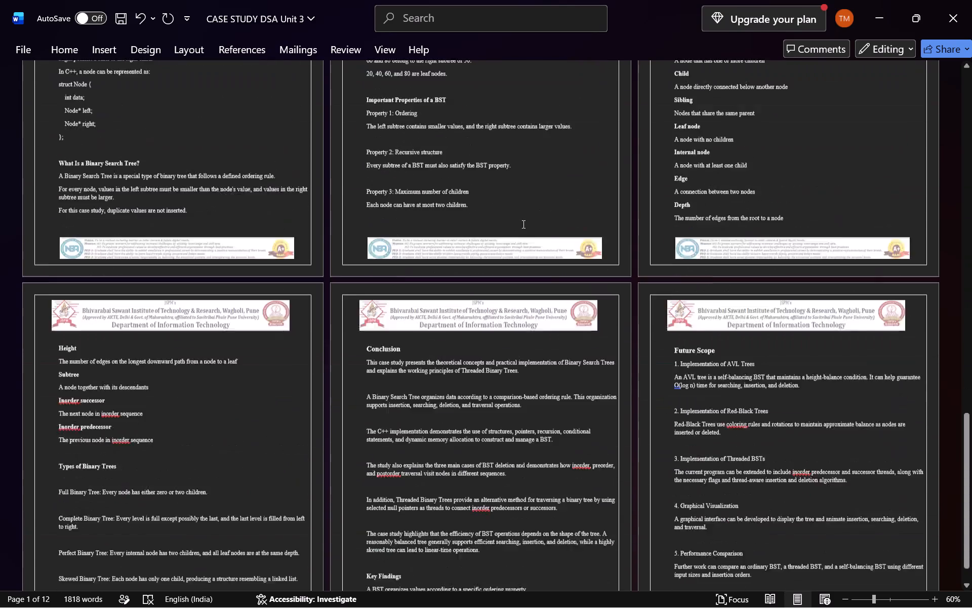
scroll(522, 224, "up", 20)
scroll(522, 224, "up", 20)
scroll(522, 224, "up", 20)
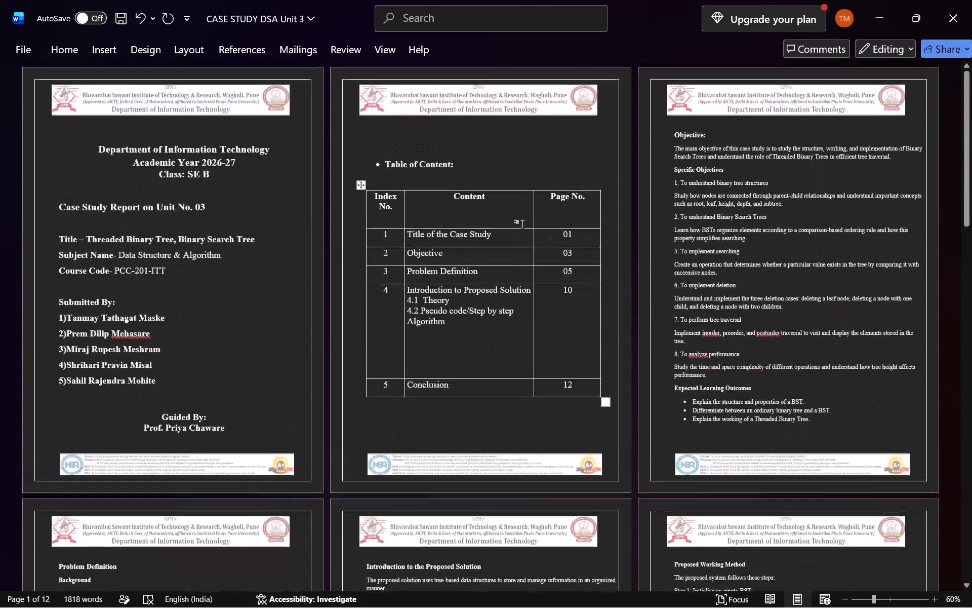
scroll(522, 224, "down", 9)
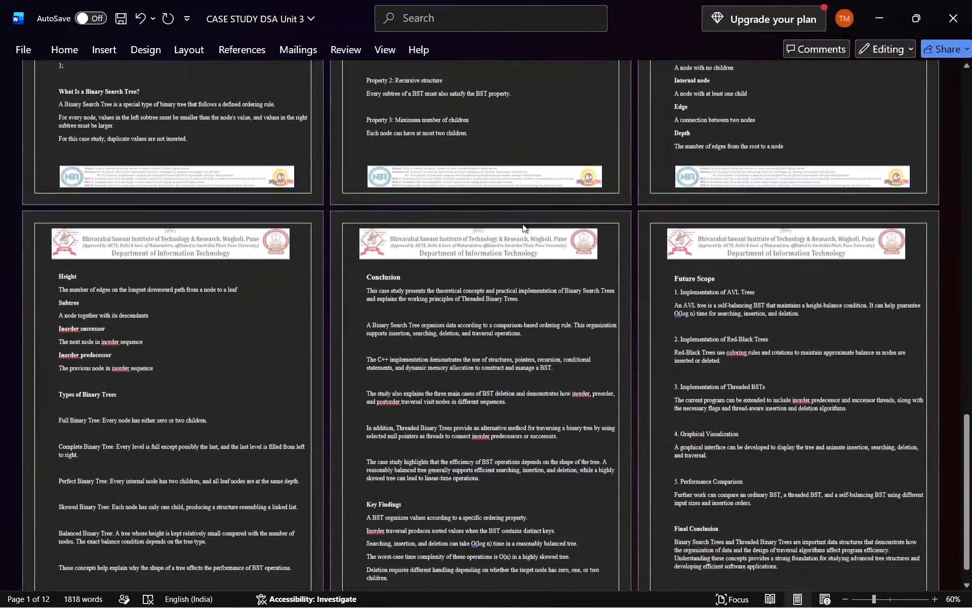
scroll(522, 224, "down", 9)
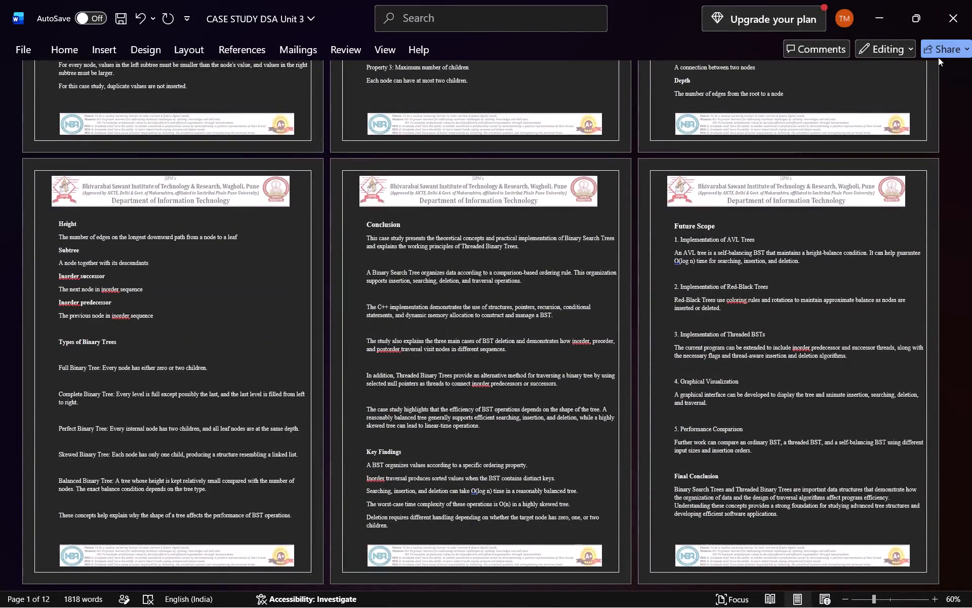
Turn on AutoSave by uploading the case study to OneDrive - Personal, and save the document.
left_click(88, 16)
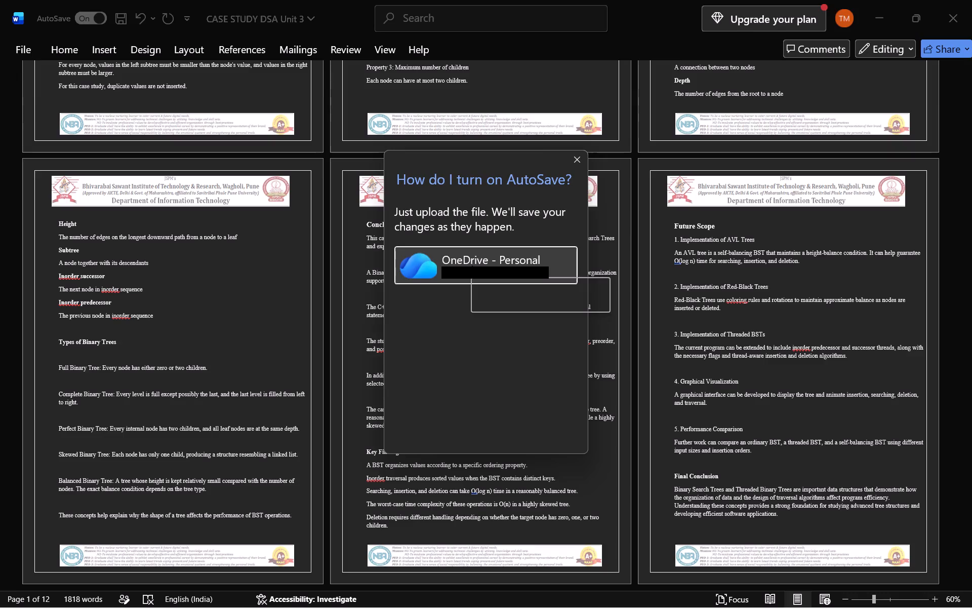
left_click(514, 250)
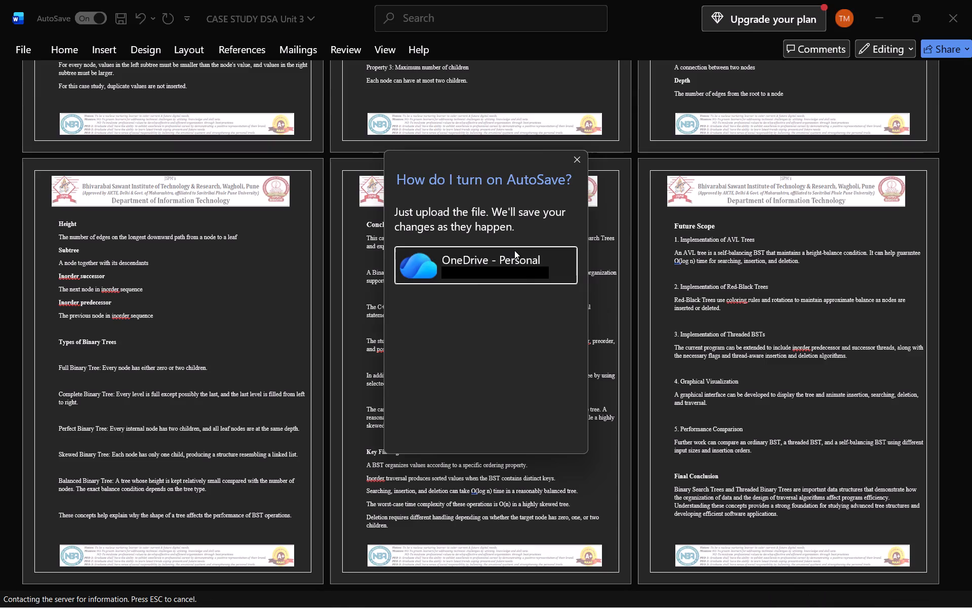
left_click(521, 275)
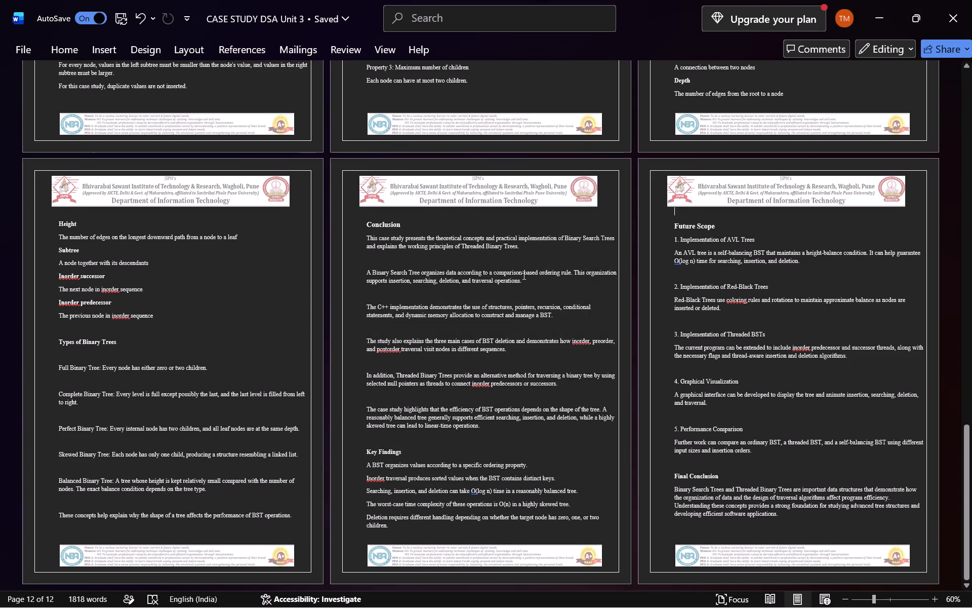
left_click(122, 16)
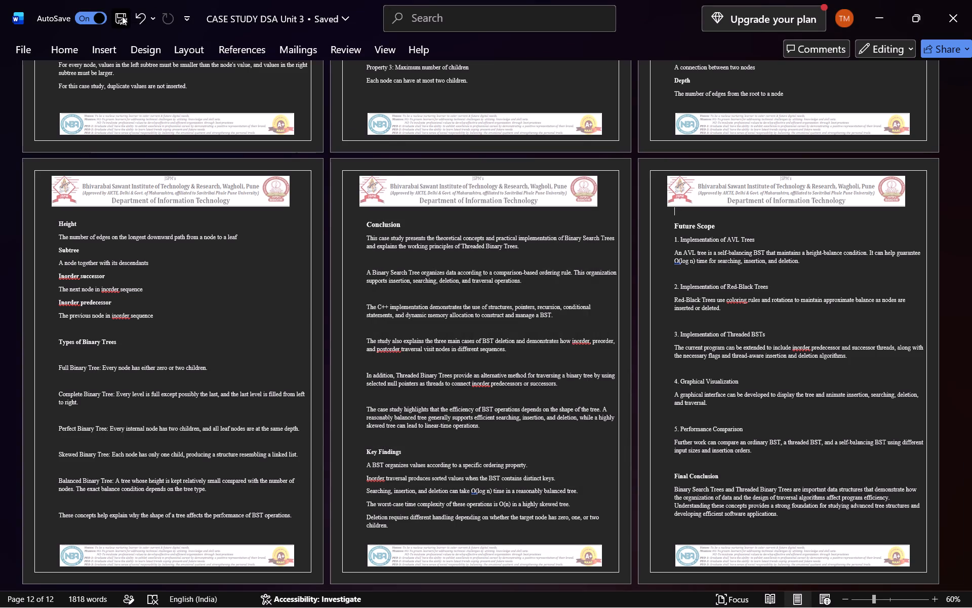
left_click(122, 16)
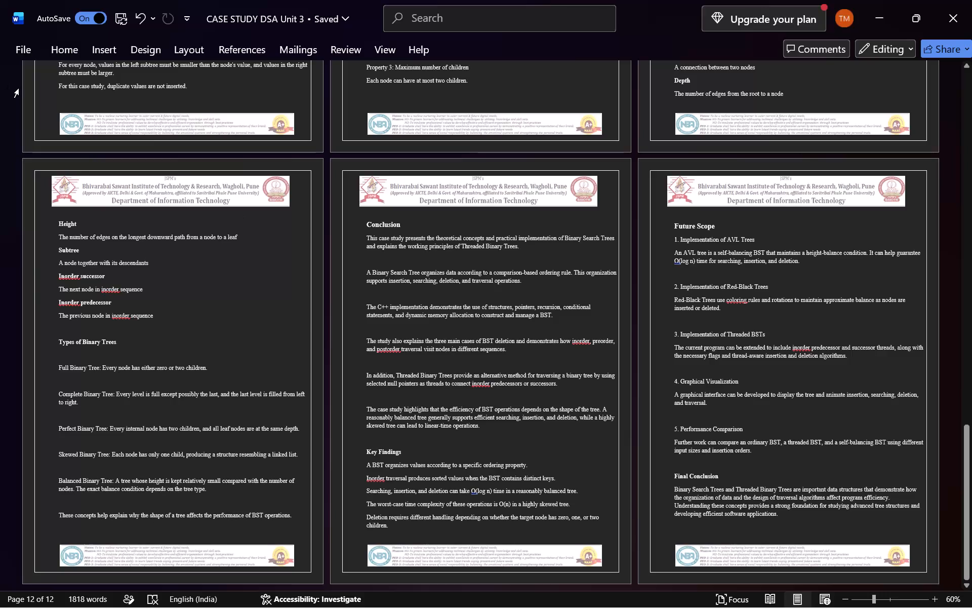
Examine all pages of the saved case study, from the cover page to the Final Conclusion.
scroll(416, 410, "up", 2)
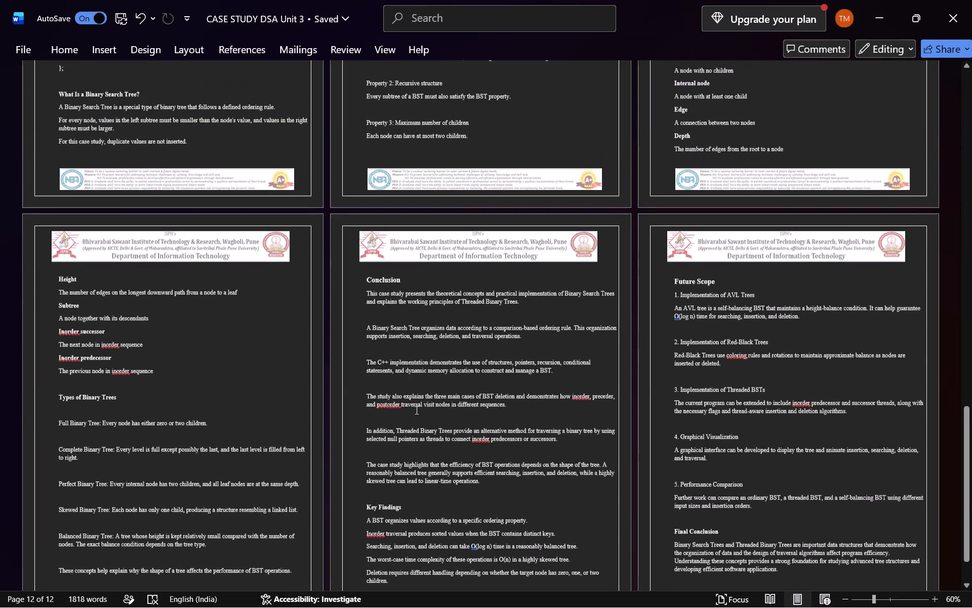
scroll(416, 410, "up", 15)
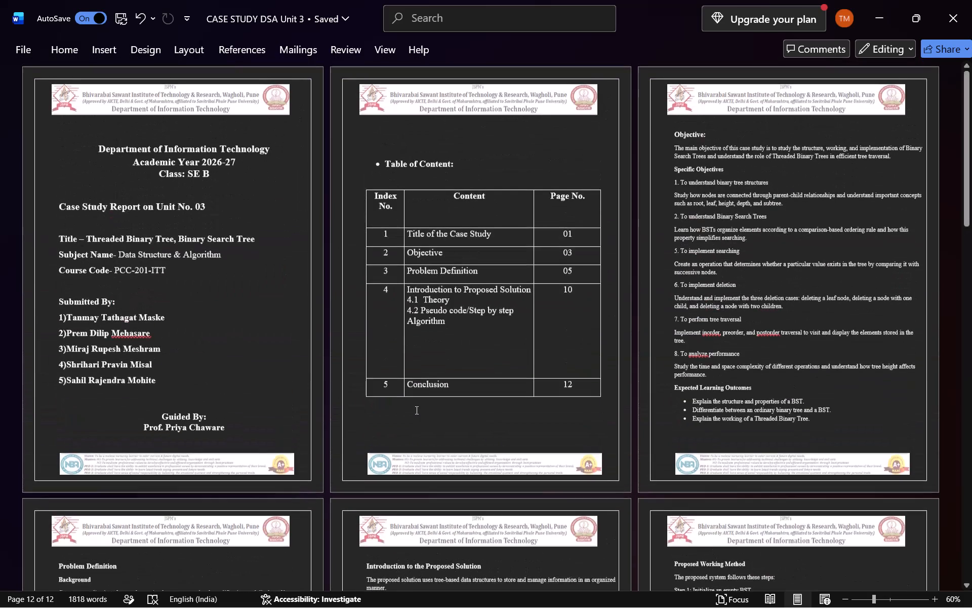
scroll(416, 410, "down", 7)
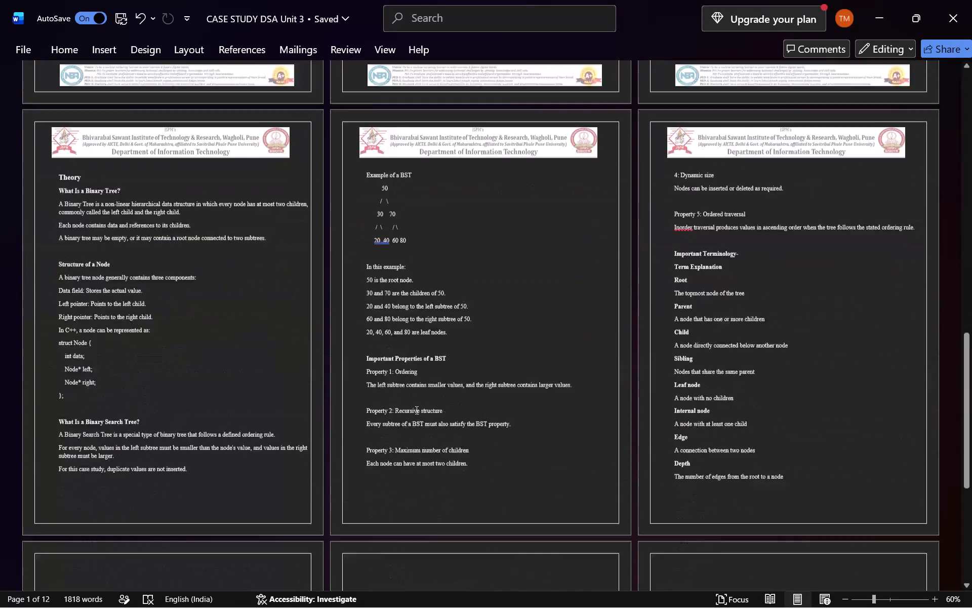
scroll(416, 410, "down", 15)
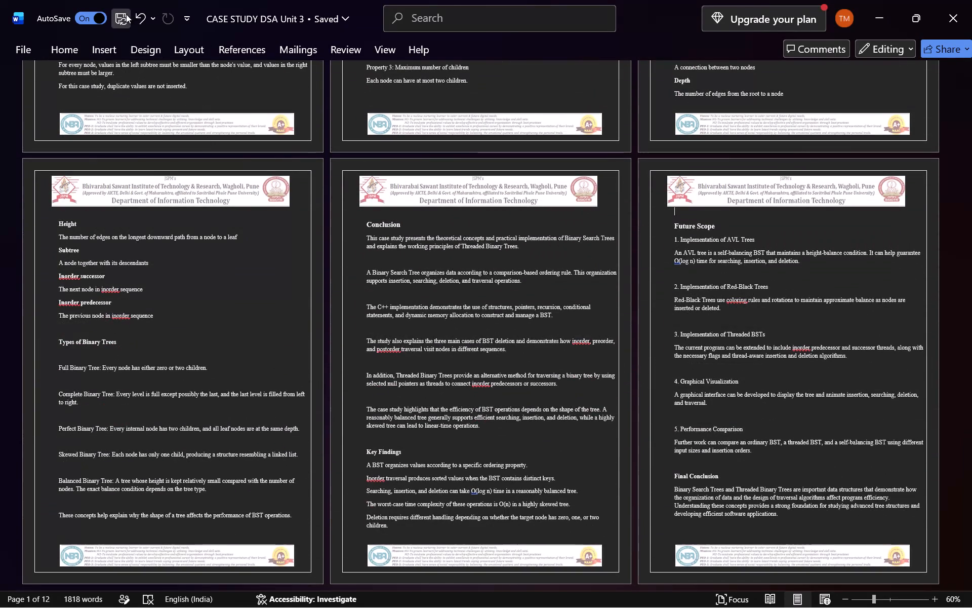
Save the case study document again.
left_click(123, 18)
double_click(123, 18)
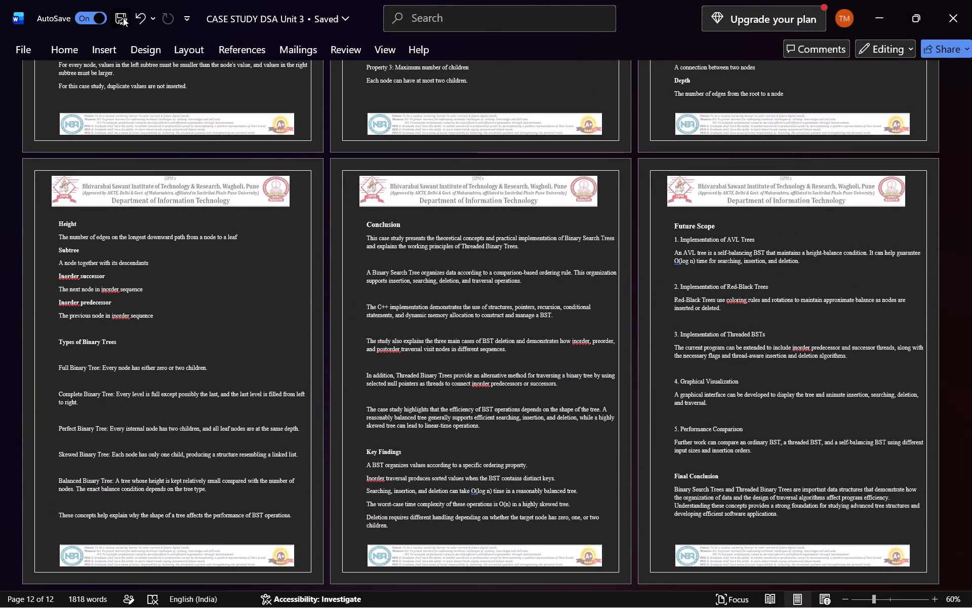
Check the document's file name, storage location and sharing options without changing them.
left_click(278, 16)
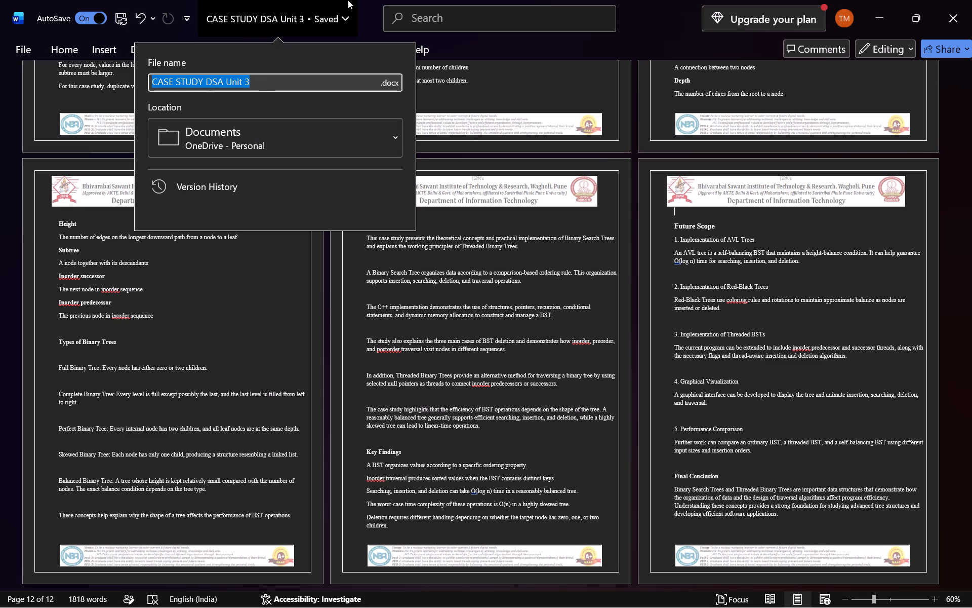
left_click(355, 12)
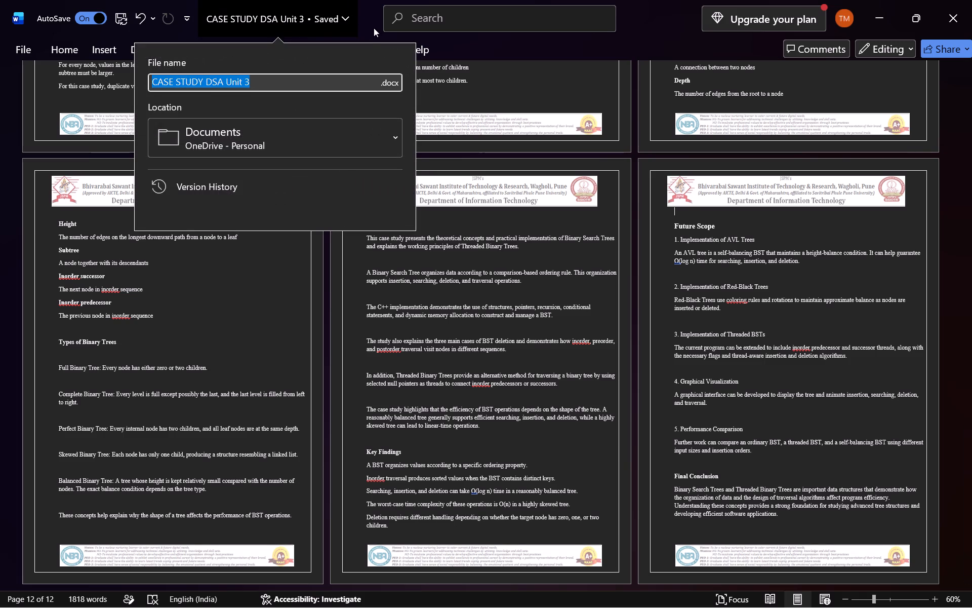
left_click(374, 27)
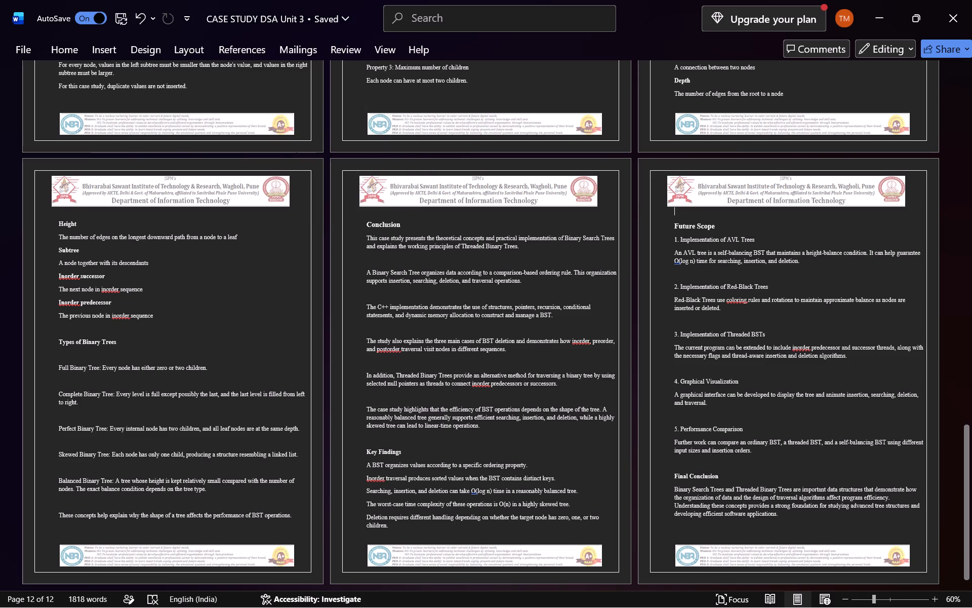
left_click(953, 48)
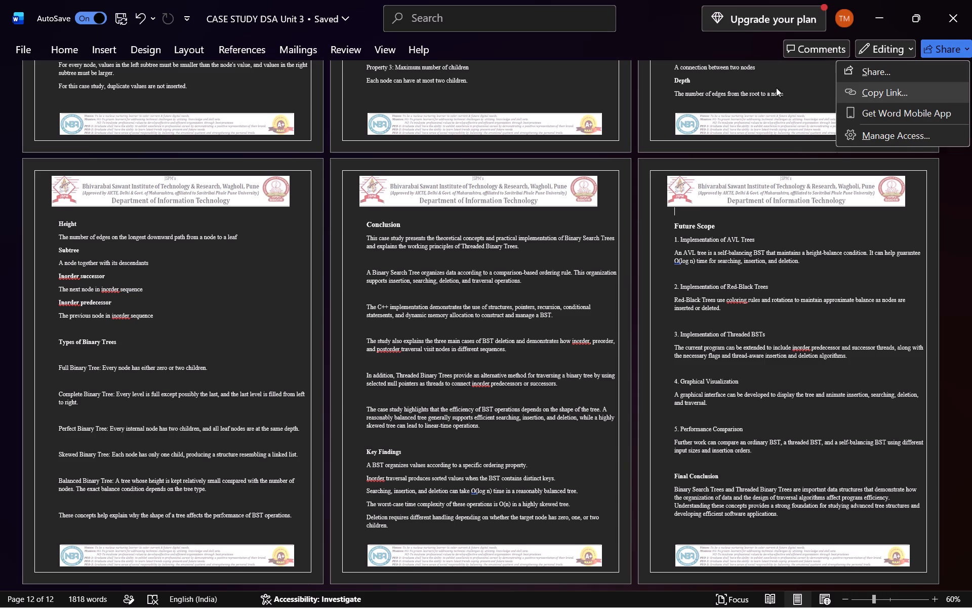
left_click(653, 27)
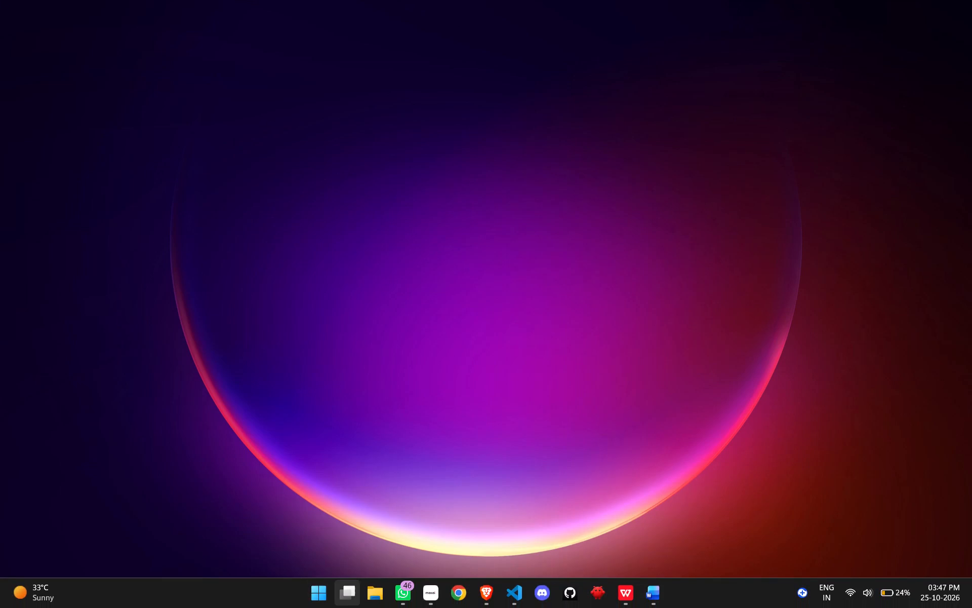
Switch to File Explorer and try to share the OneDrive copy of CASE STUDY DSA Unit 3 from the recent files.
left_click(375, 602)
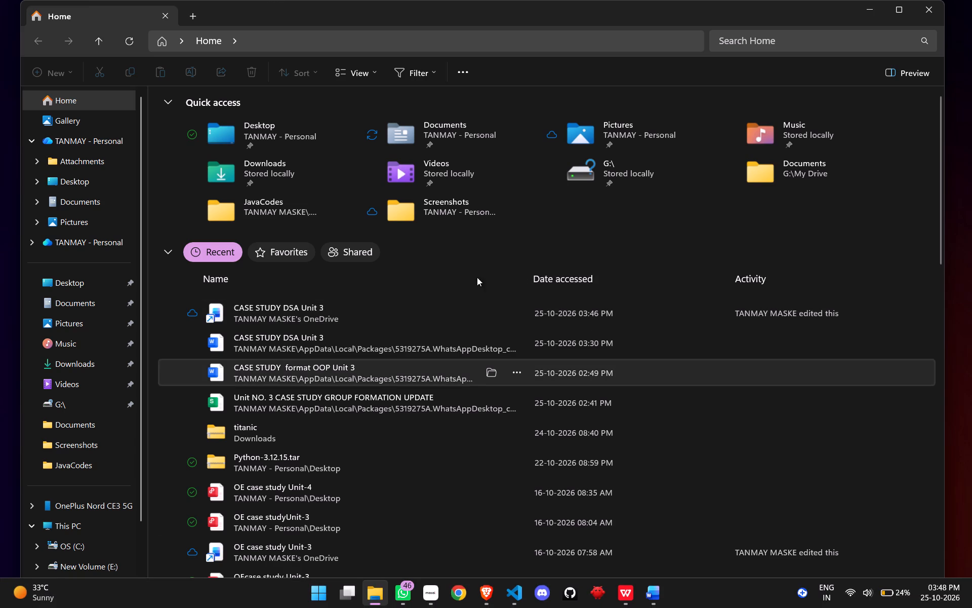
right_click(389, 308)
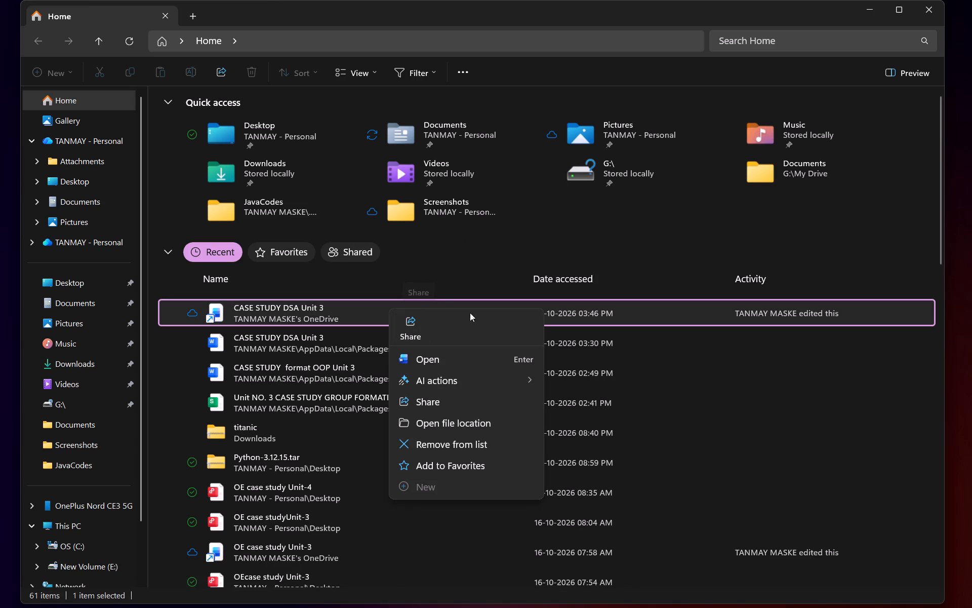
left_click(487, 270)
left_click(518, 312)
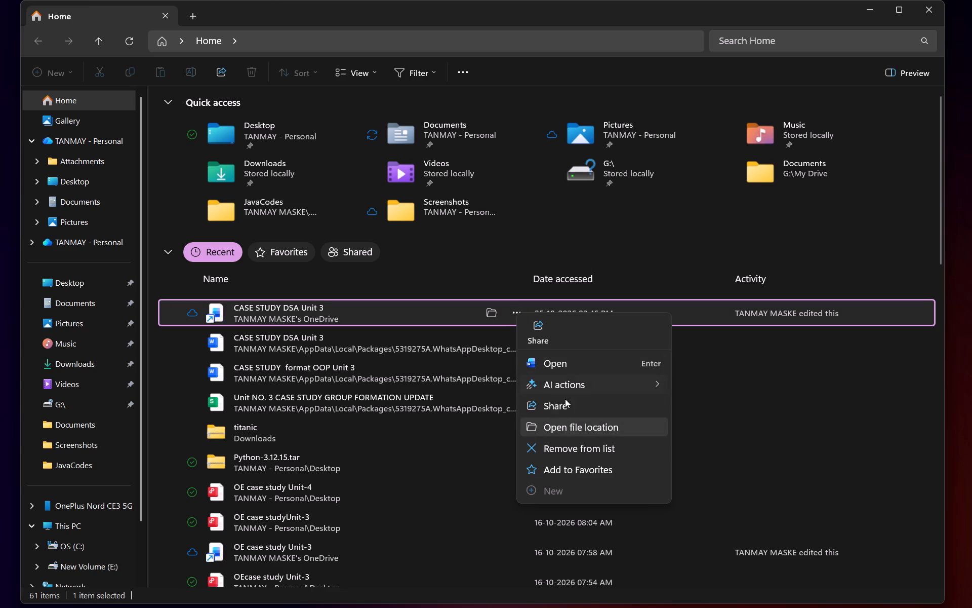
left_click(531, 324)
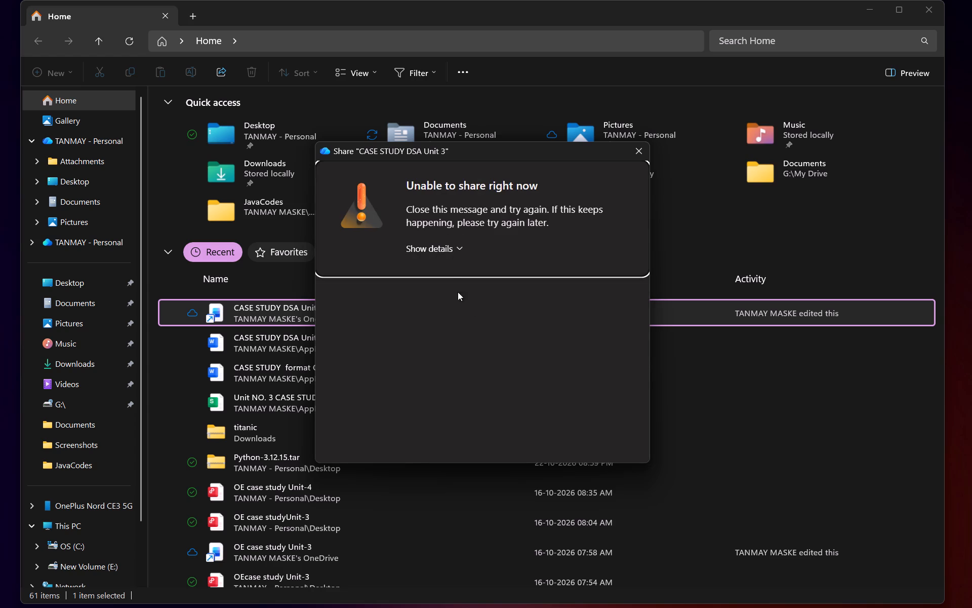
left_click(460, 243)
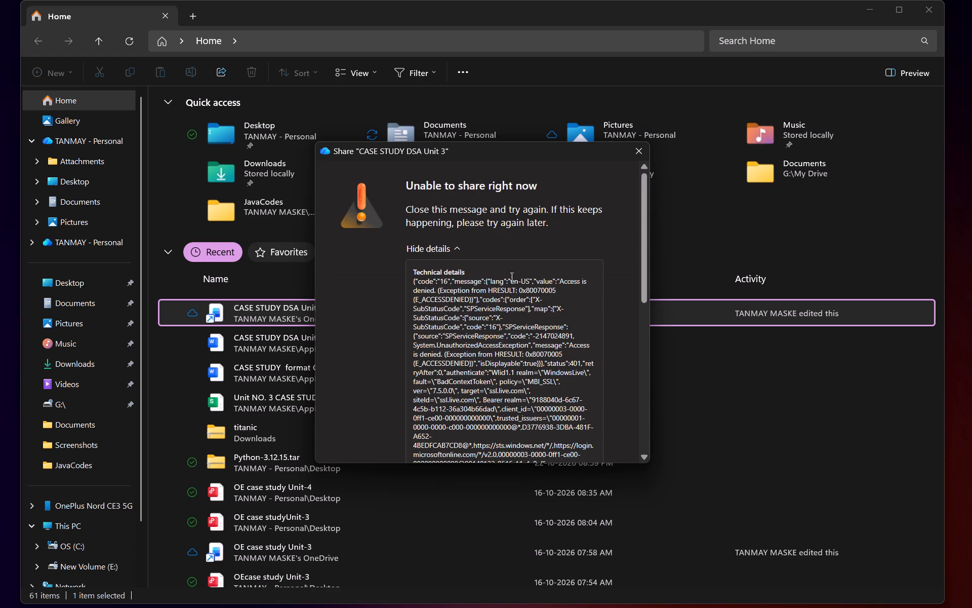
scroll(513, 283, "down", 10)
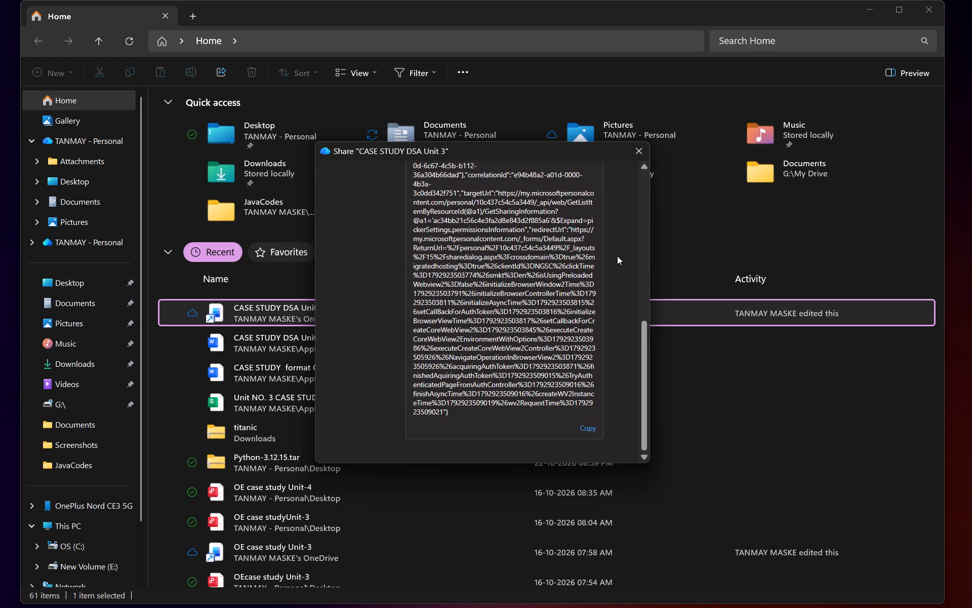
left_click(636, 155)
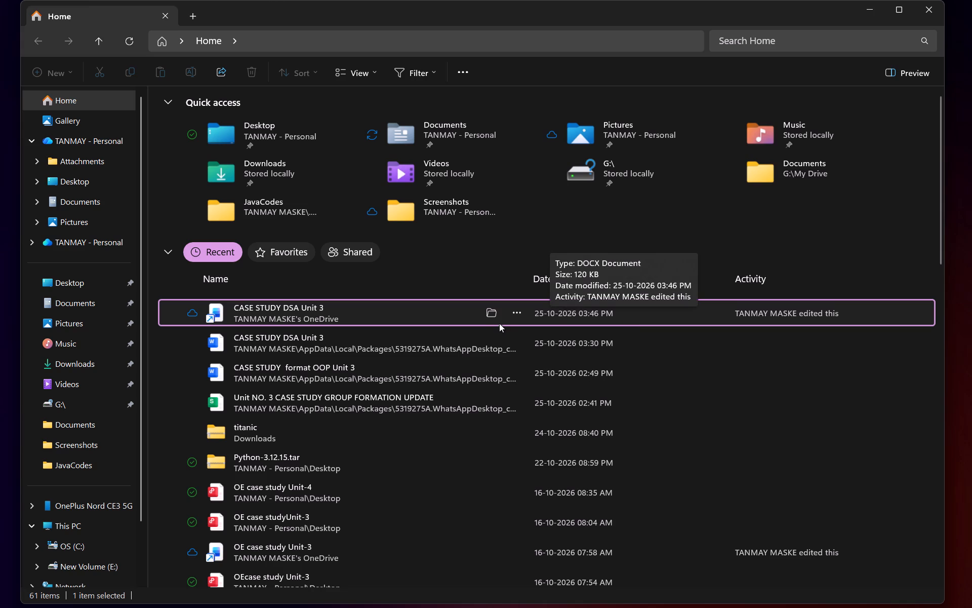
Open the OneDrive location of the recent file CASE STUDY DSA Unit 3.
left_click(490, 314)
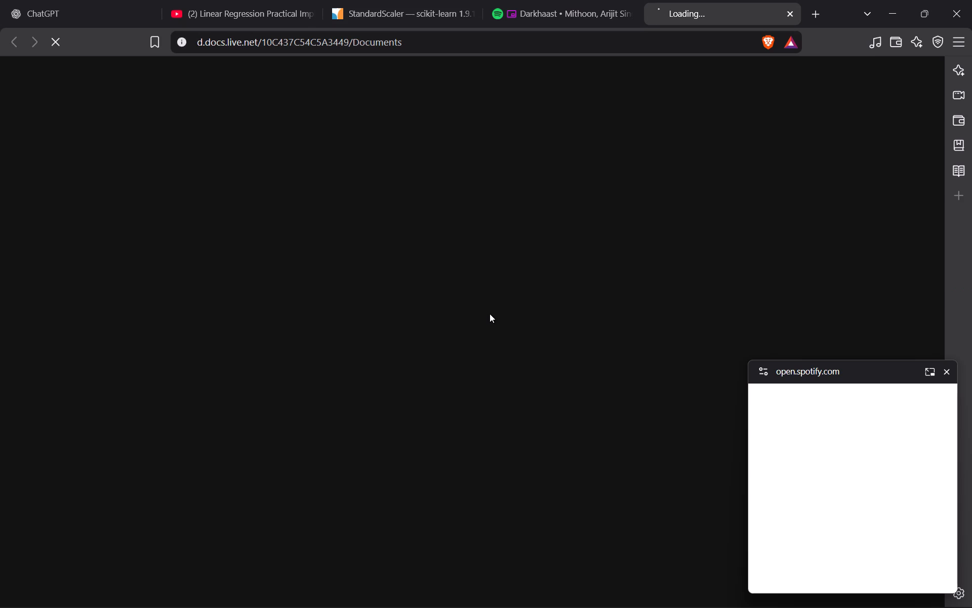
Close the floating music player in the browser and pause the song playing in Spotify.
left_click(950, 377)
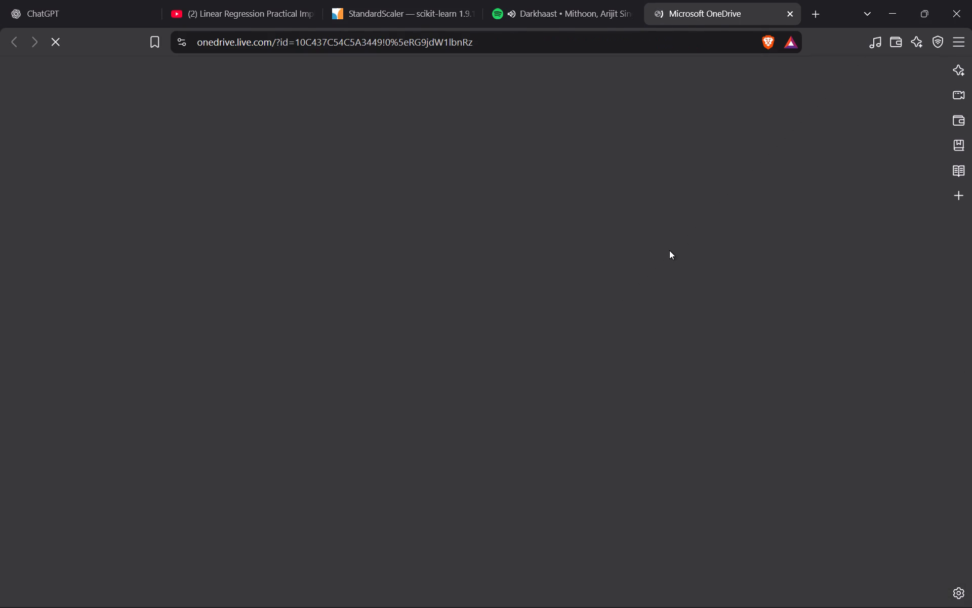
left_click(525, 18)
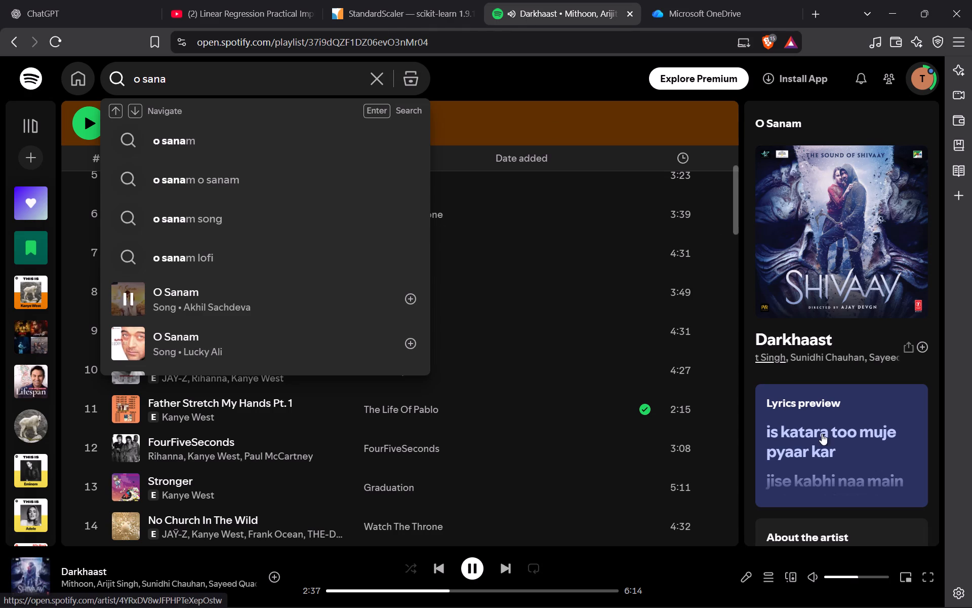
left_click(477, 572)
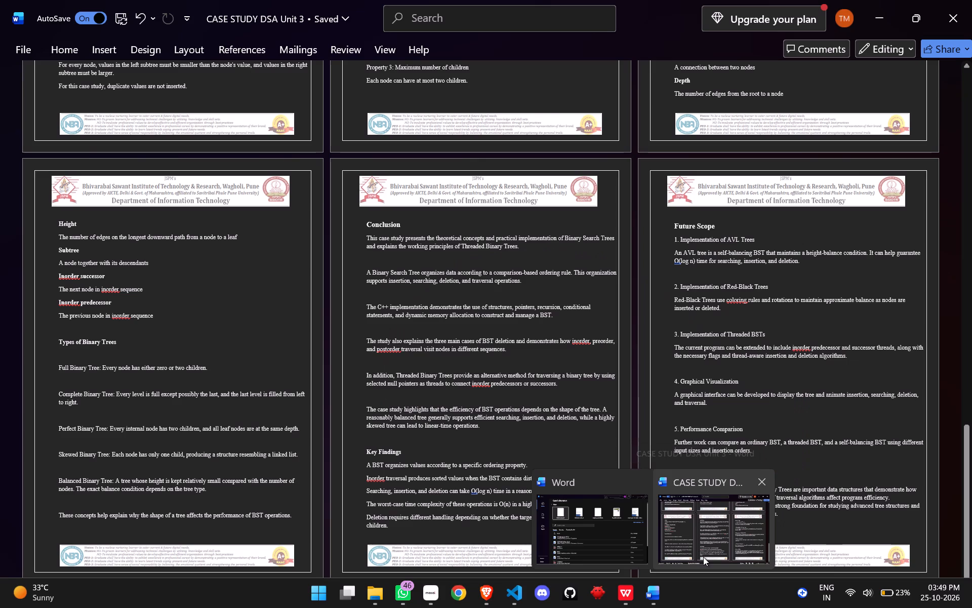
Switch to the CASE STUDY DSA Unit 3 document in Word and look over its last and first pages.
left_click(703, 557)
scroll(511, 297, "down", 3)
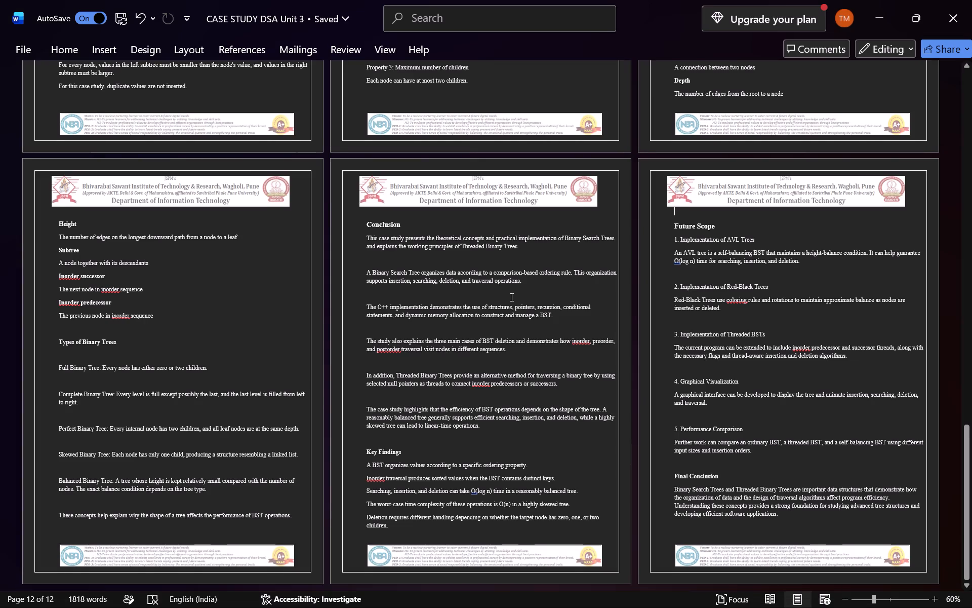
scroll(511, 297, "up", 20)
scroll(511, 297, "up", 20)
scroll(511, 297, "up", 18)
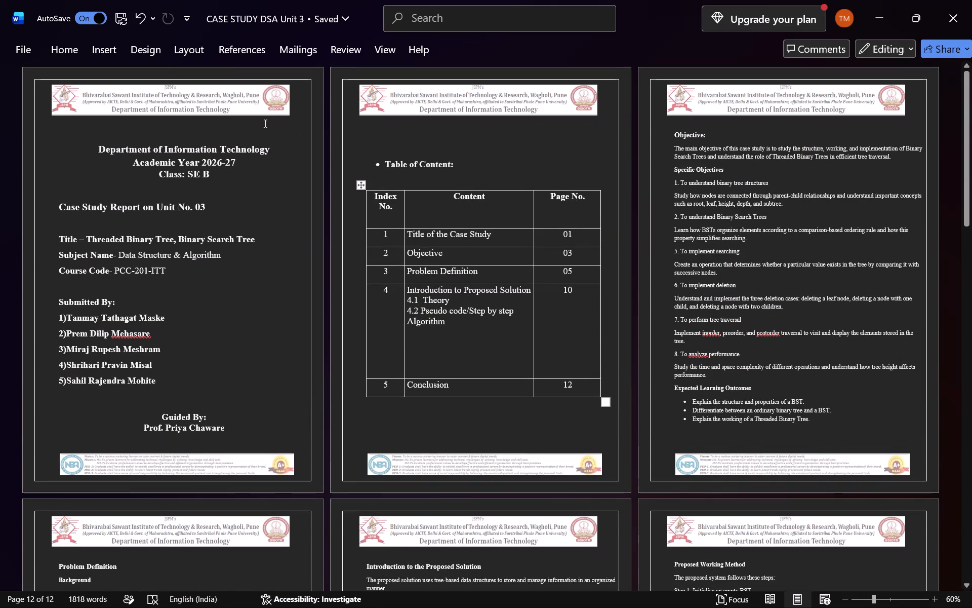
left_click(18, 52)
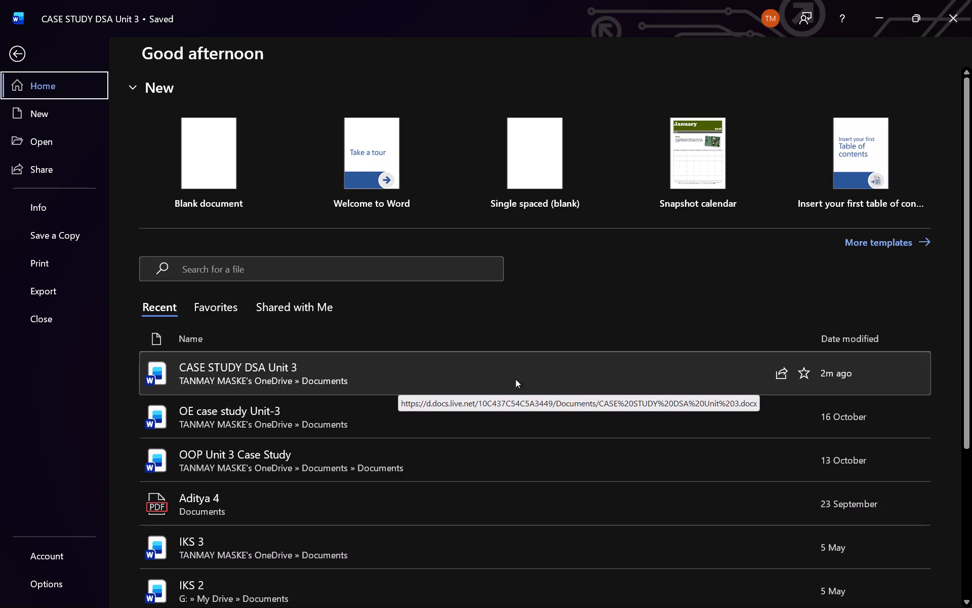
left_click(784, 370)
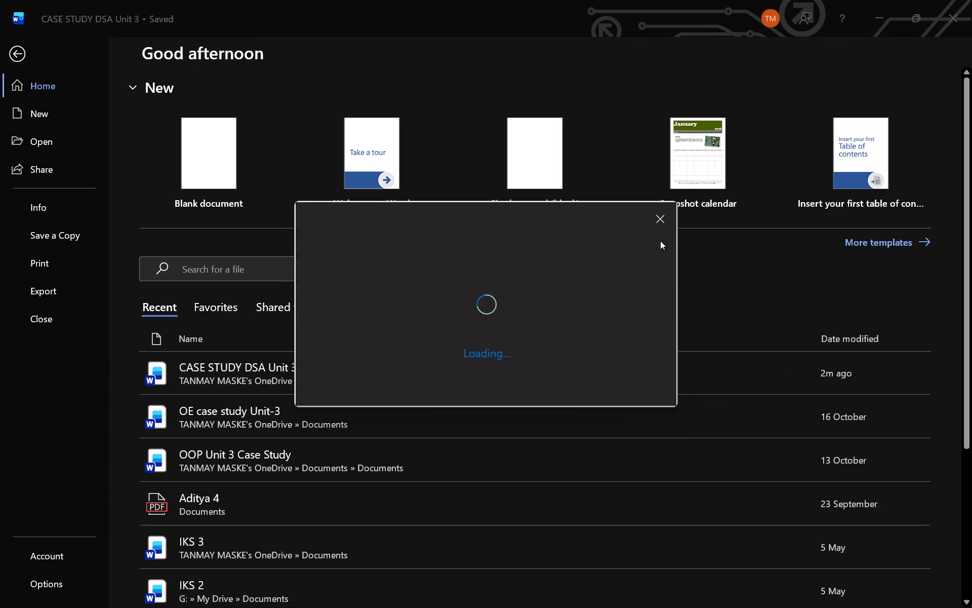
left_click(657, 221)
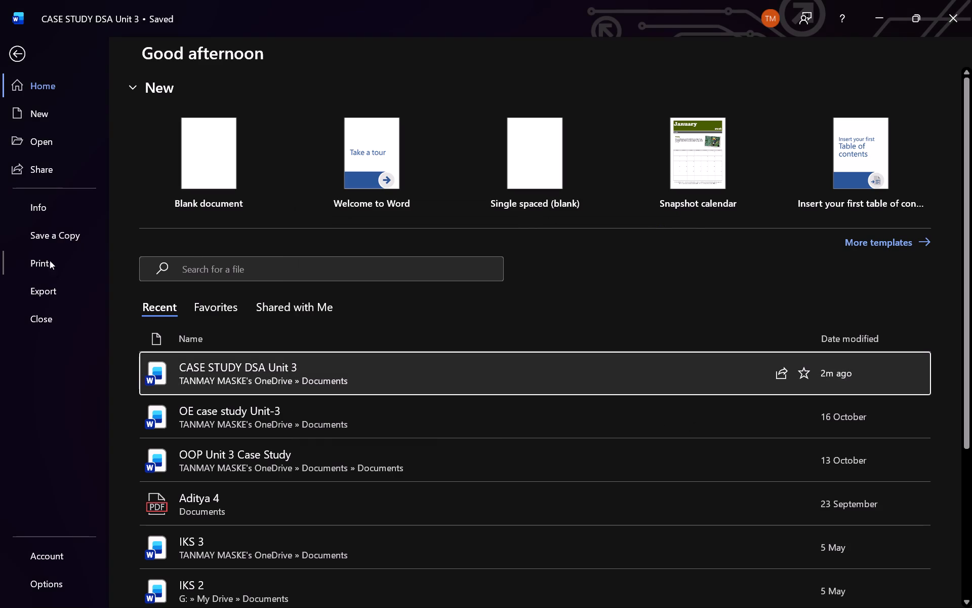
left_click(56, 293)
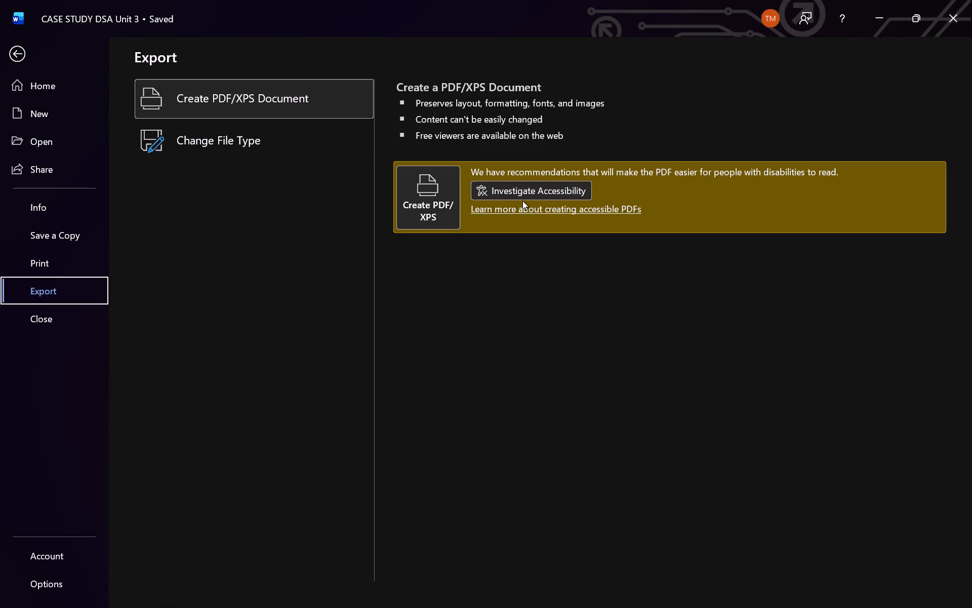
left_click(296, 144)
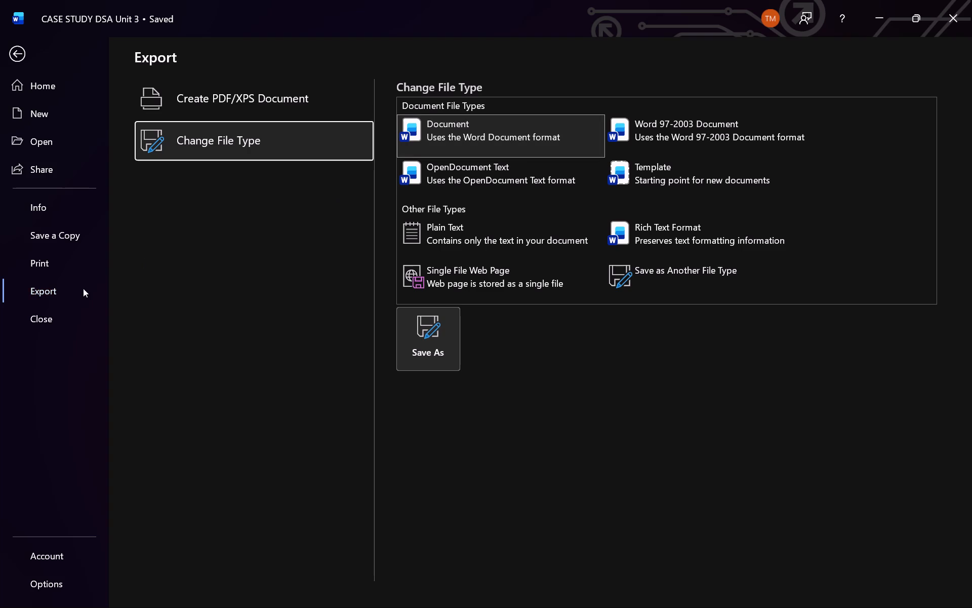
Examine the print preview of the case study, from the cover page to the Final Conclusion.
left_click(65, 270)
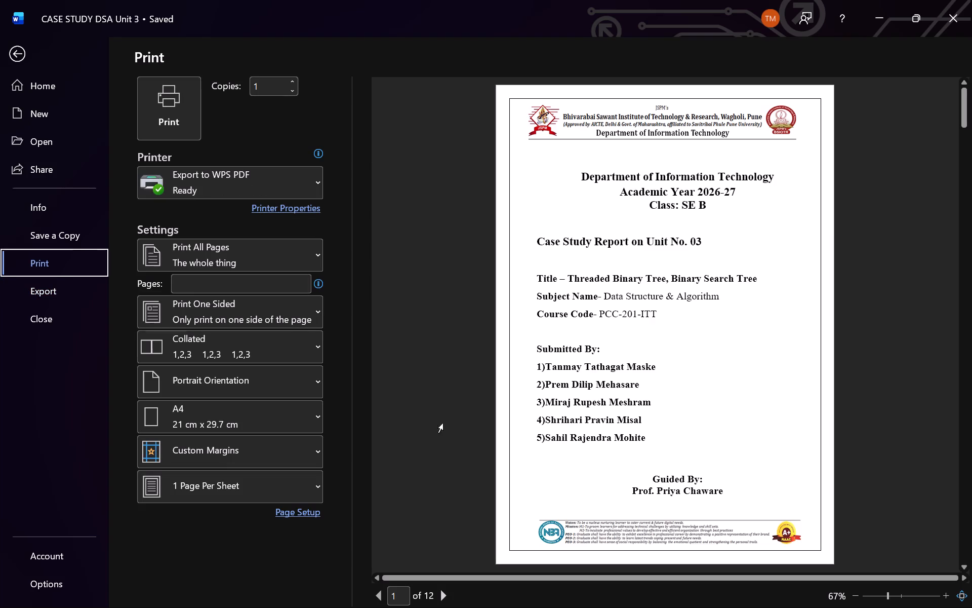
scroll(578, 342, "down", 13)
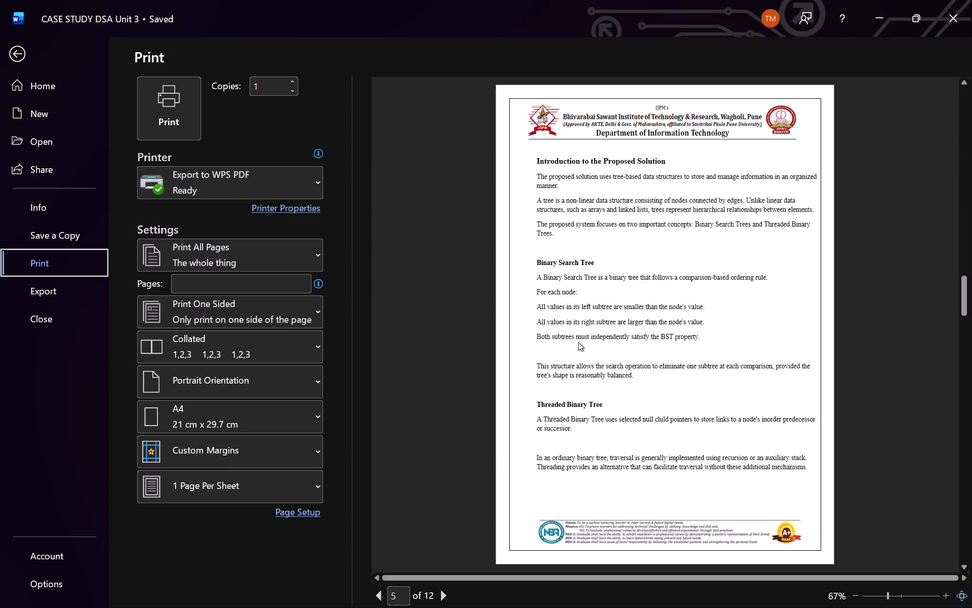
scroll(578, 342, "down", 14)
scroll(578, 342, "up", 17)
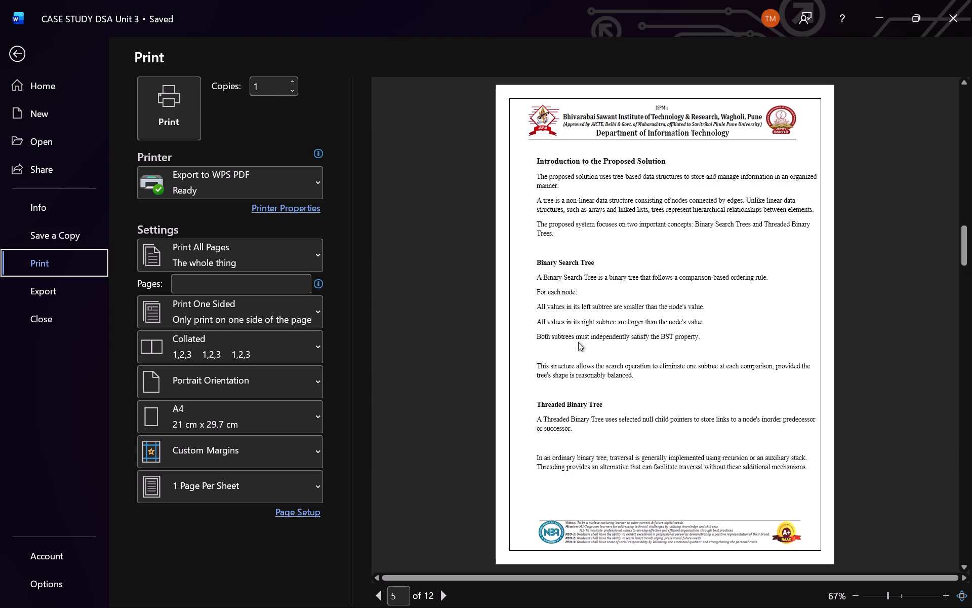
scroll(578, 342, "up", 8)
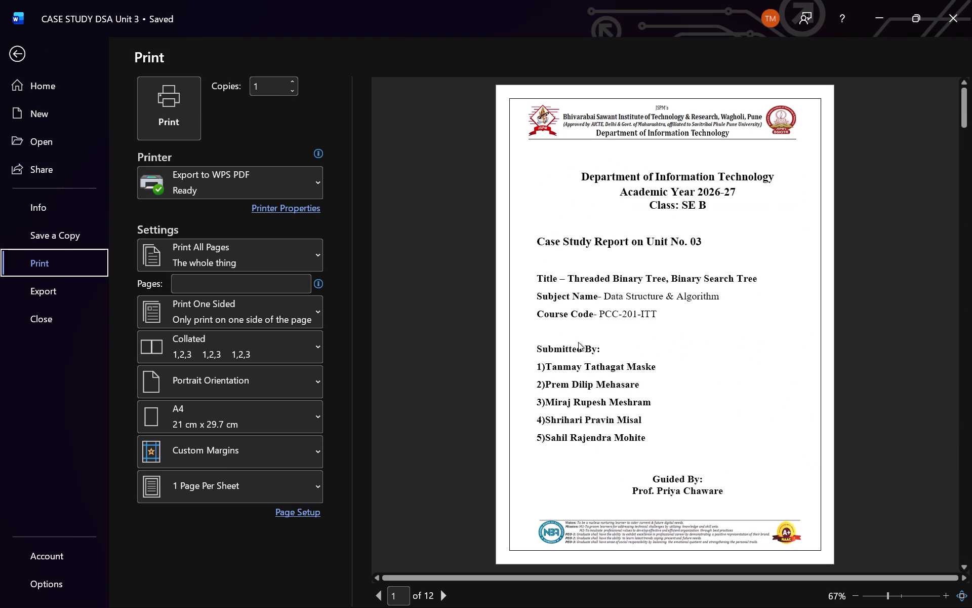
scroll(578, 342, "up", 2)
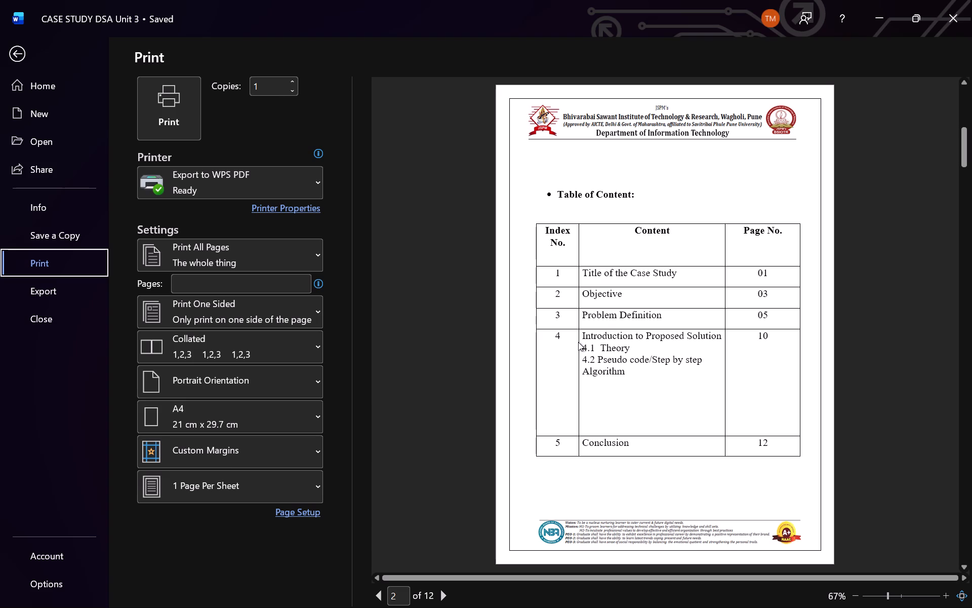
scroll(578, 342, "up", 2)
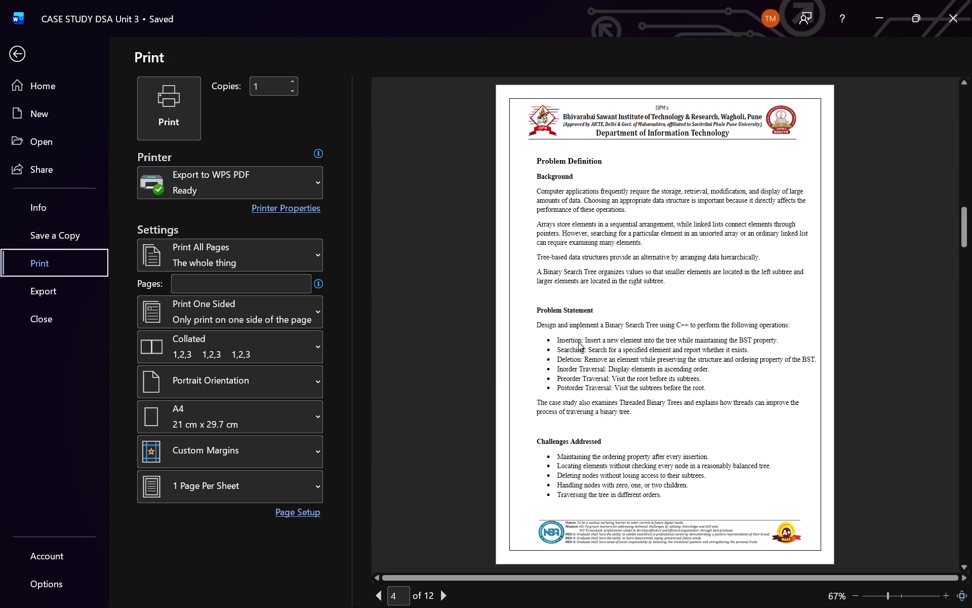
scroll(578, 342, "up", 2)
scroll(578, 342, "down", 1)
scroll(578, 342, "up", 1)
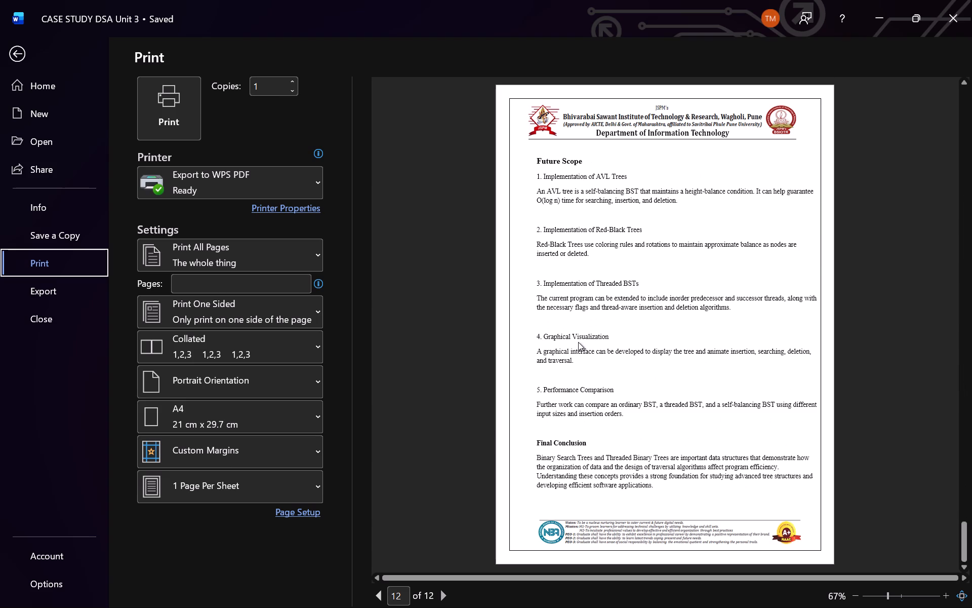
scroll(578, 342, "up", 2)
scroll(578, 342, "down", 1)
scroll(578, 342, "up", 1)
scroll(578, 342, "down", 16)
scroll(578, 342, "up", 1)
scroll(578, 342, "down", 2)
scroll(578, 342, "up", 4)
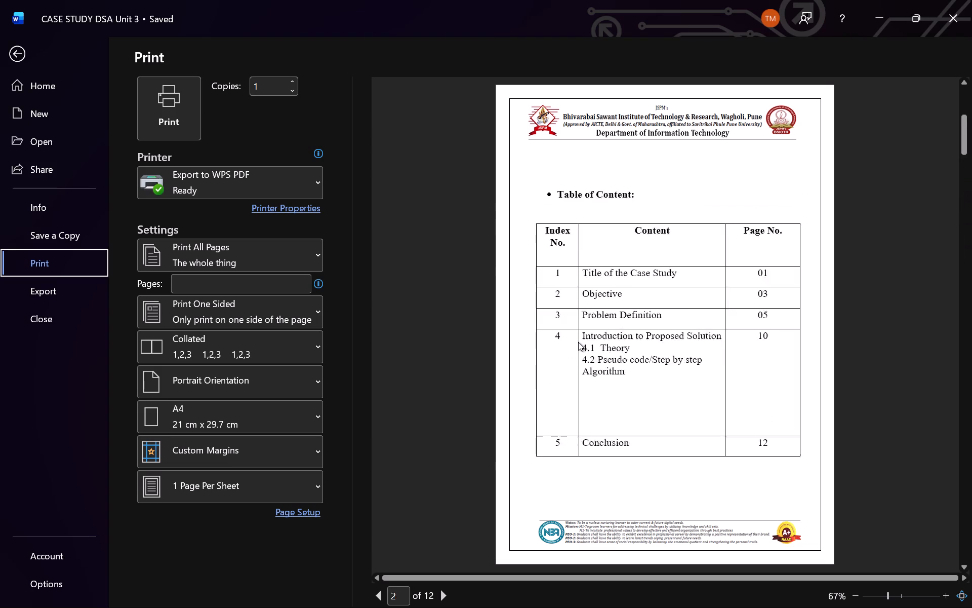
scroll(578, 342, "up", 11)
scroll(578, 342, "down", 8)
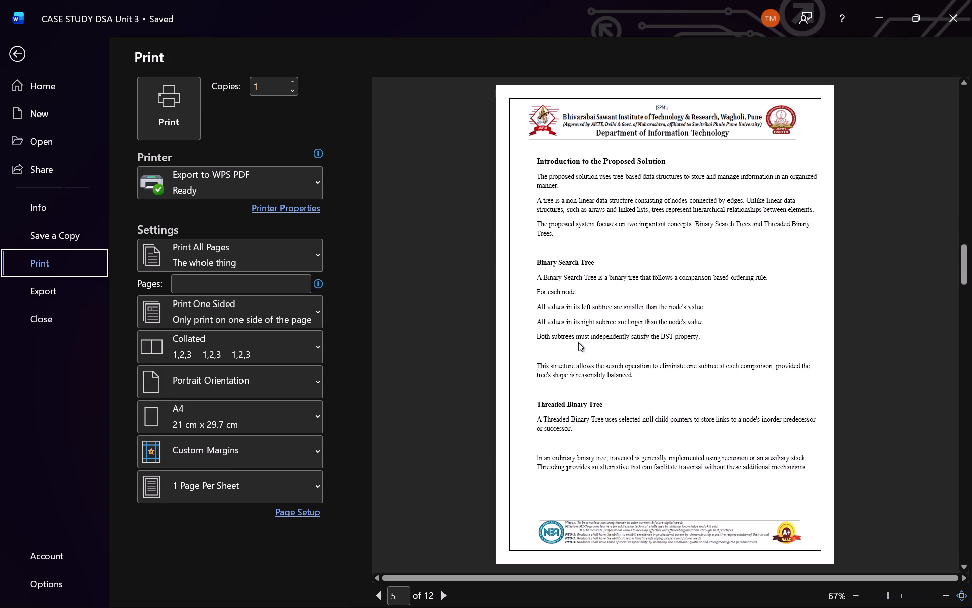
scroll(578, 342, "down", 13)
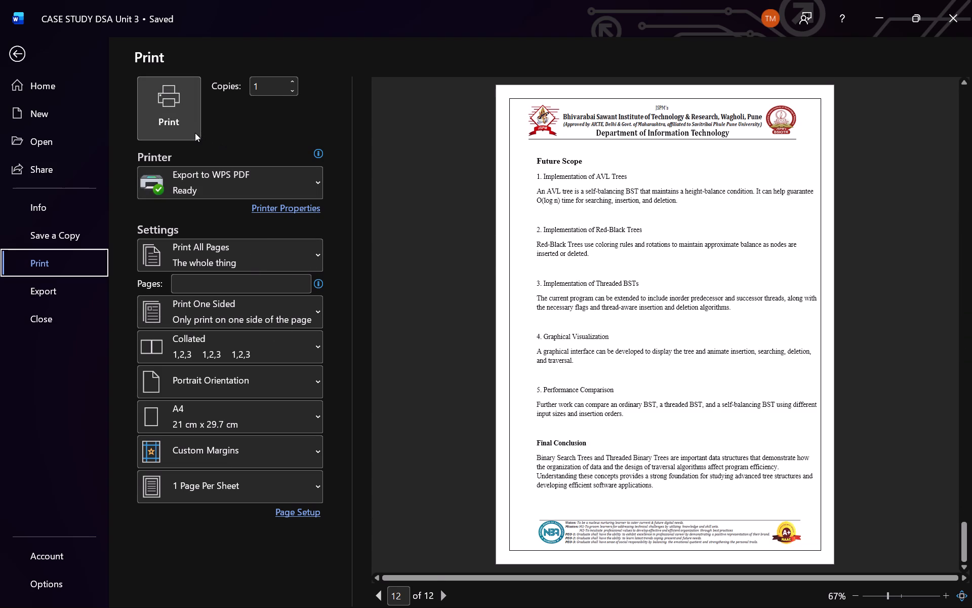
Print the whole case study with the Export to WPS PDF printer, saving it to the Desktop as CASE STUDY DSA Unit 3.
left_click(236, 183)
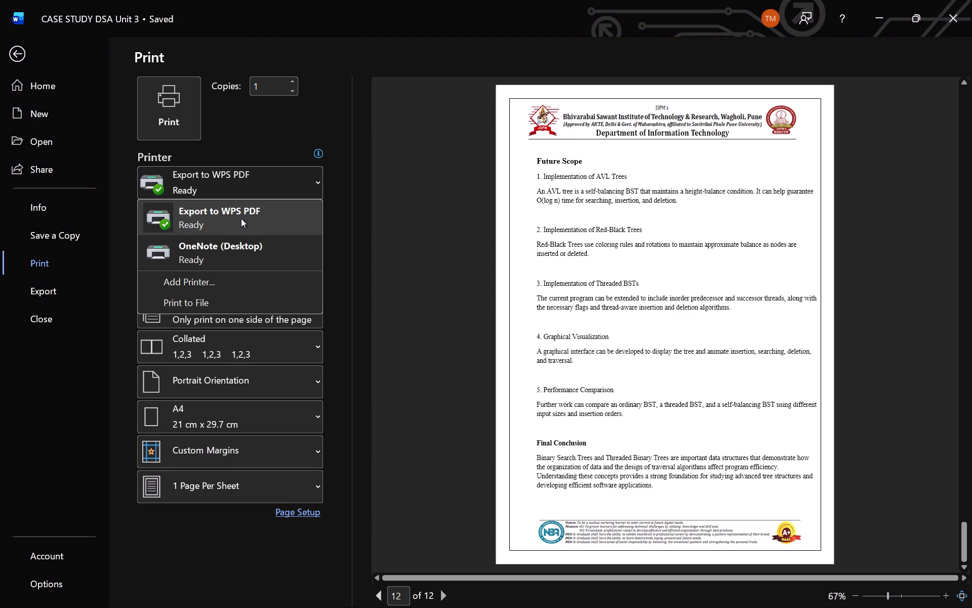
left_click(244, 222)
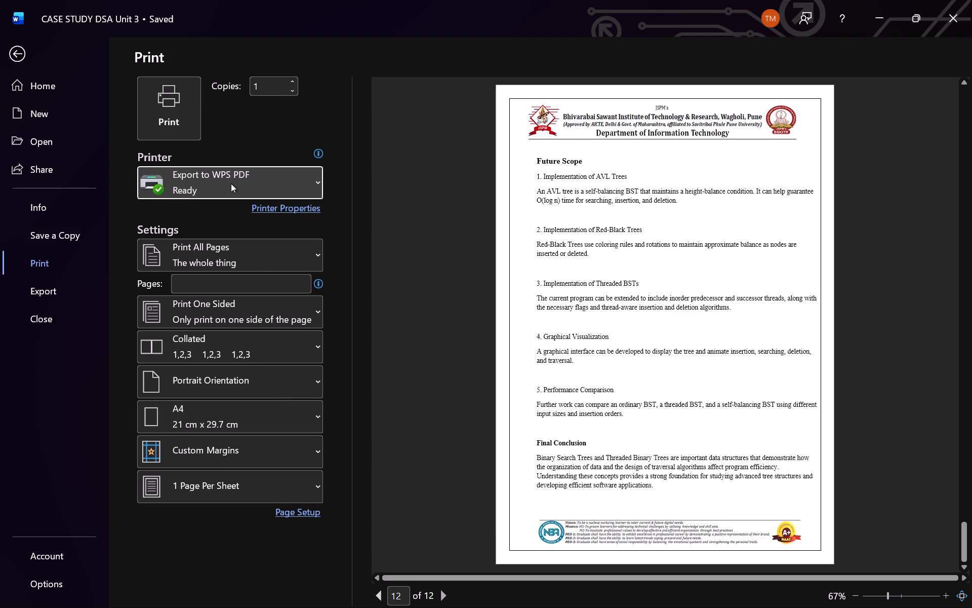
left_click(166, 86)
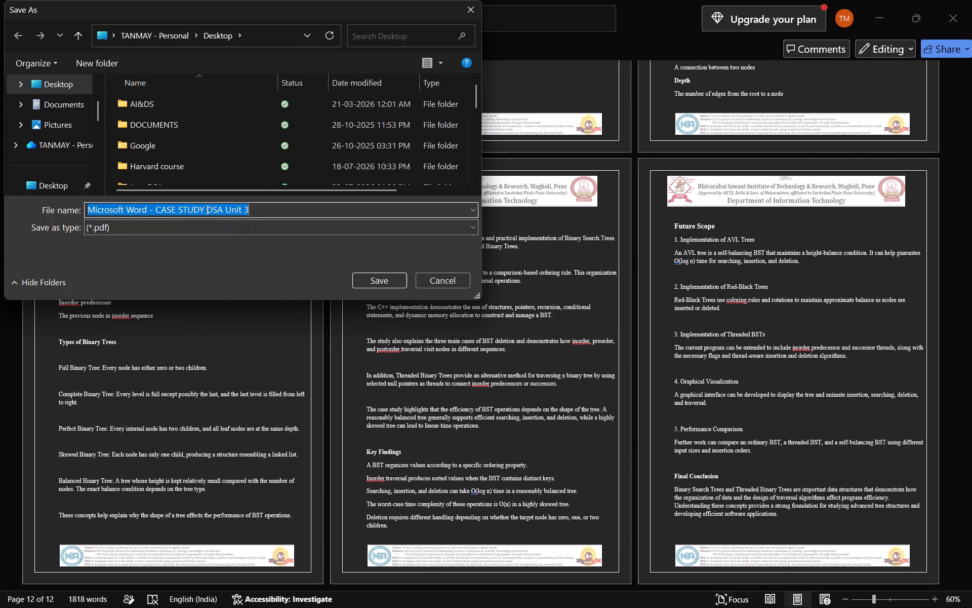
left_click_drag(155, 208, 87, 217)
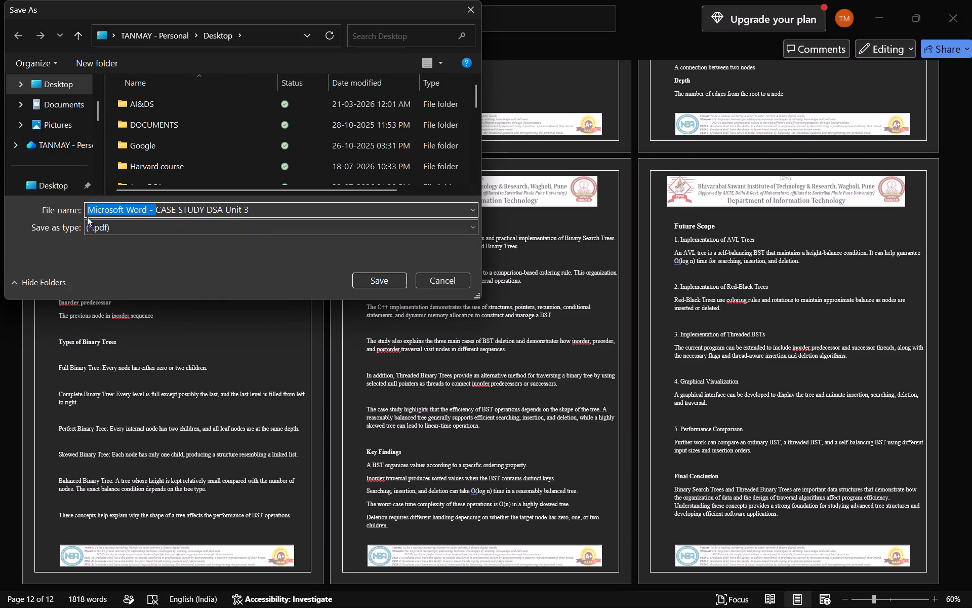
key("BackSpace")
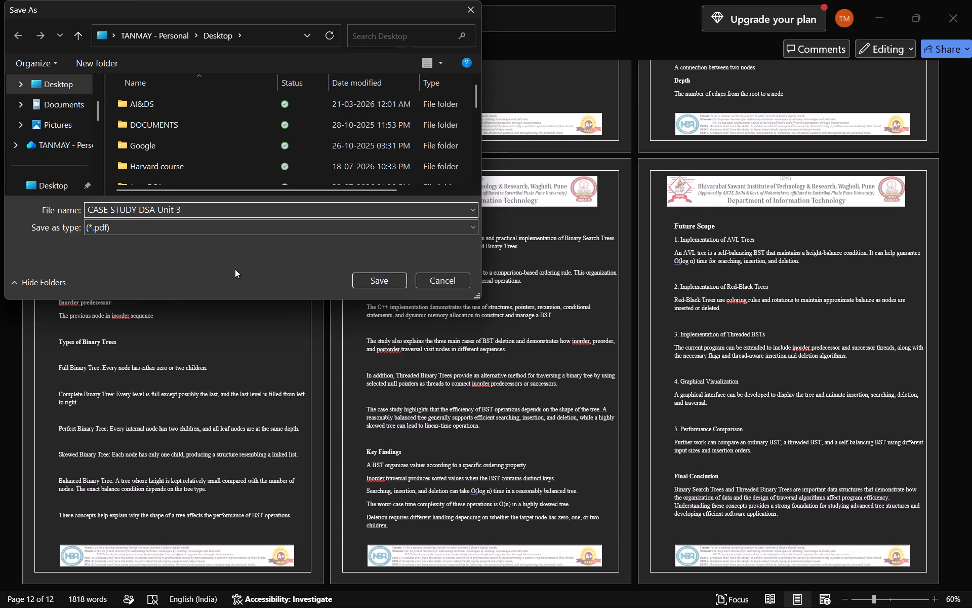
left_click(377, 278)
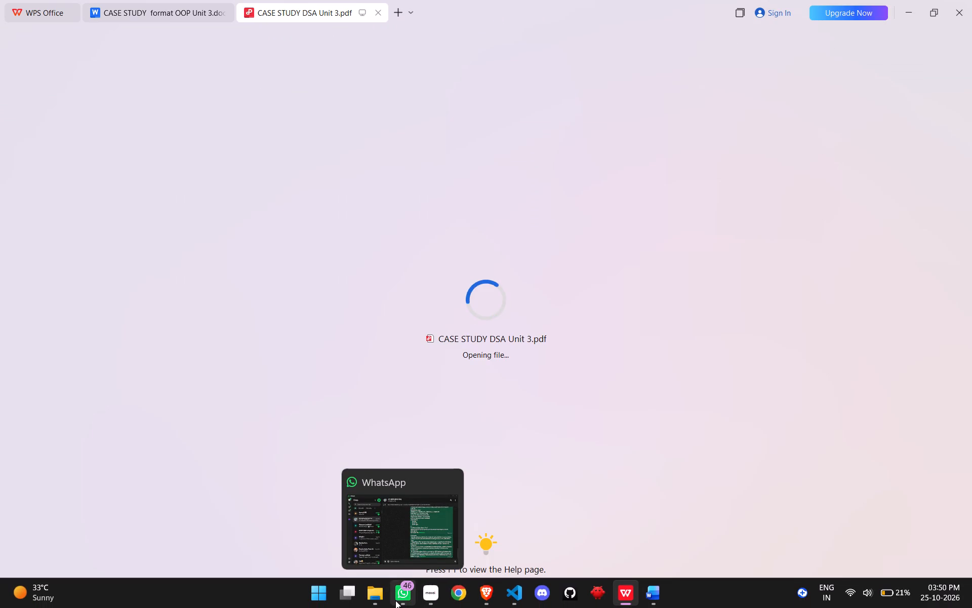
Look through the exported CASE STUDY DSA Unit 3 PDF, from the cover page to the Final Conclusion and back.
left_click(366, 598)
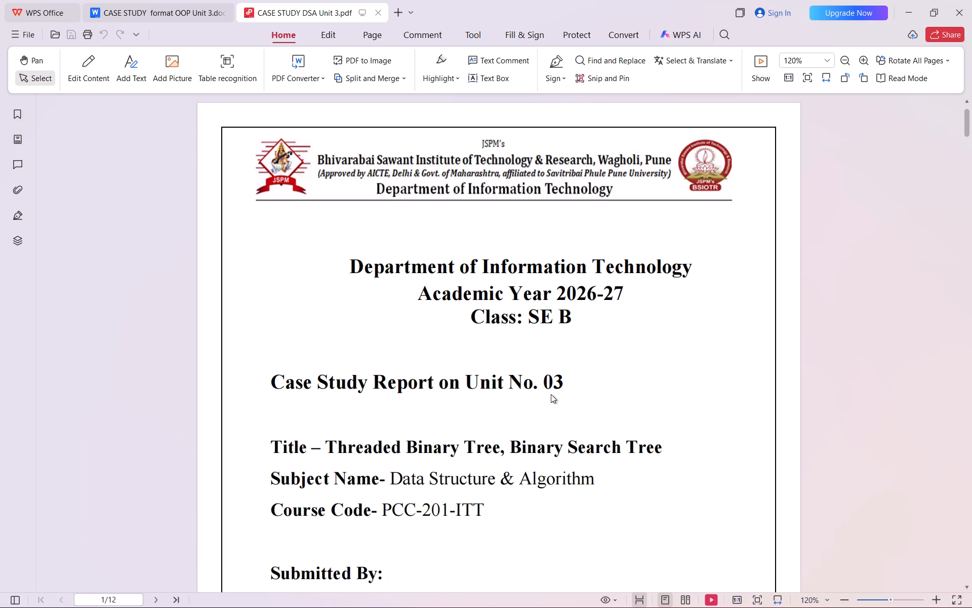
scroll(551, 394, "up", 2)
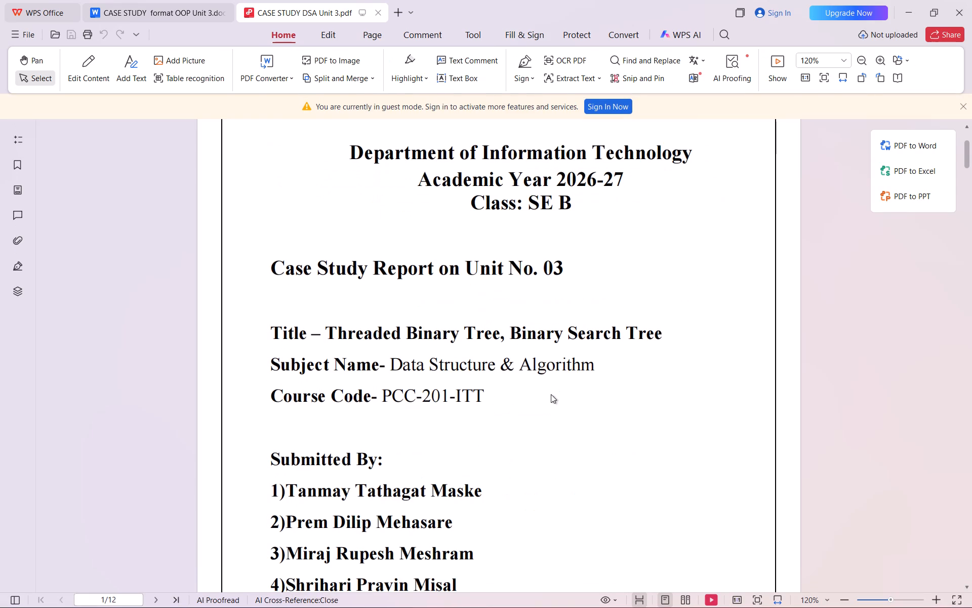
scroll(551, 394, "up", 1)
scroll(551, 394, "down", 6)
scroll(551, 394, "down", 20)
scroll(551, 394, "down", 19)
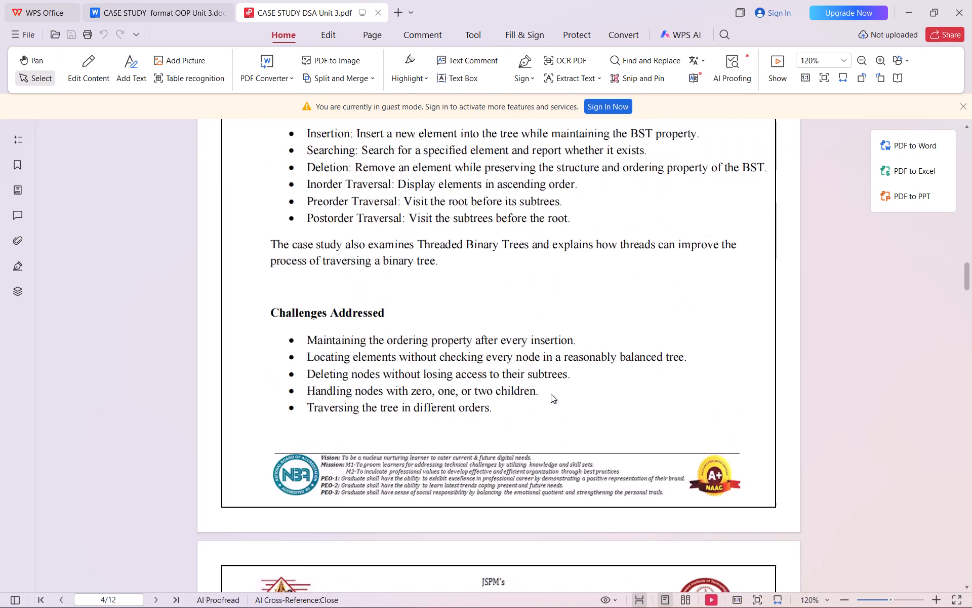
scroll(551, 394, "down", 20)
scroll(551, 394, "down", 20)
scroll(551, 394, "down", 20)
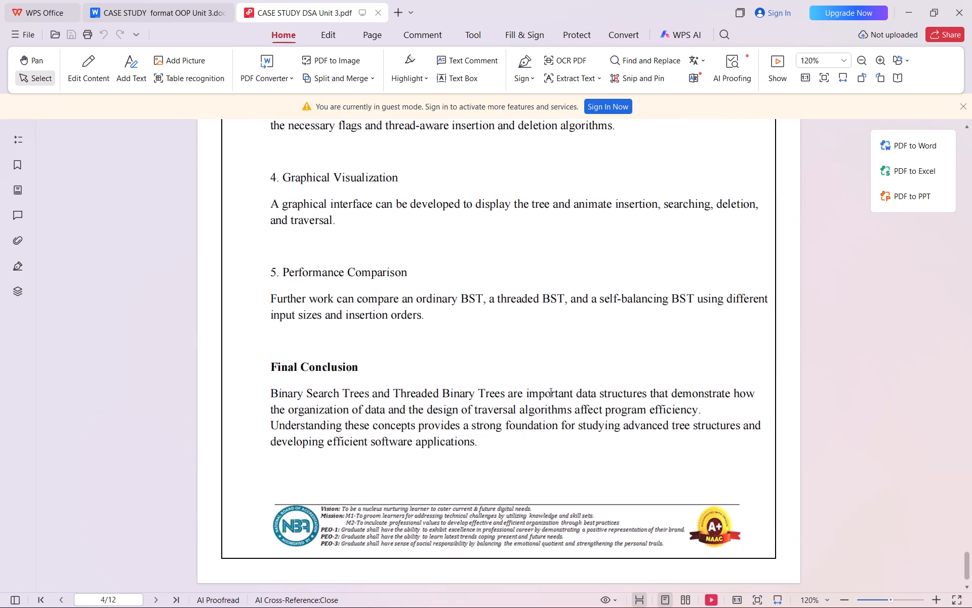
scroll(551, 394, "down", 14)
scroll(551, 394, "up", 18)
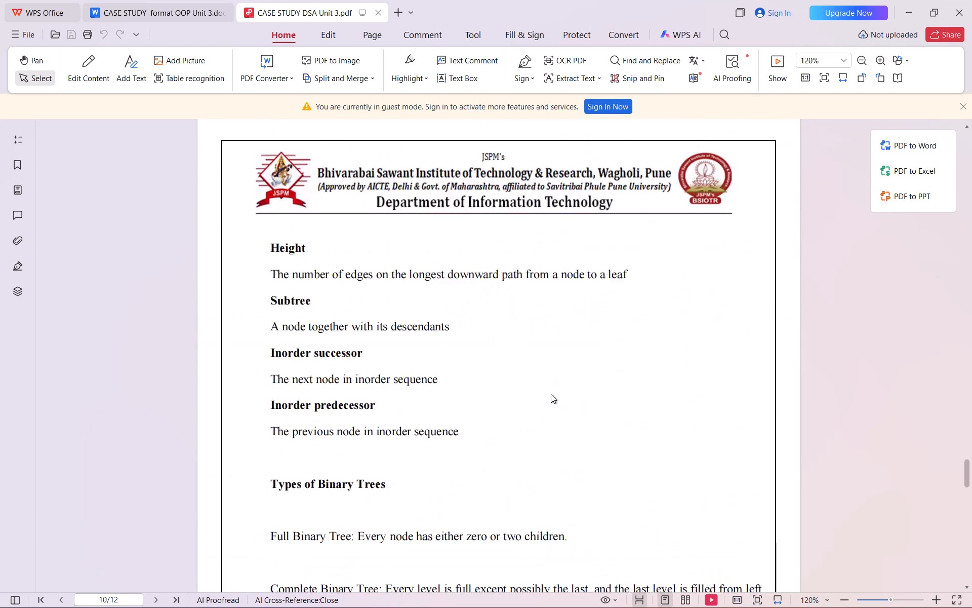
scroll(551, 394, "up", 20)
scroll(551, 394, "up", 4)
scroll(551, 394, "down", 1)
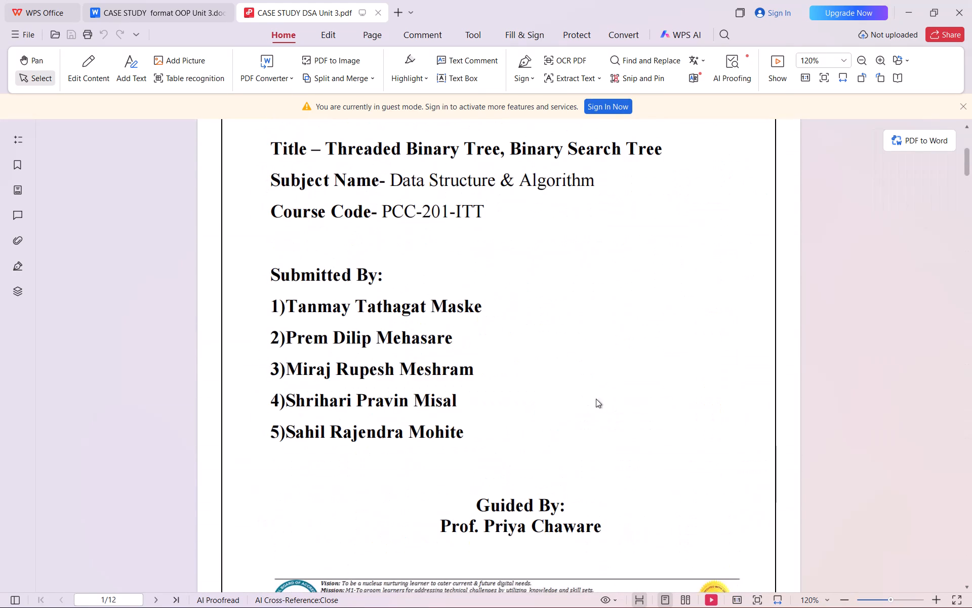
scroll(641, 410, "up", 6)
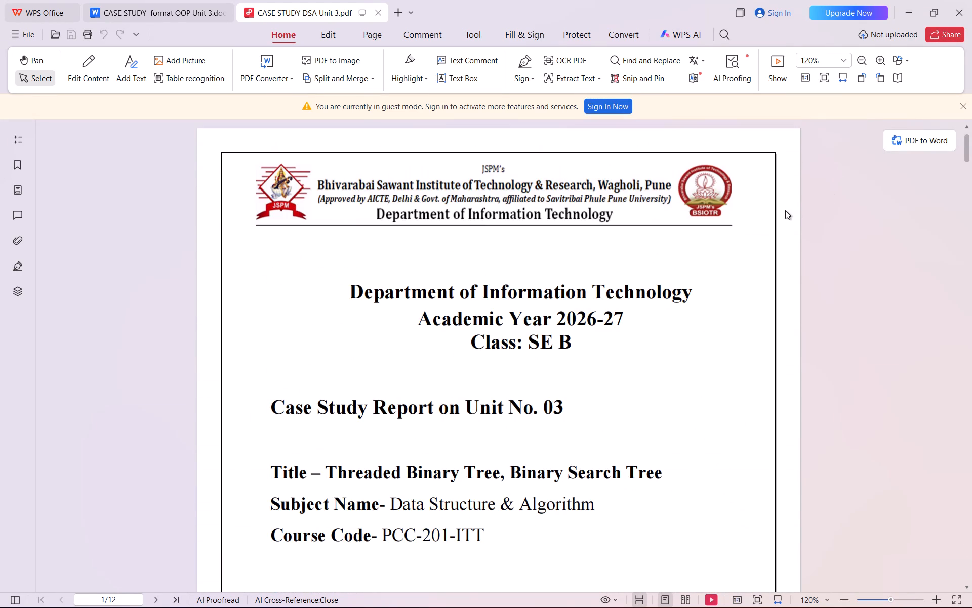
Copy the CASE STUDY DSA Unit 3 PDF through the Send File sharing option.
left_click(929, 33)
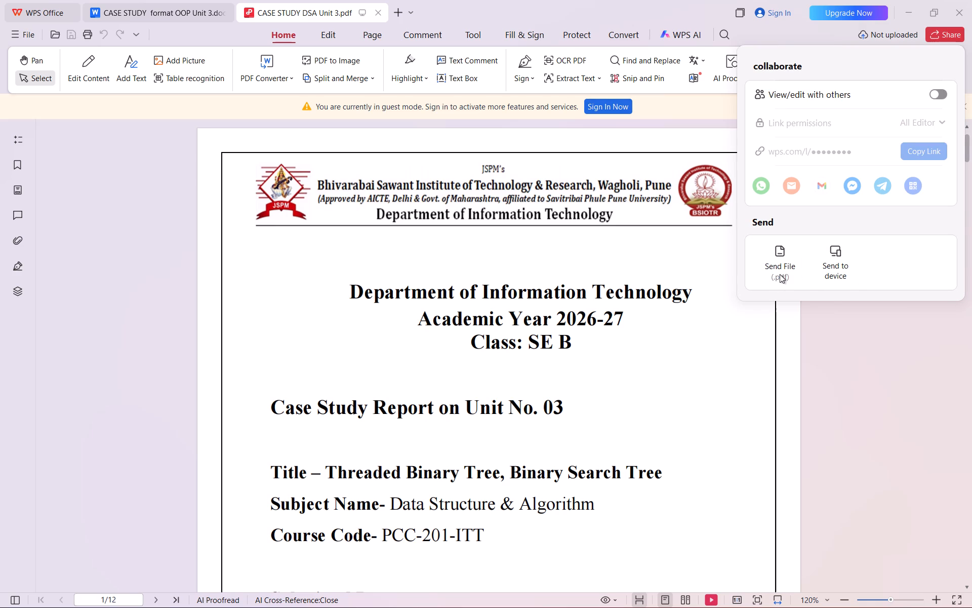
left_click(780, 274)
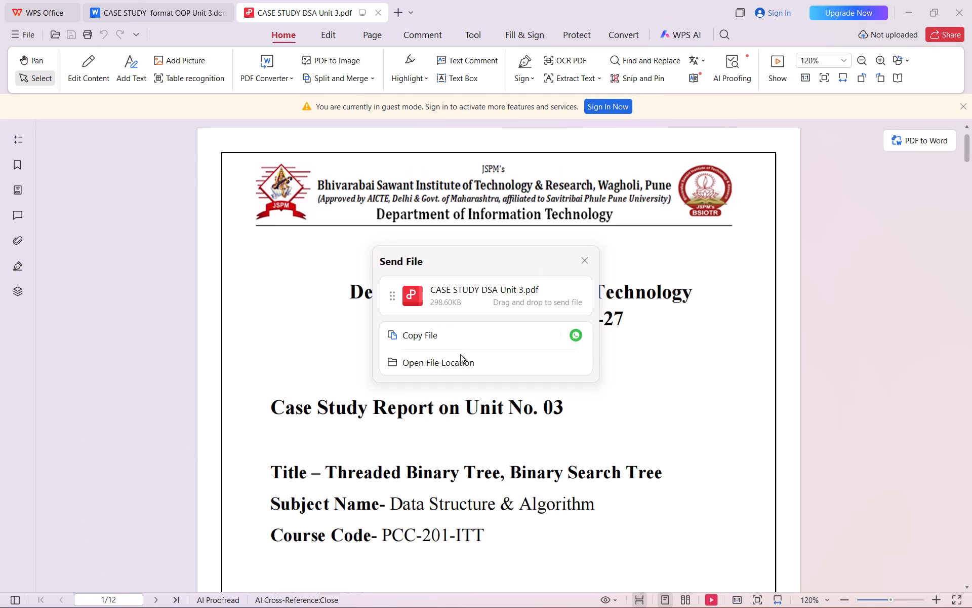
left_click(461, 340)
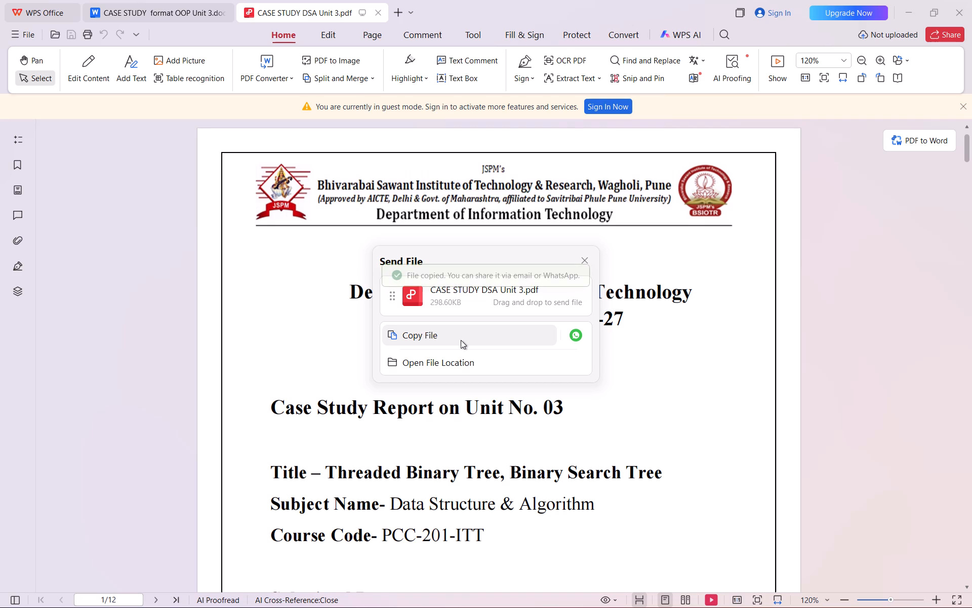